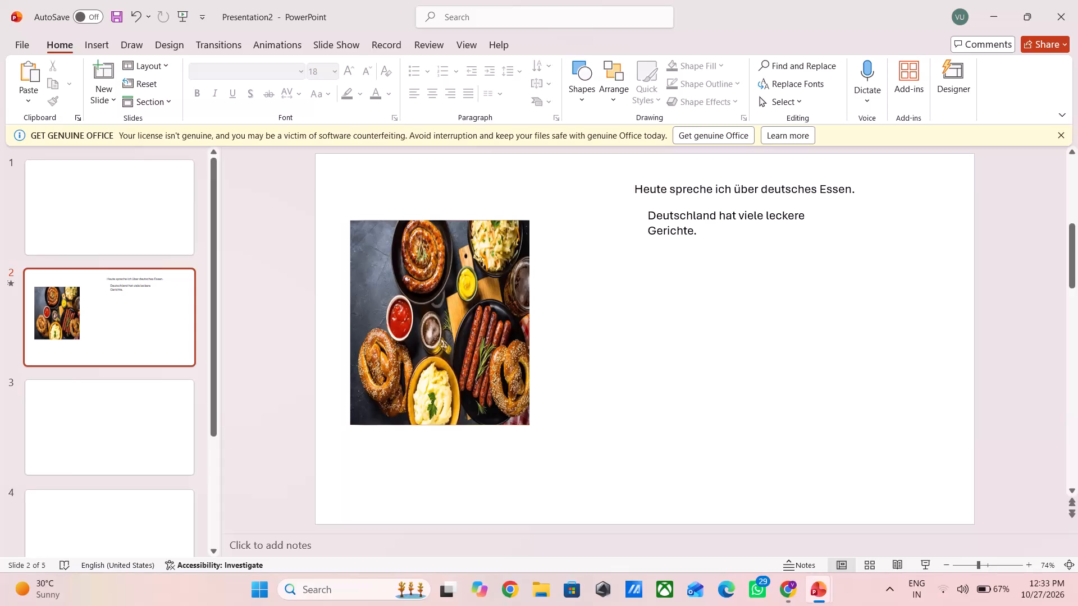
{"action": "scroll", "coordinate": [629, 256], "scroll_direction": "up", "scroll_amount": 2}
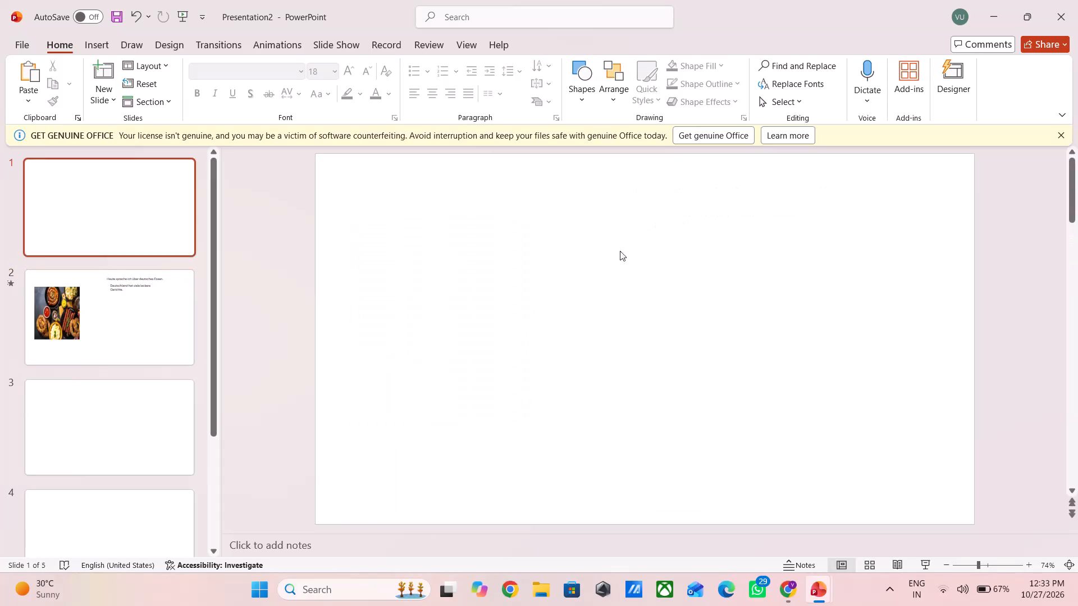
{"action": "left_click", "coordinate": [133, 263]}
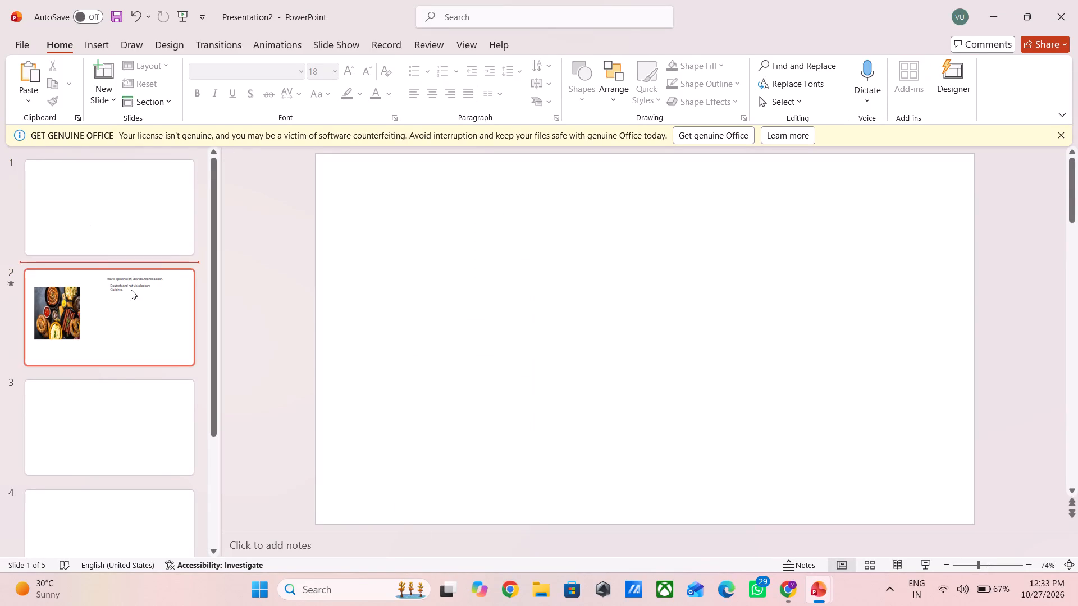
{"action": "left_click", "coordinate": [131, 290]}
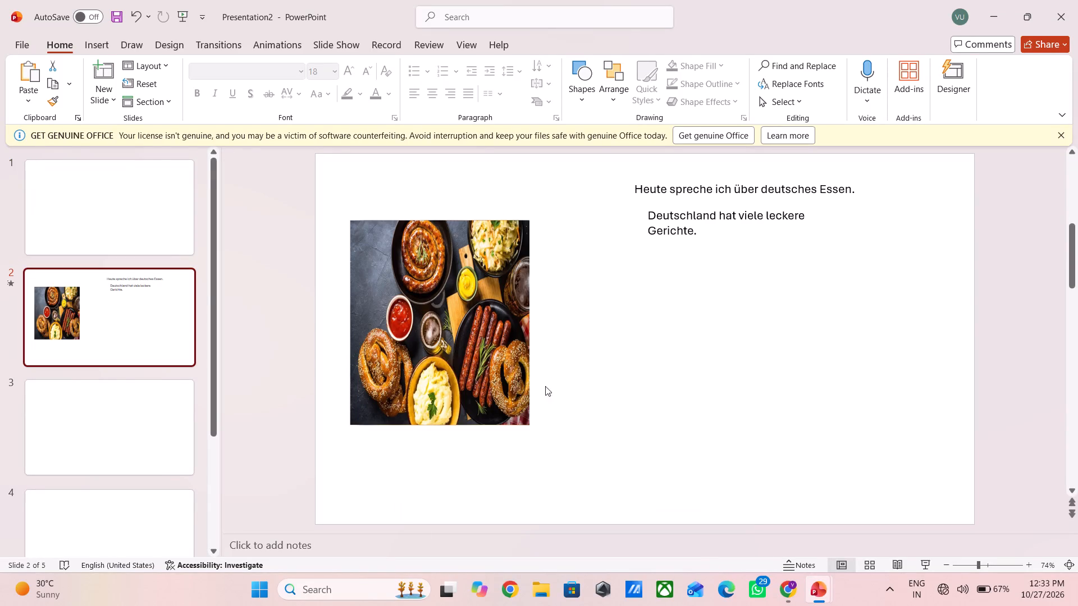
{"action": "left_click", "coordinate": [1072, 17]}
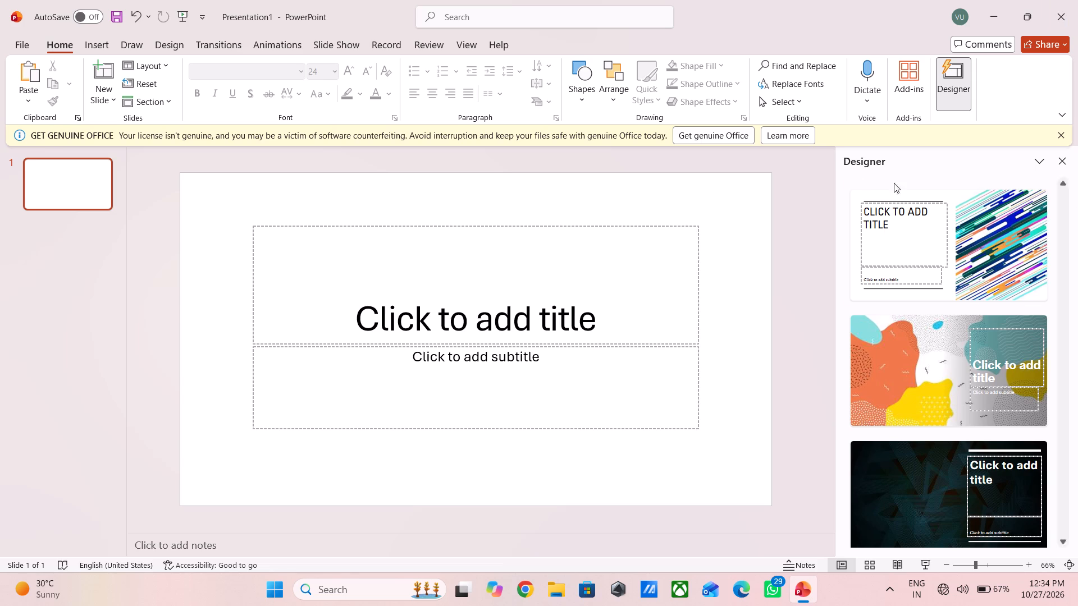
Close the blank presentation, Presentation1, without saving its changes.
{"action": "left_click", "coordinate": [1077, 0]}
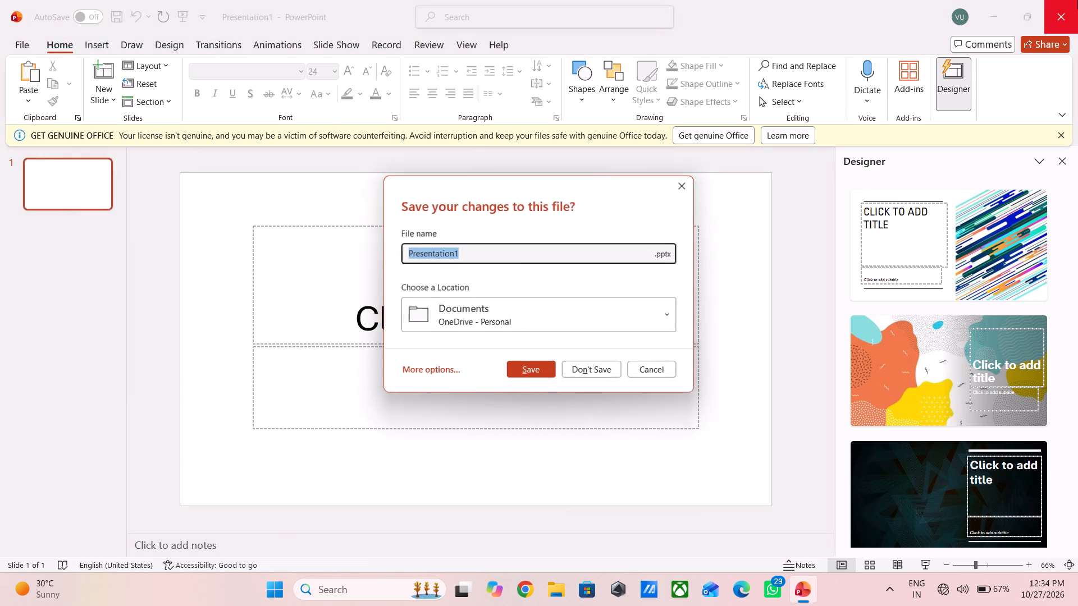
{"action": "left_click", "coordinate": [604, 364]}
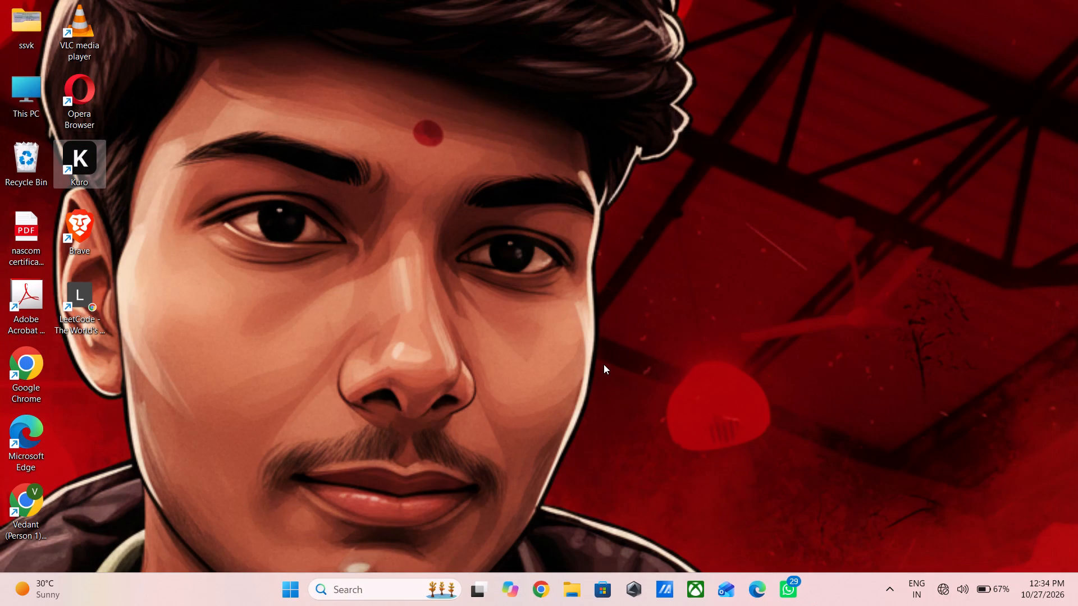
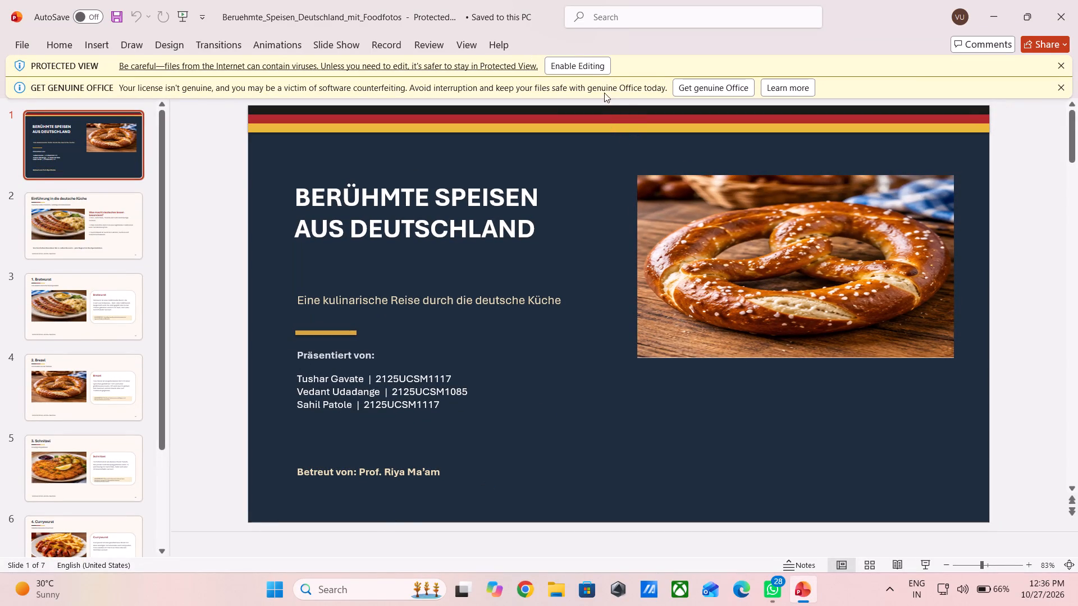
Enable editing for the protected presentation Beruehmte_Speisen_Deutschland_mit_Foodfotos.
{"action": "left_click", "coordinate": [583, 59]}
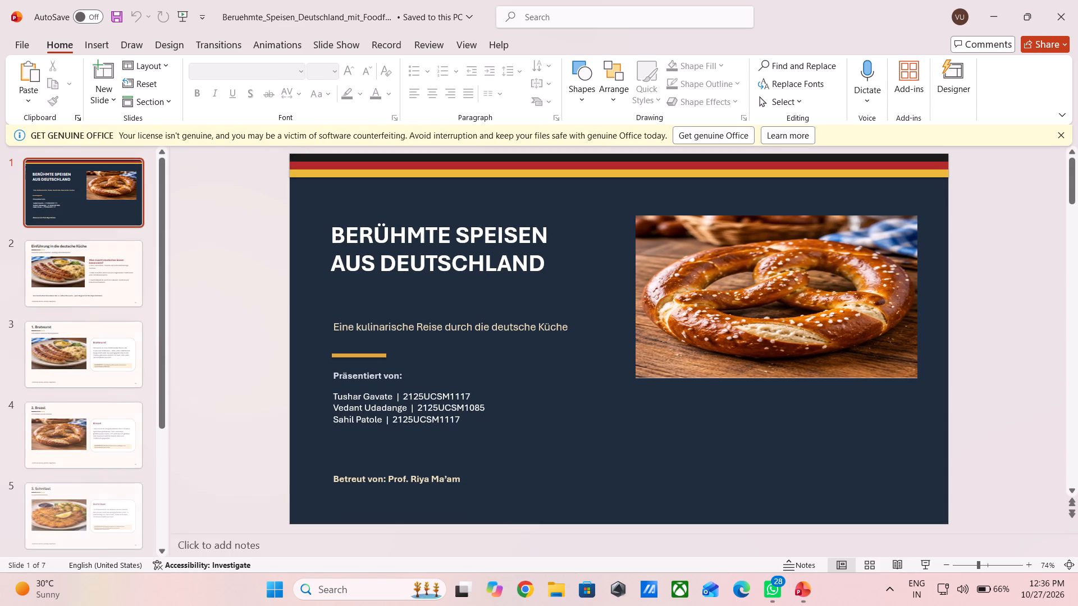
Correct the final digits of the first presenter's ID number in the presenter list on the title slide.
{"action": "left_click", "coordinate": [473, 396]}
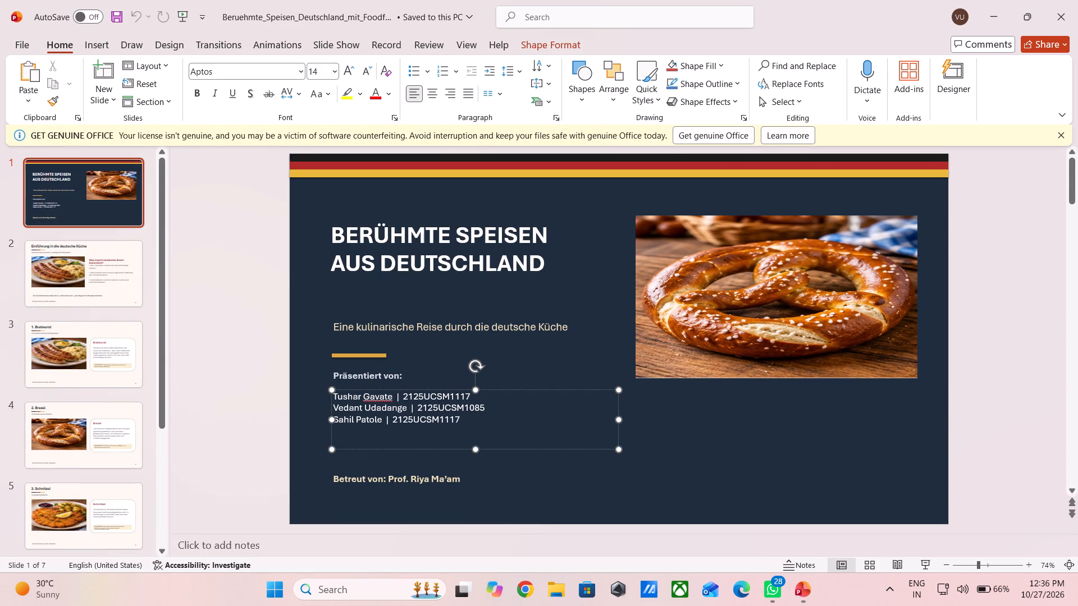
{"action": "key", "text": "BackSpace"}
{"action": "key", "text": "BackSpace"}
{"action": "key", "text": "BackSpace"}
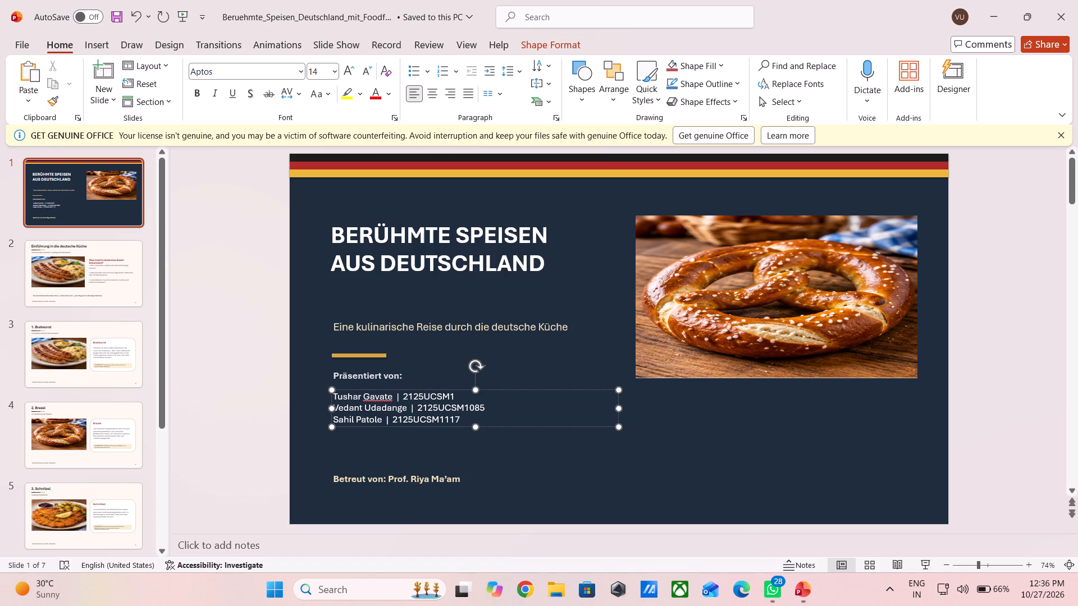
{"action": "key", "text": "0"}
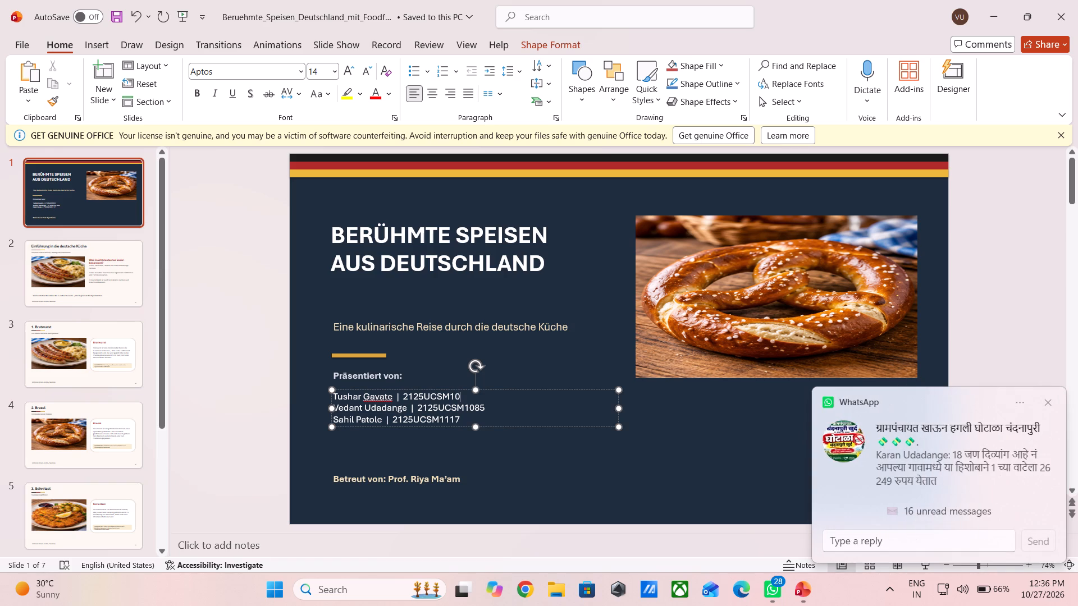
{"action": "type", "text": "44"}
Ignore all spelling flags for the first presenter's surname on the title slide.
{"action": "left_click", "coordinate": [372, 395]}
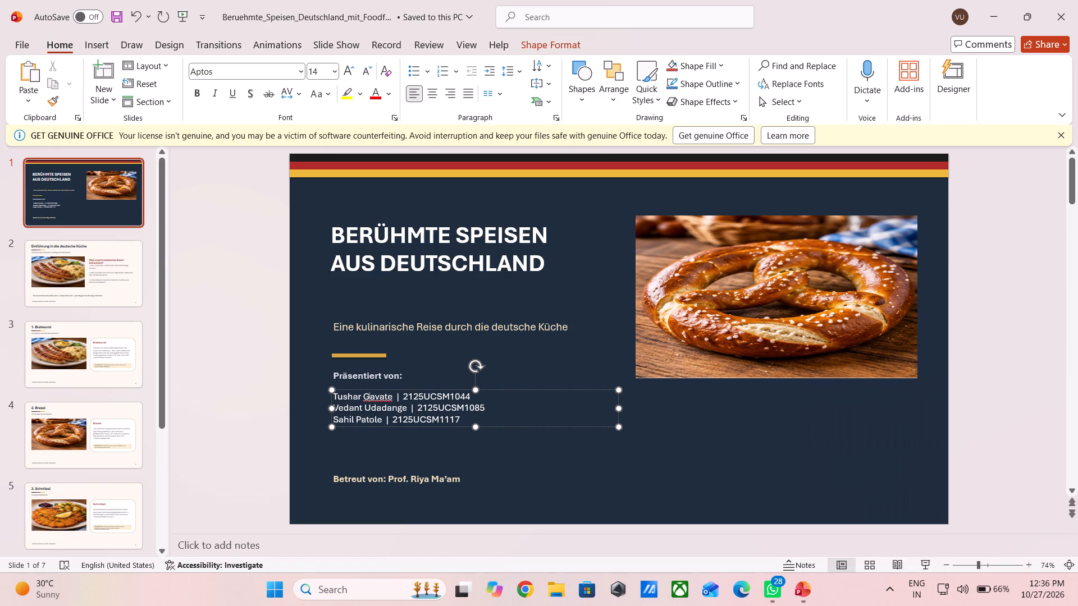
{"action": "right_click", "coordinate": [372, 395]}
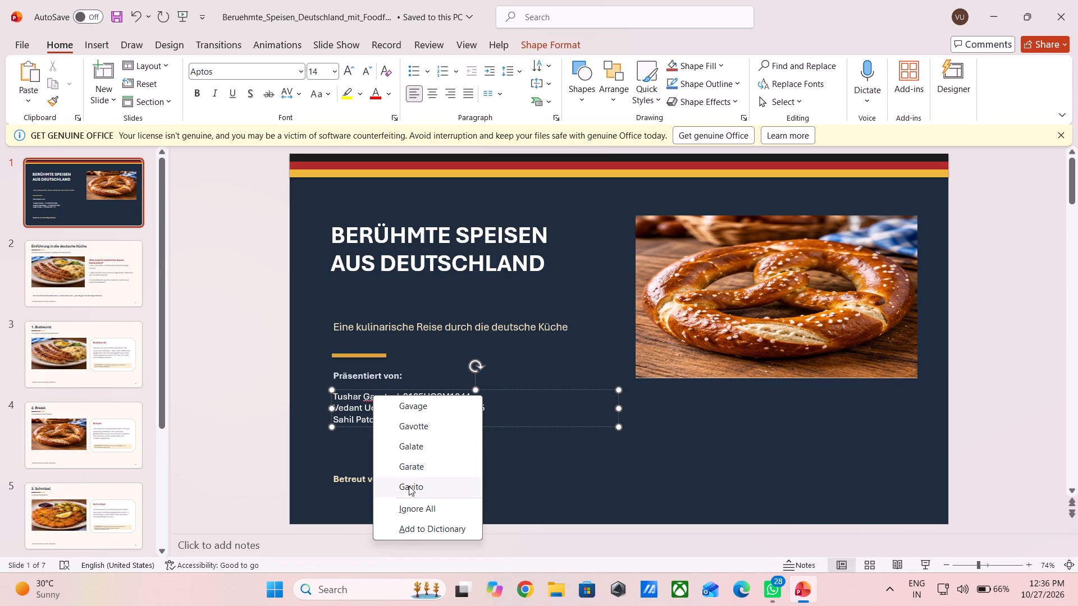
{"action": "left_click", "coordinate": [412, 505]}
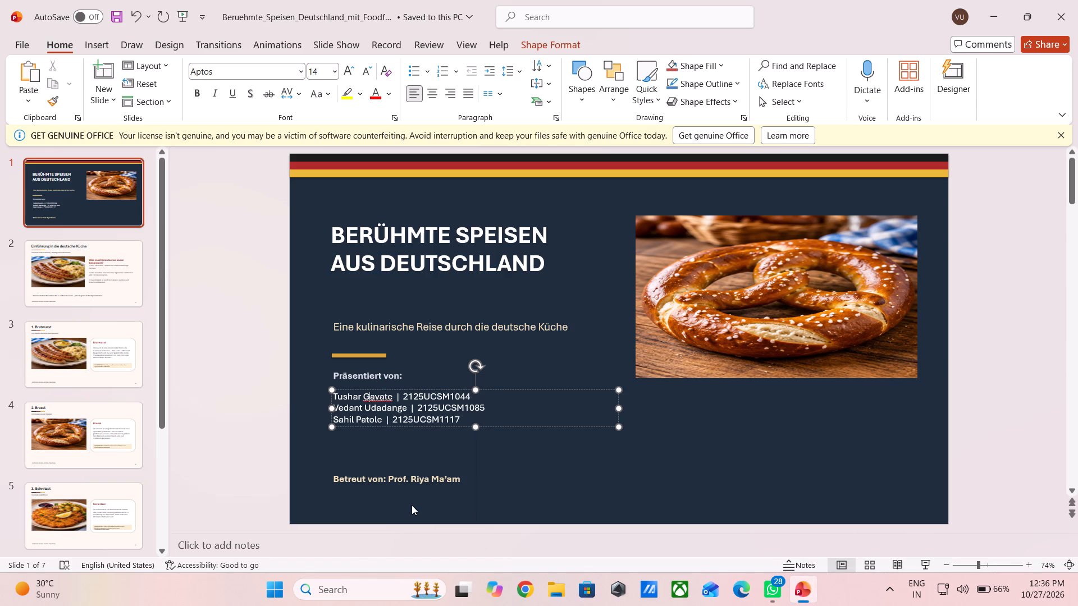
{"action": "left_click", "coordinate": [381, 401]}
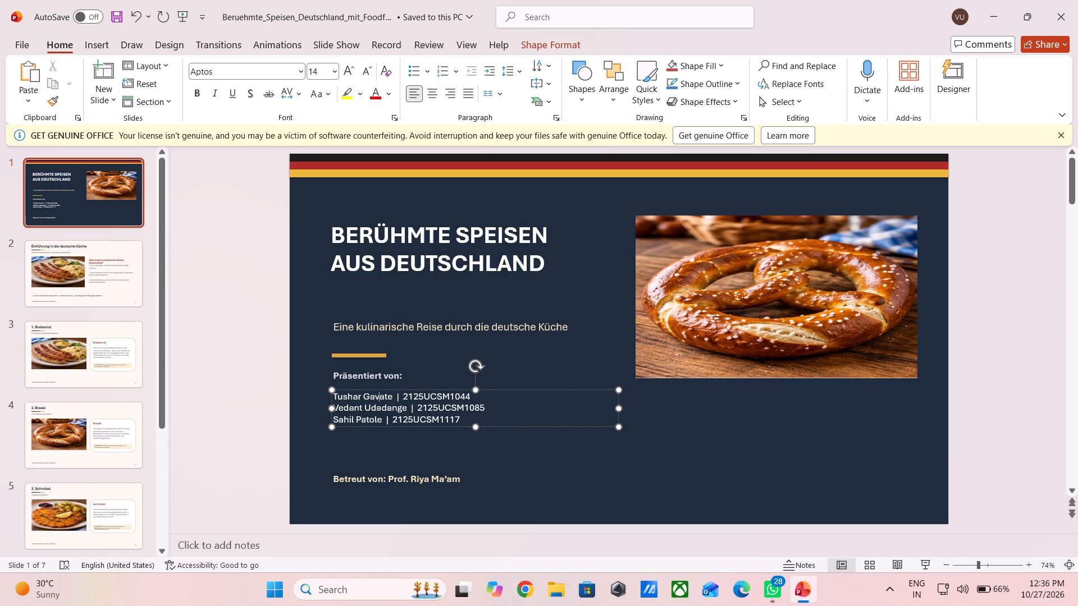
{"action": "left_click", "coordinate": [491, 407]}
Insert the professor's surname before "Ma'am" in the "Betreut von" line on the title slide.
{"action": "left_click", "coordinate": [460, 483]}
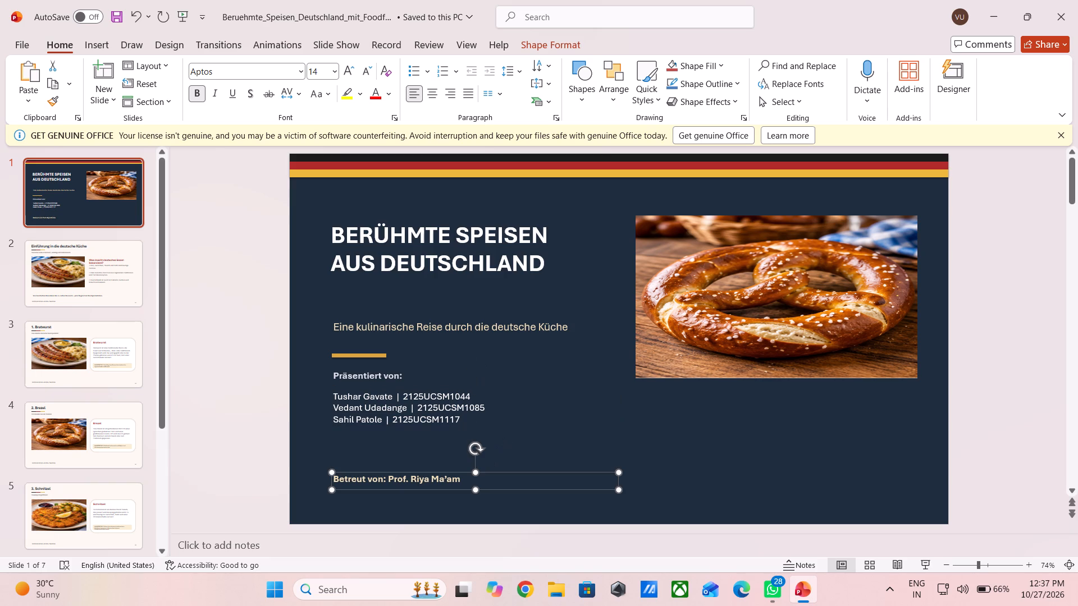
{"action": "left_click", "coordinate": [463, 475]}
{"action": "left_click", "coordinate": [550, 442]}
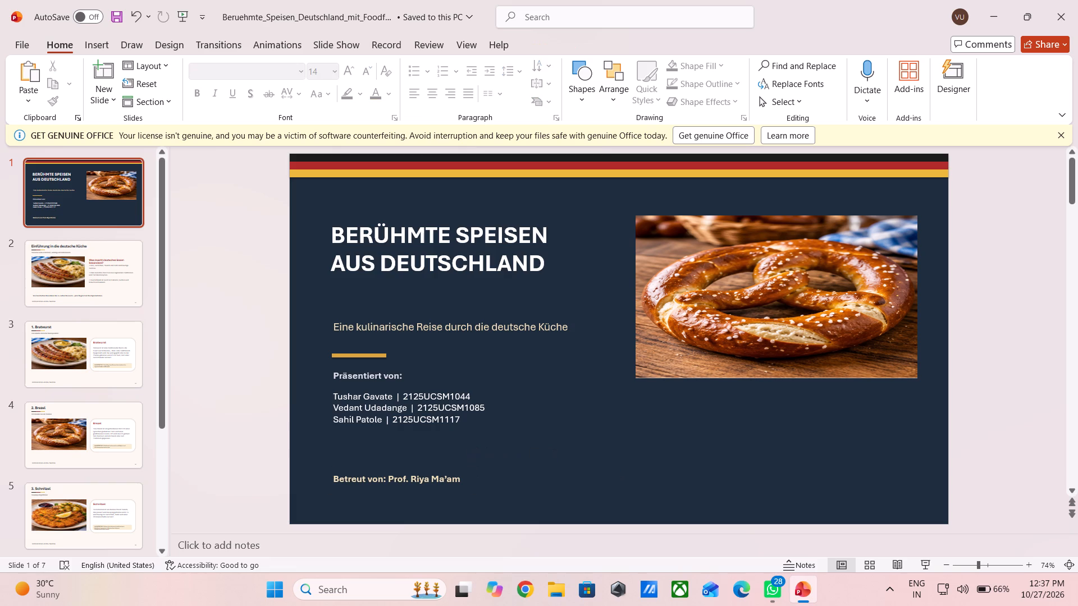
{"action": "left_click", "coordinate": [459, 481]}
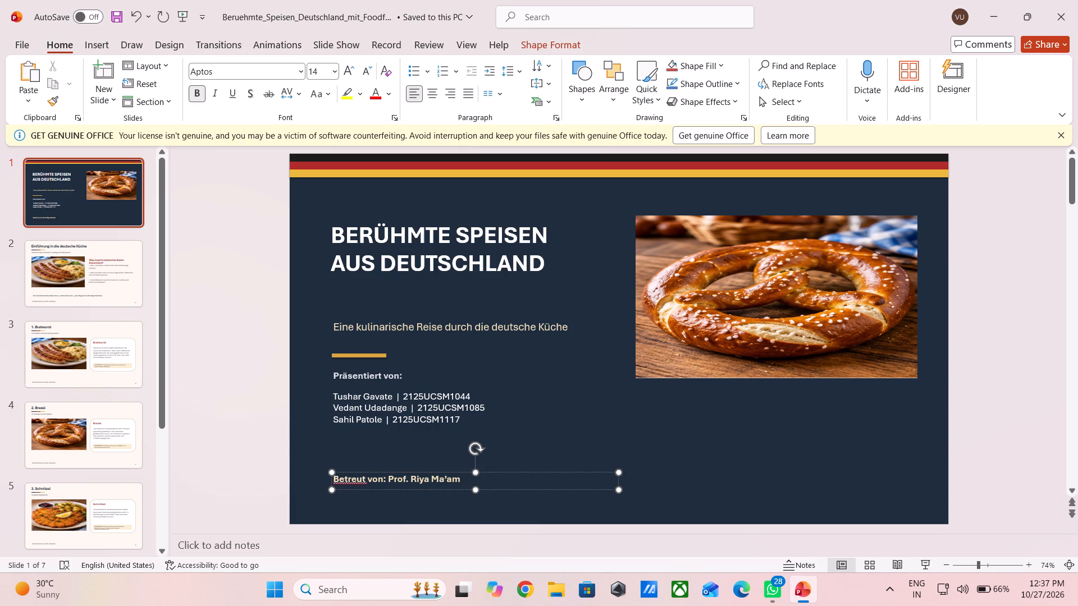
{"action": "left_click", "coordinate": [431, 480]}
{"action": "key", "text": "j"}
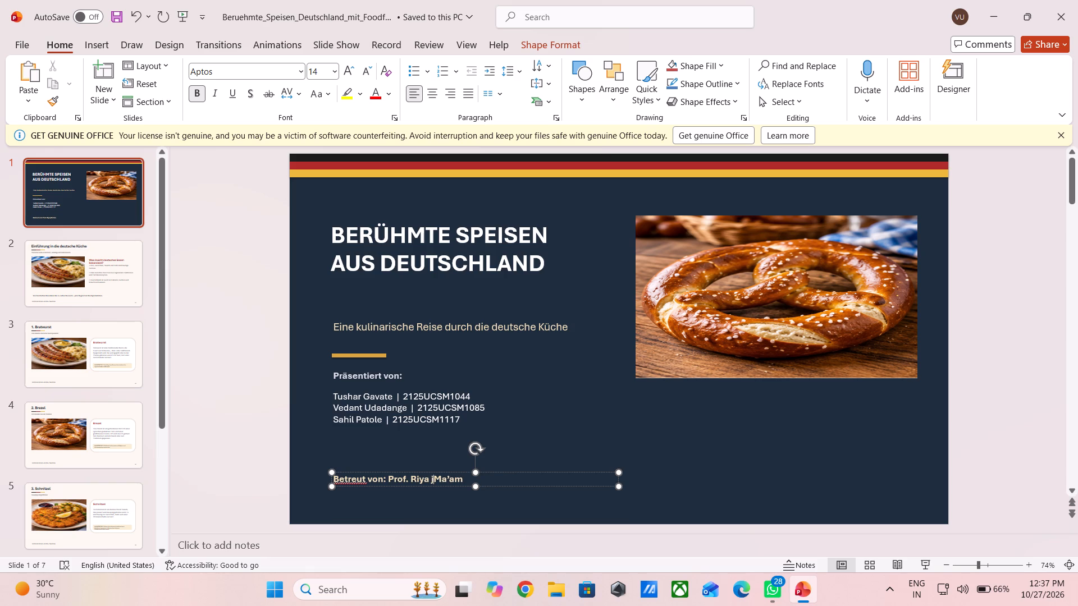
{"action": "key", "text": "BackSpace"}
{"action": "type", "text": "Khan"}
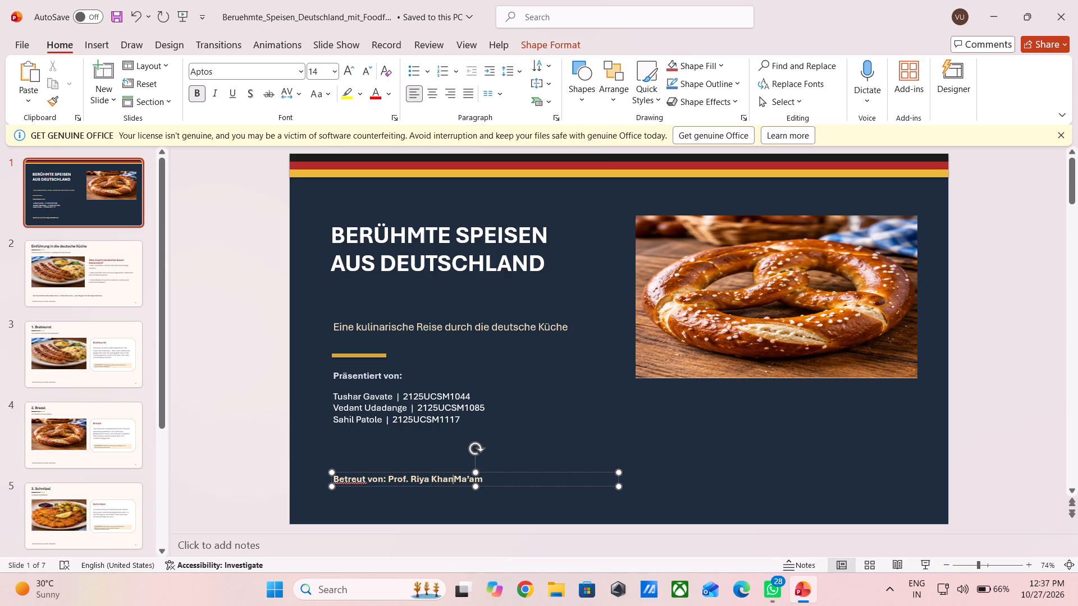
{"action": "key", "text": "d"}
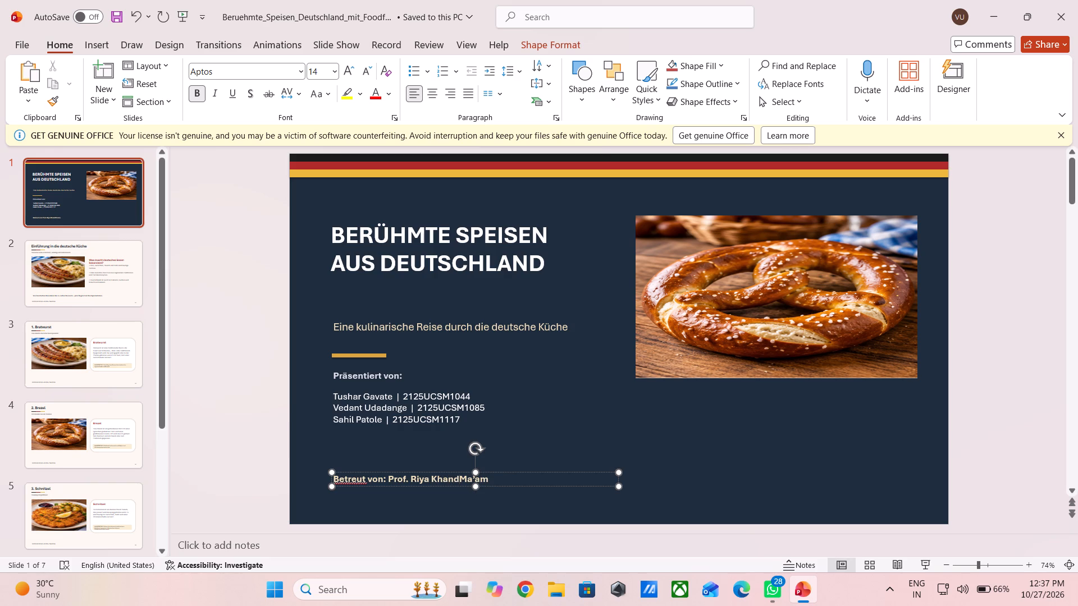
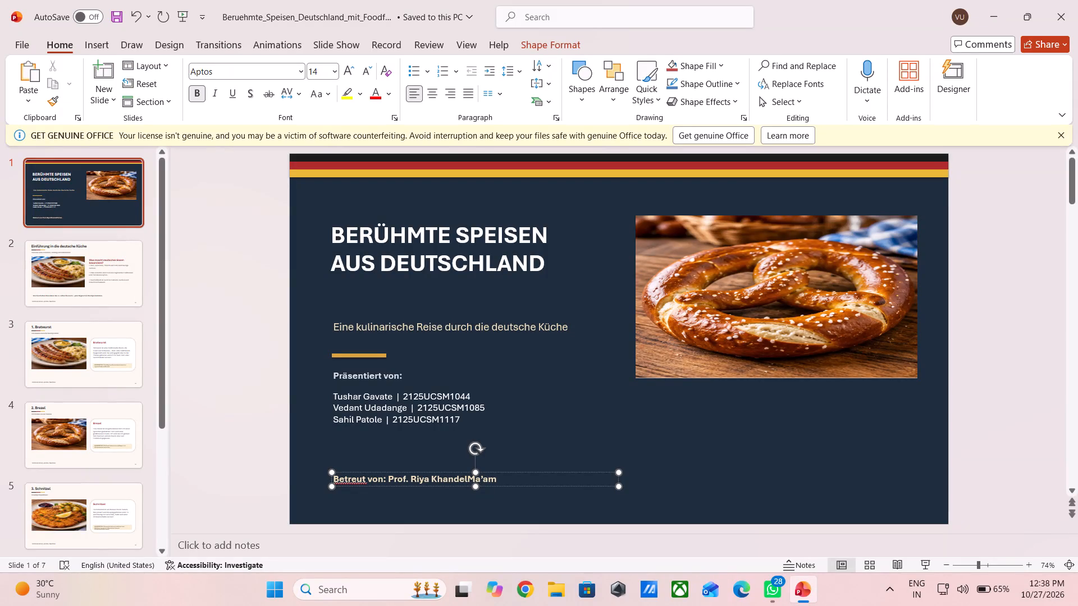
Complete the professor's surname with "wel" and separate it from "Ma'am" with a space in the "Betreut von" line.
{"action": "type", "text": "wel"}
{"action": "key", "text": "space"}
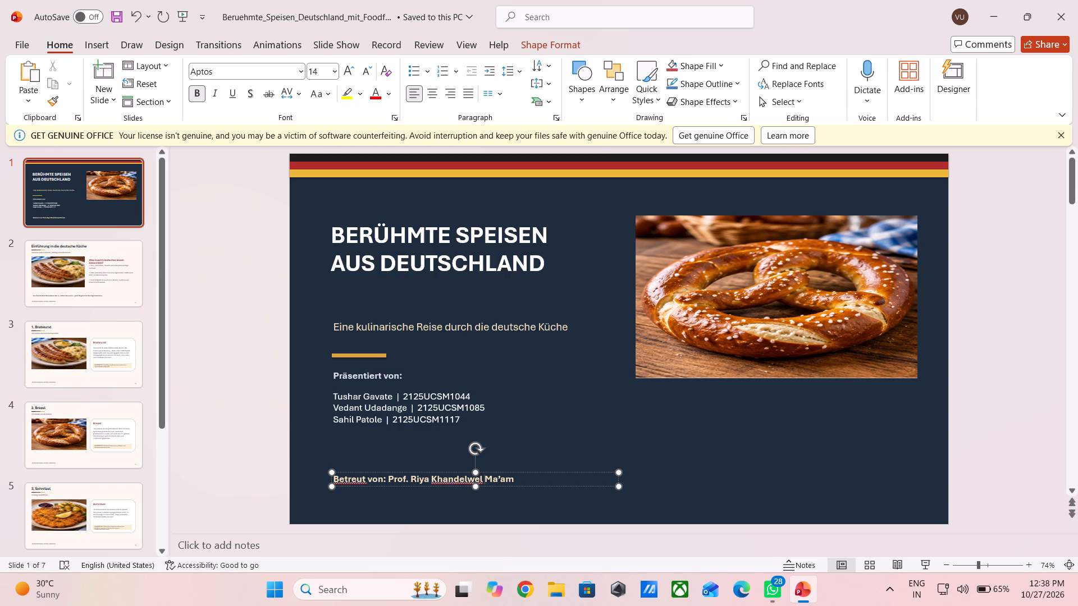
Ignore all spelling flags for the professor's surname and the word "Betreut" in the supervisor line on the title slide.
{"action": "left_click", "coordinate": [453, 484]}
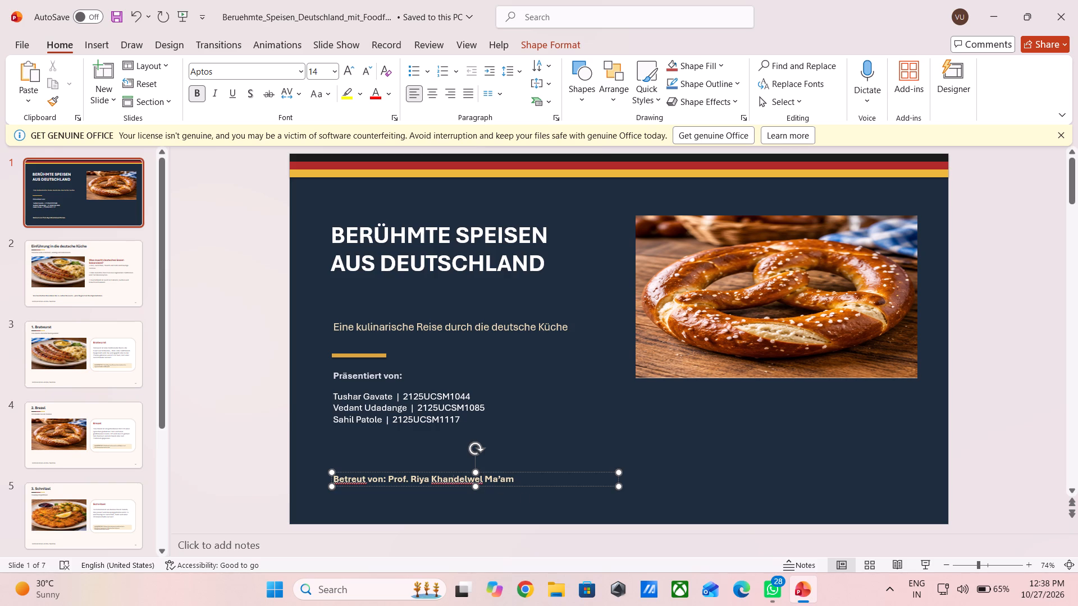
{"action": "right_click", "coordinate": [453, 484]}
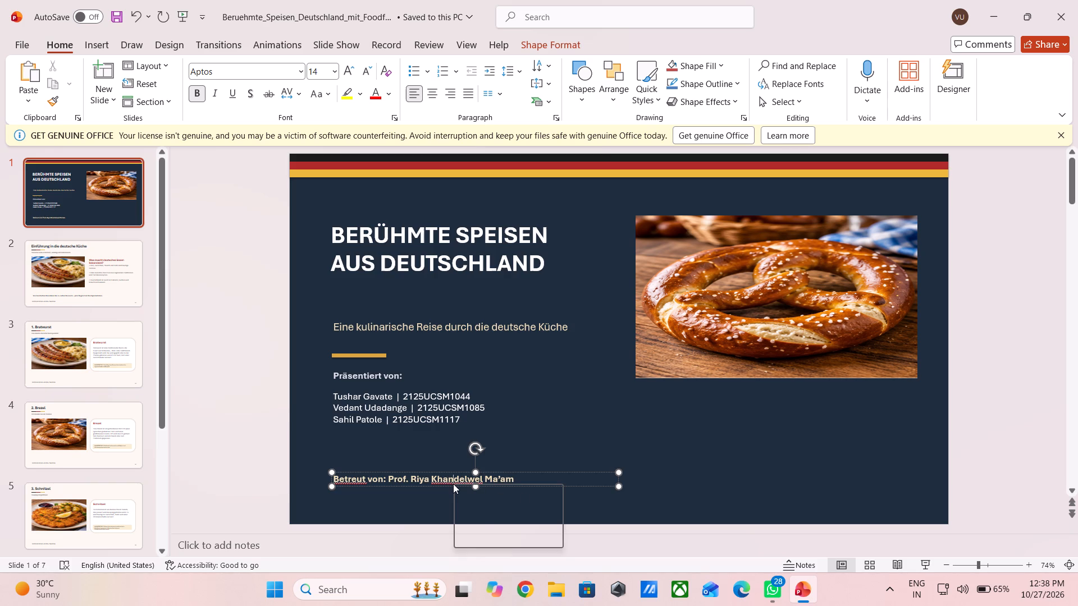
{"action": "left_click", "coordinate": [498, 516]}
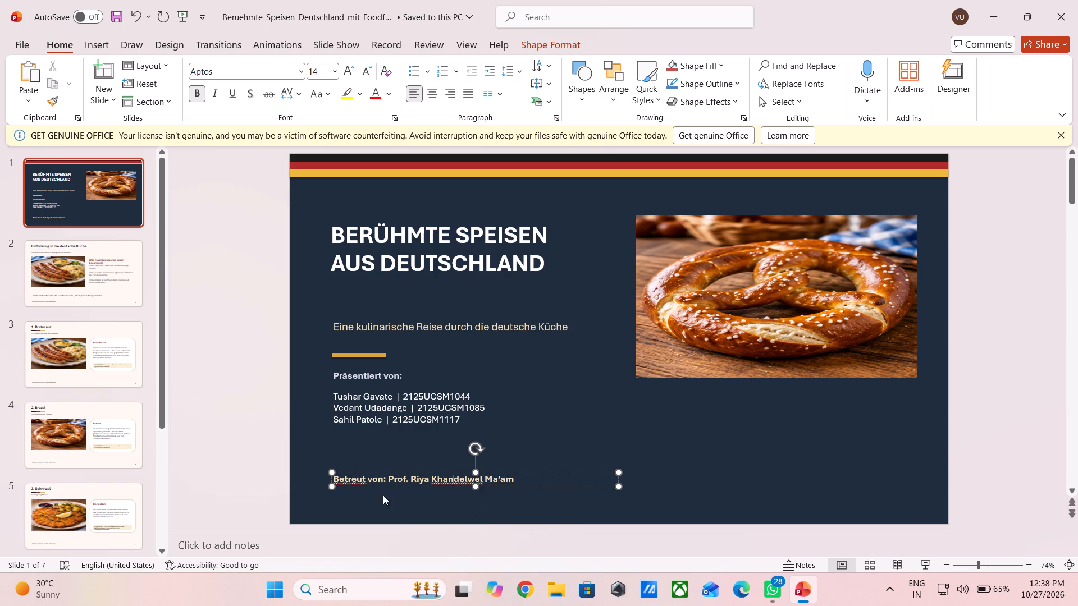
{"action": "left_click", "coordinate": [348, 479]}
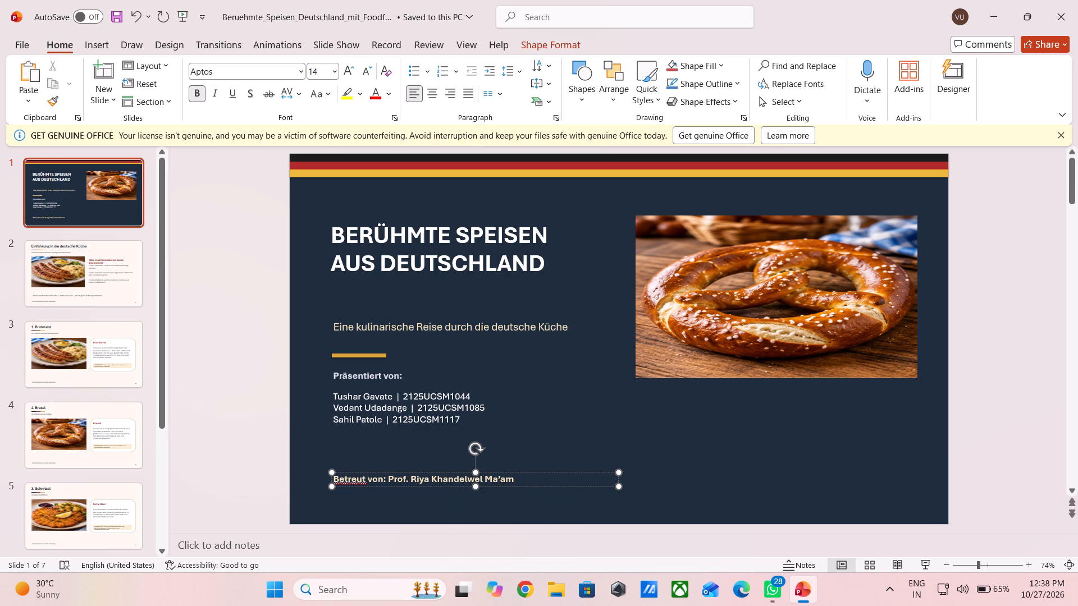
{"action": "right_click", "coordinate": [348, 479]}
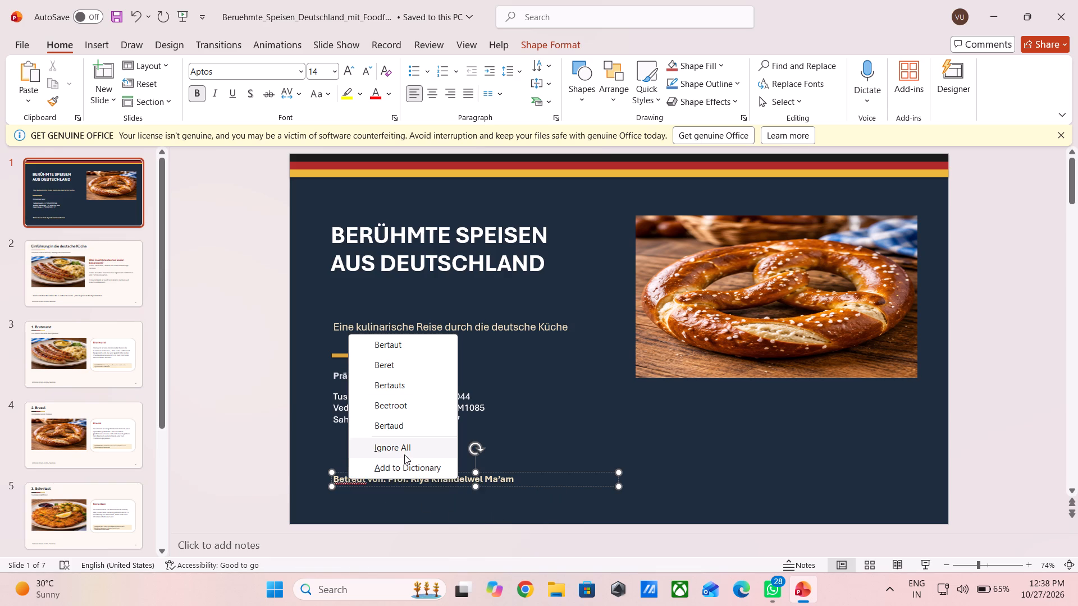
{"action": "left_click", "coordinate": [404, 454]}
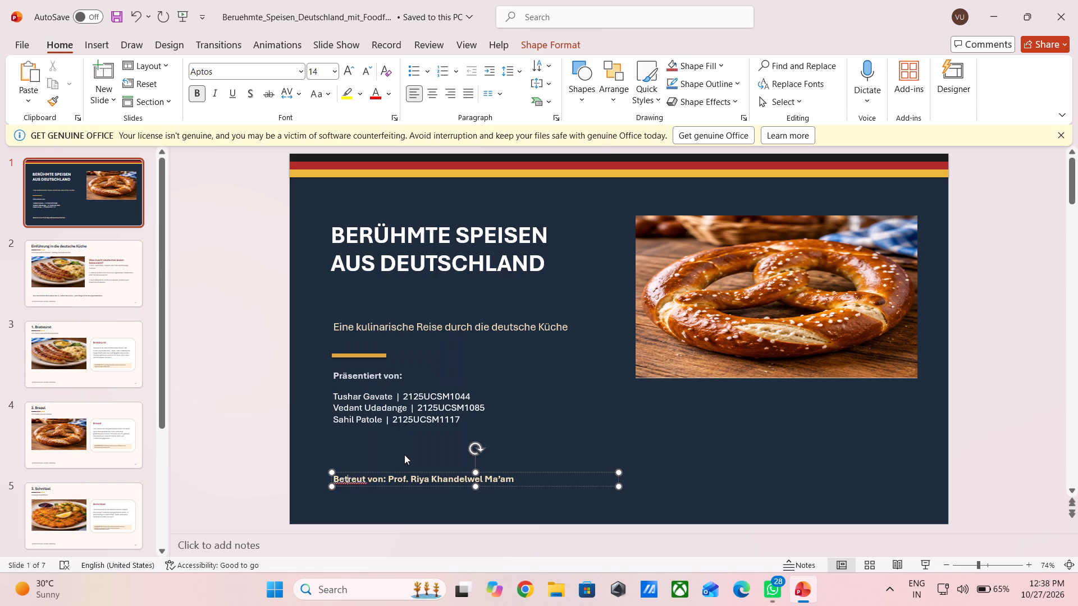
{"action": "left_click", "coordinate": [404, 454]}
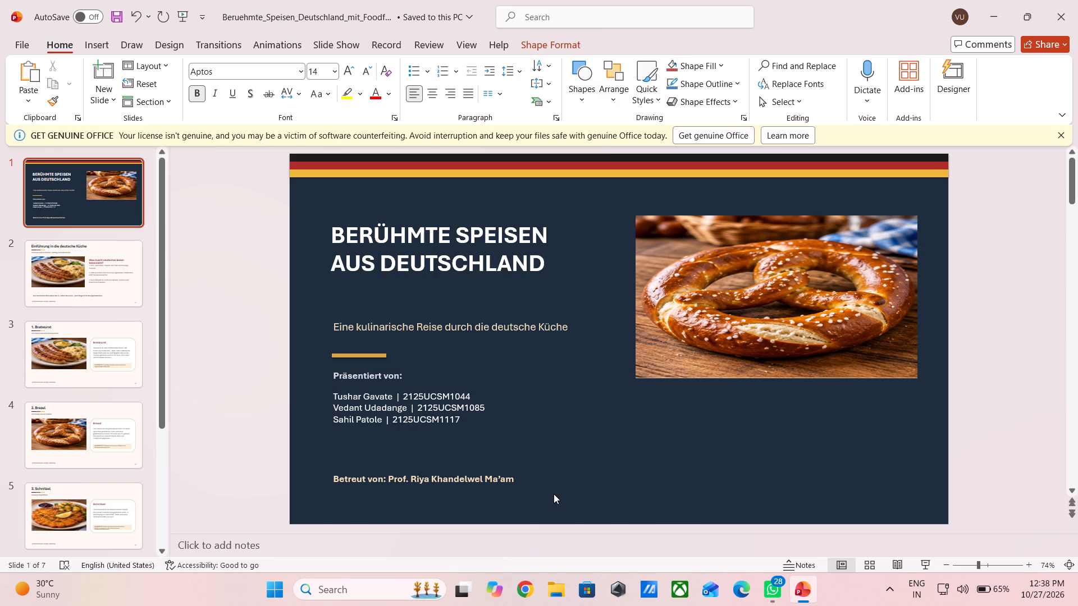
Review the slides from the introduction through Bratwurst to Schnitzel, and return to the title slide.
{"action": "key", "text": "Down"}
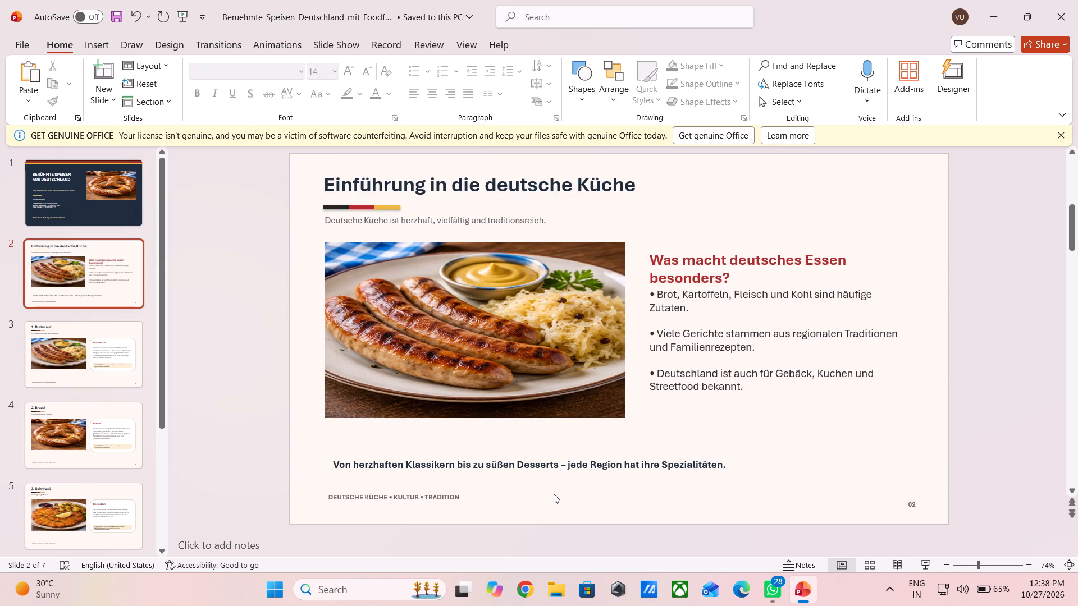
{"action": "key", "text": "Down"}
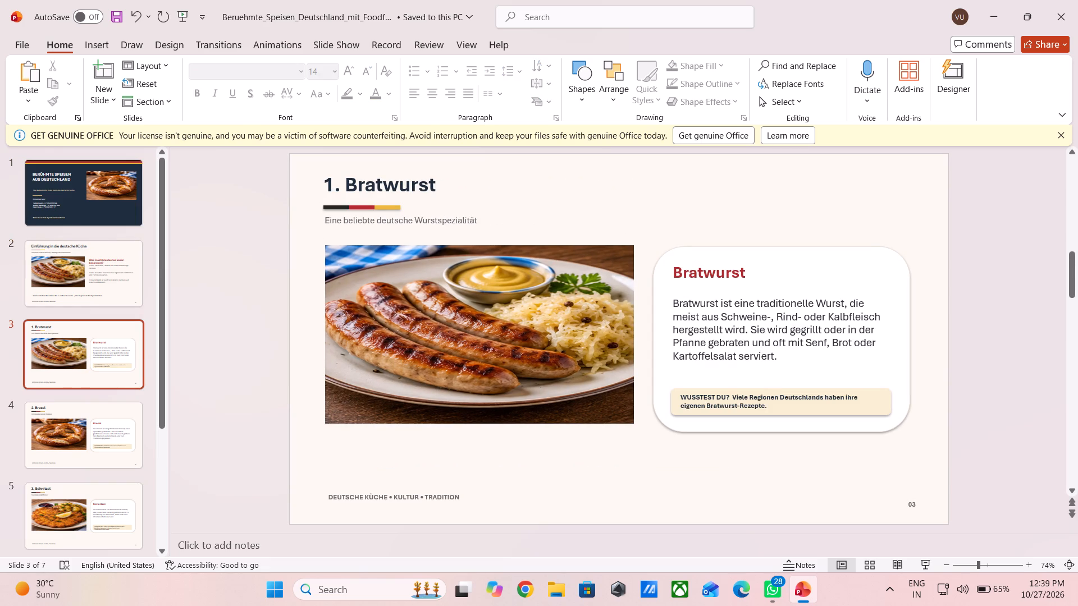
{"action": "key", "text": "Down"}
{"action": "key", "text": "Up"}
{"action": "key", "text": "Down"}
{"action": "key", "text": "Down"}
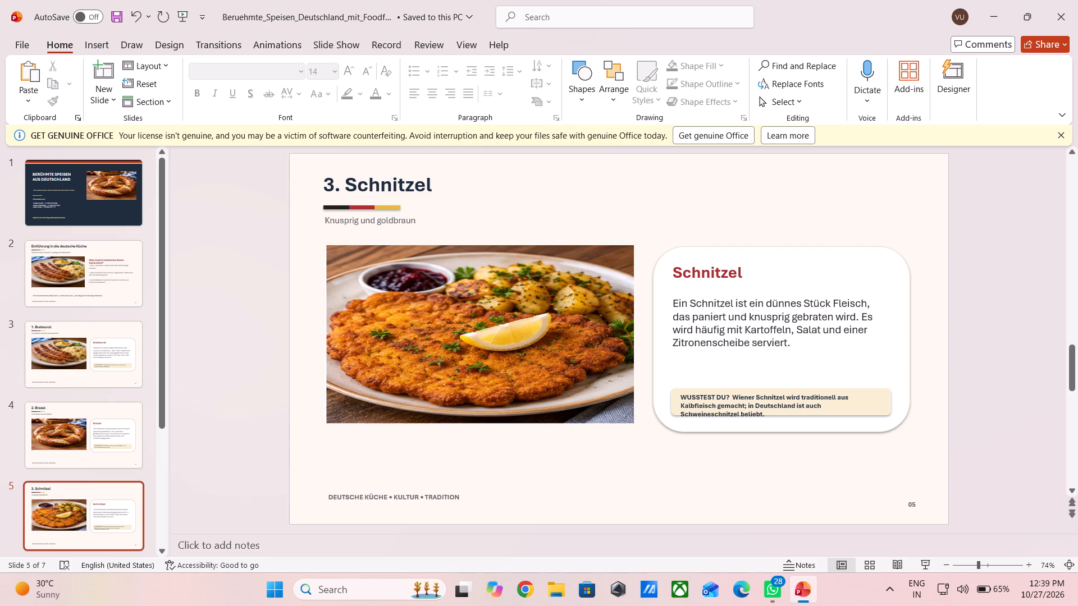
{"action": "key", "text": "Up"}
{"action": "key", "text": "Up"}
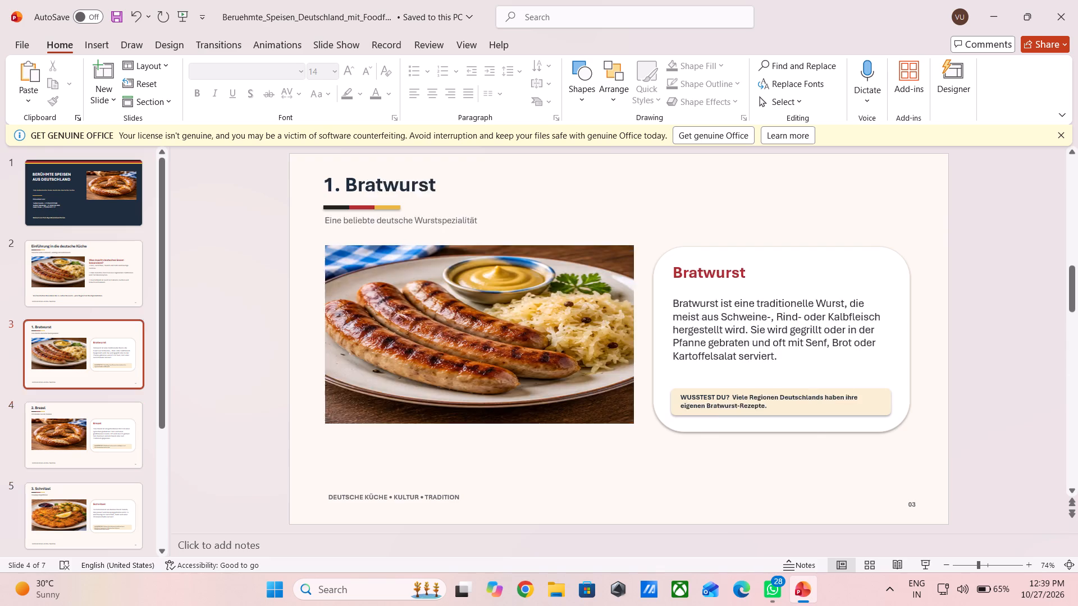
{"action": "key", "text": "Up"}
{"action": "key", "text": "Up"}
{"action": "key", "text": "Up"}
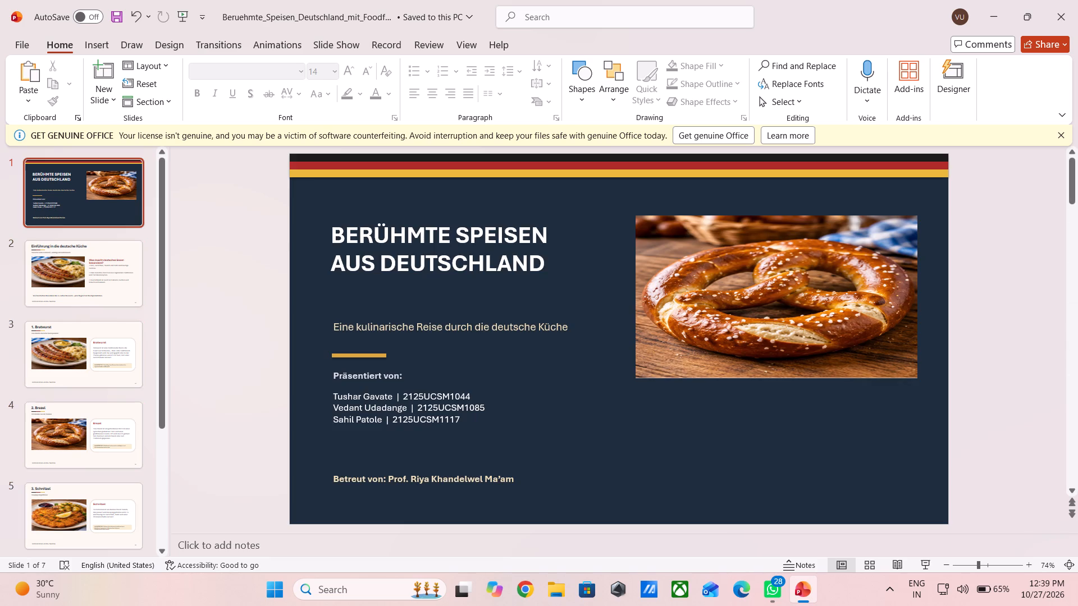
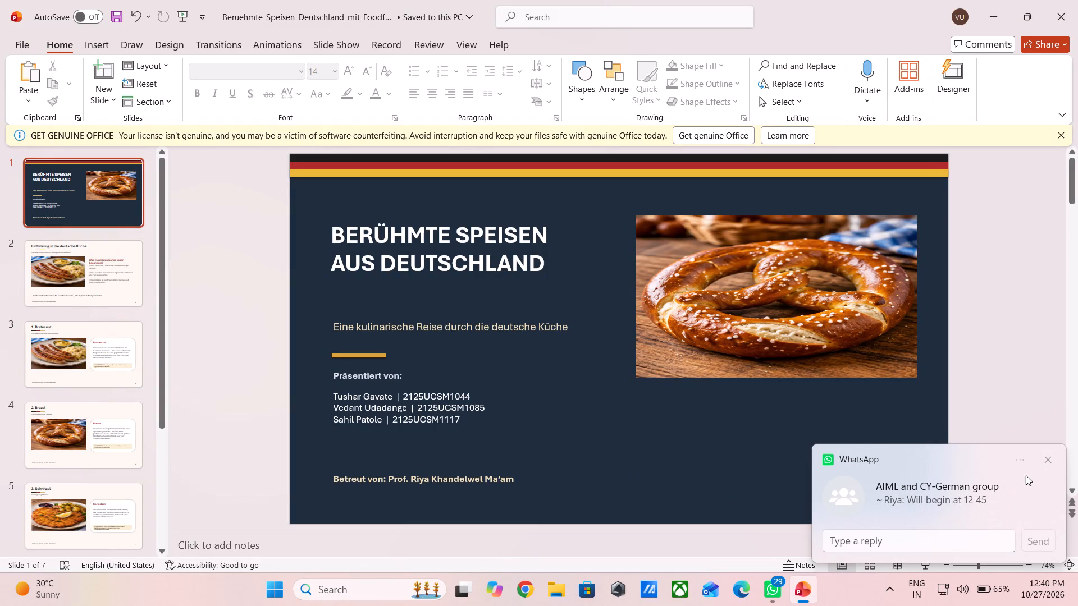
Dismiss the WhatsApp message notification covering the corner of the title slide.
{"action": "left_click", "coordinate": [1047, 460]}
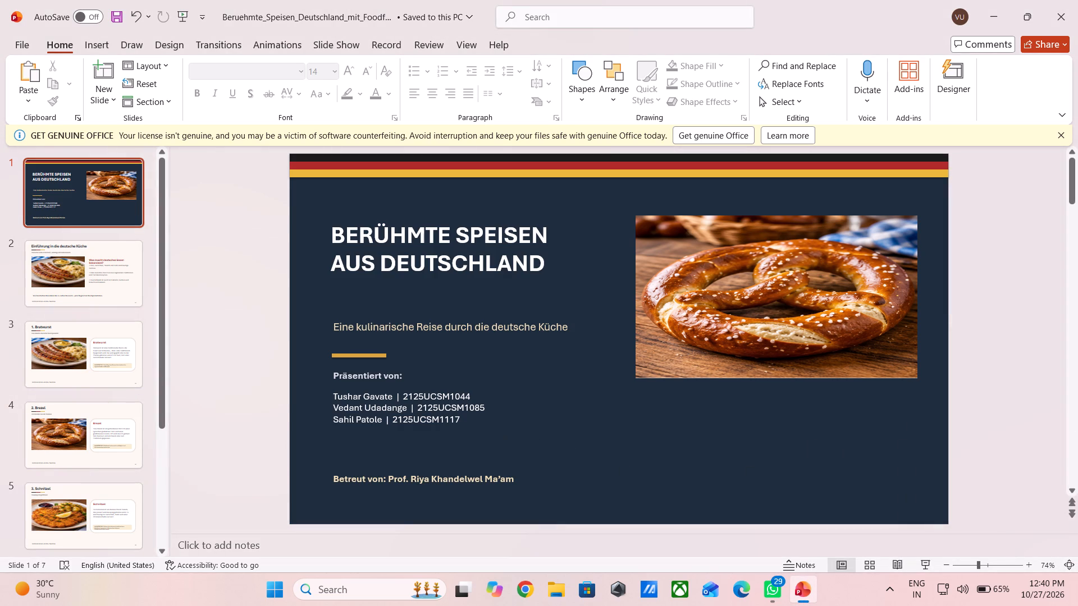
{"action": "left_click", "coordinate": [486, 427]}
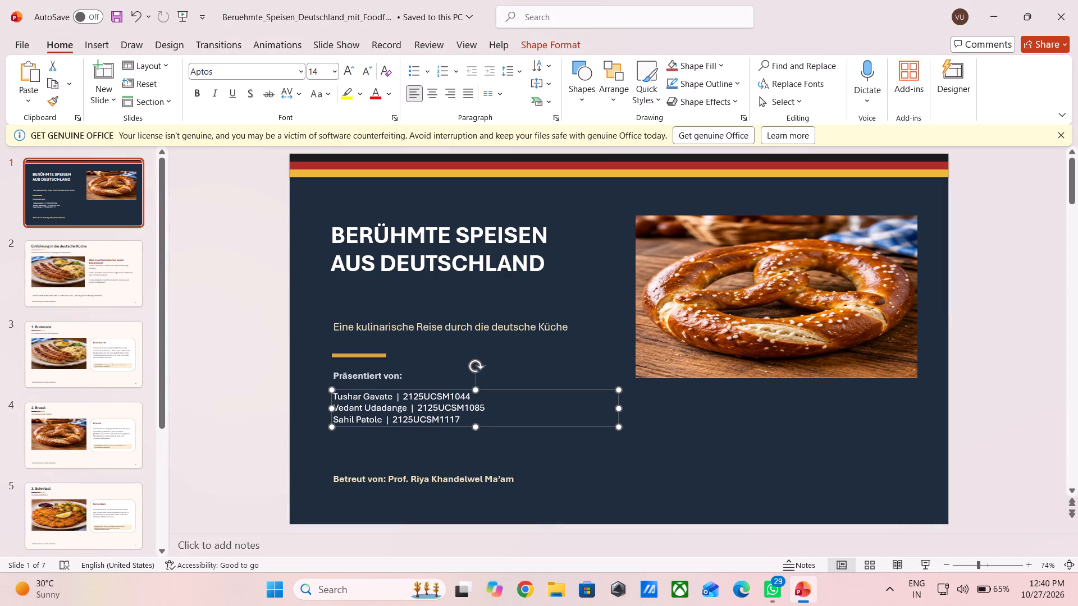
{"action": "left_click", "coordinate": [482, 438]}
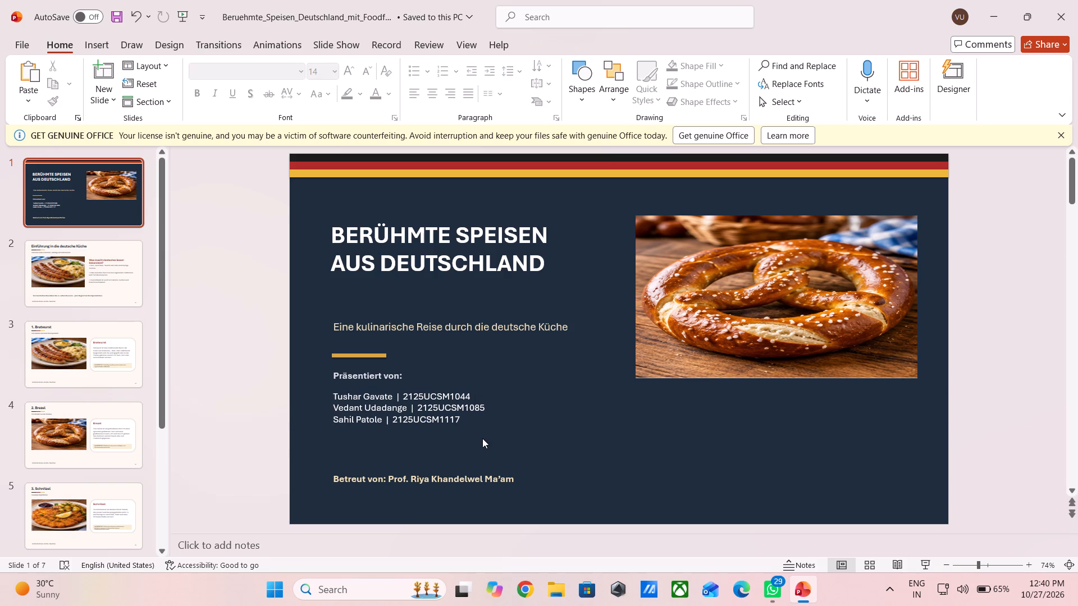
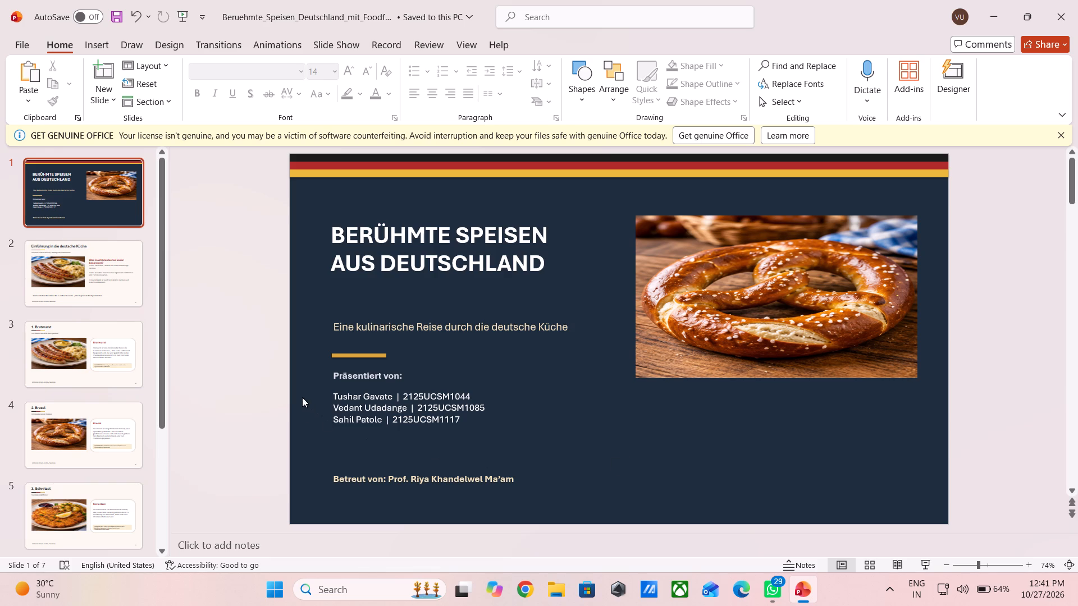
Open slide 2, "Einführung in die deutsche Küche", to review its content.
{"action": "left_click", "coordinate": [99, 281]}
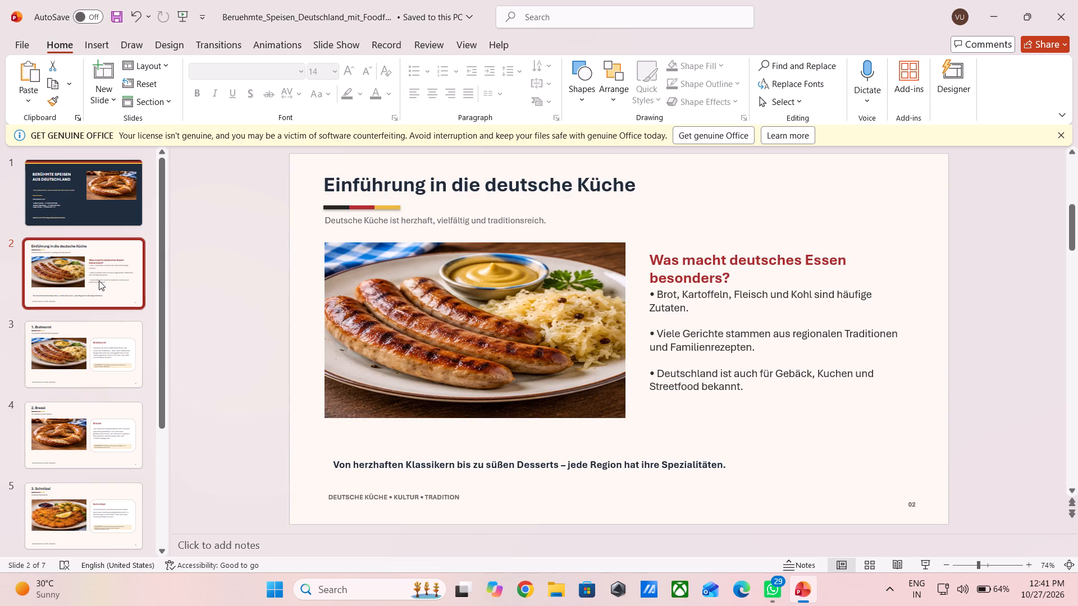
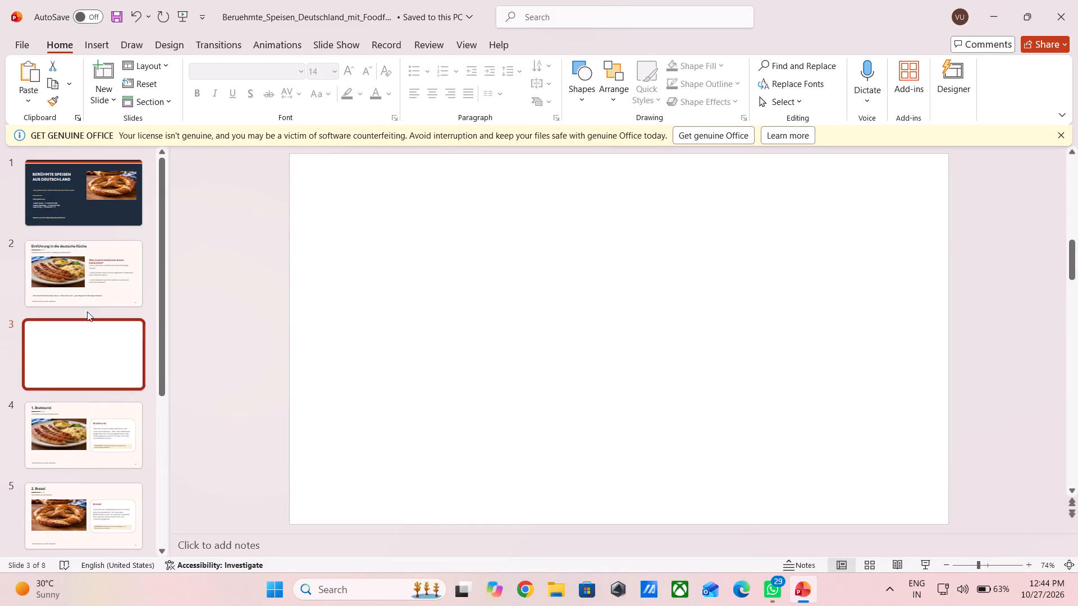
Cut the blank slide 3 between the introduction and Bratwurst slides out of the presentation.
{"action": "right_click", "coordinate": [100, 337]}
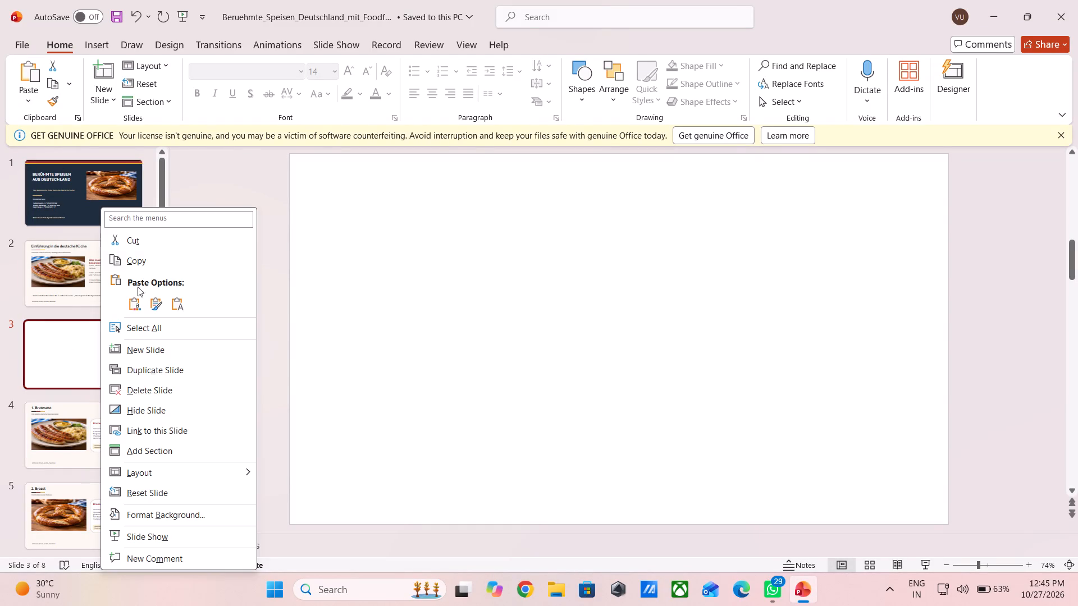
{"action": "left_click", "coordinate": [128, 232]}
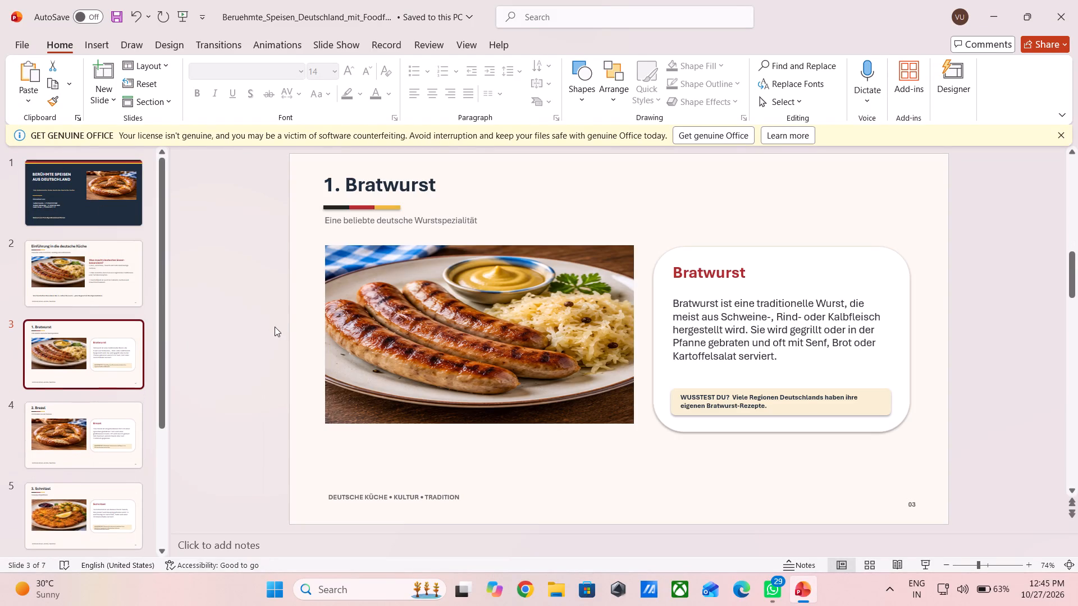
Return to slide 2, "Einführung in die deutsche Küche".
{"action": "left_click", "coordinate": [46, 282]}
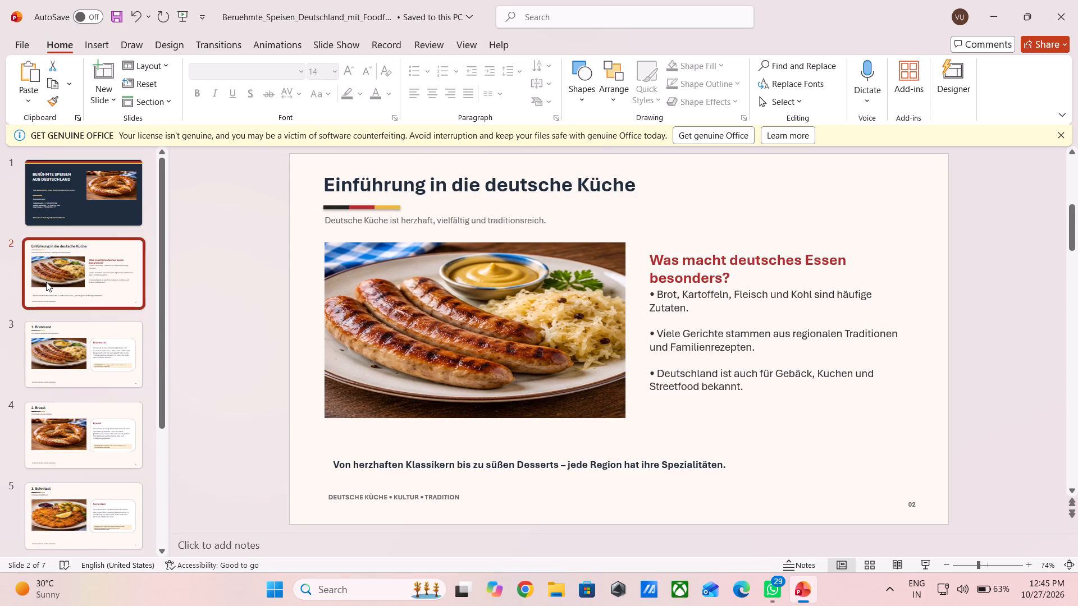
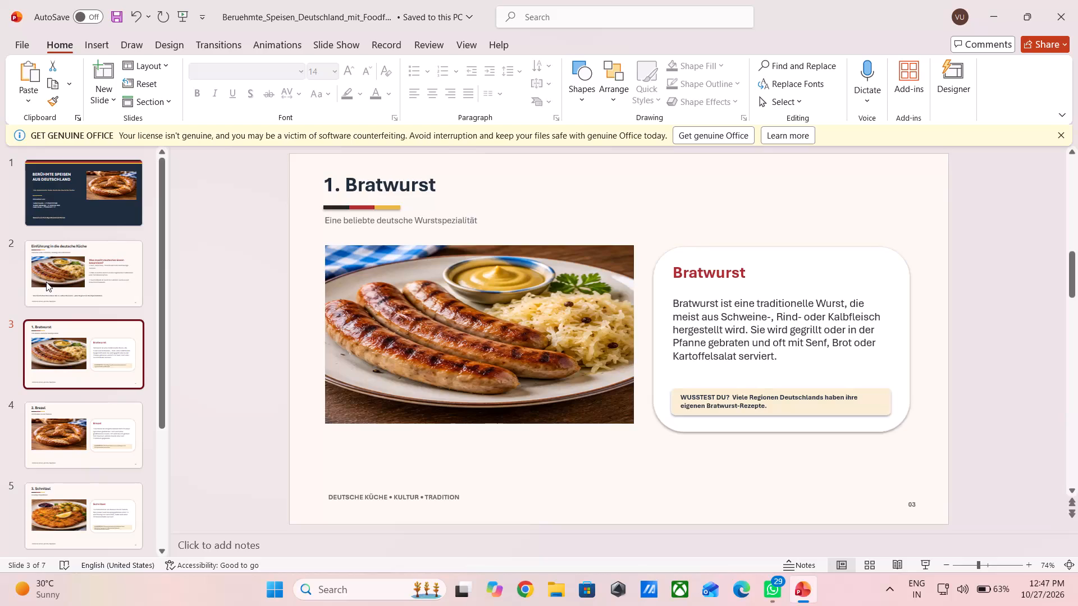
Delete the footer "DEUTSCHE KÜCHE • KULTUR • TRADITION" from slide 2, "Einführung in die deutsche Küche".
{"action": "key", "text": "Up"}
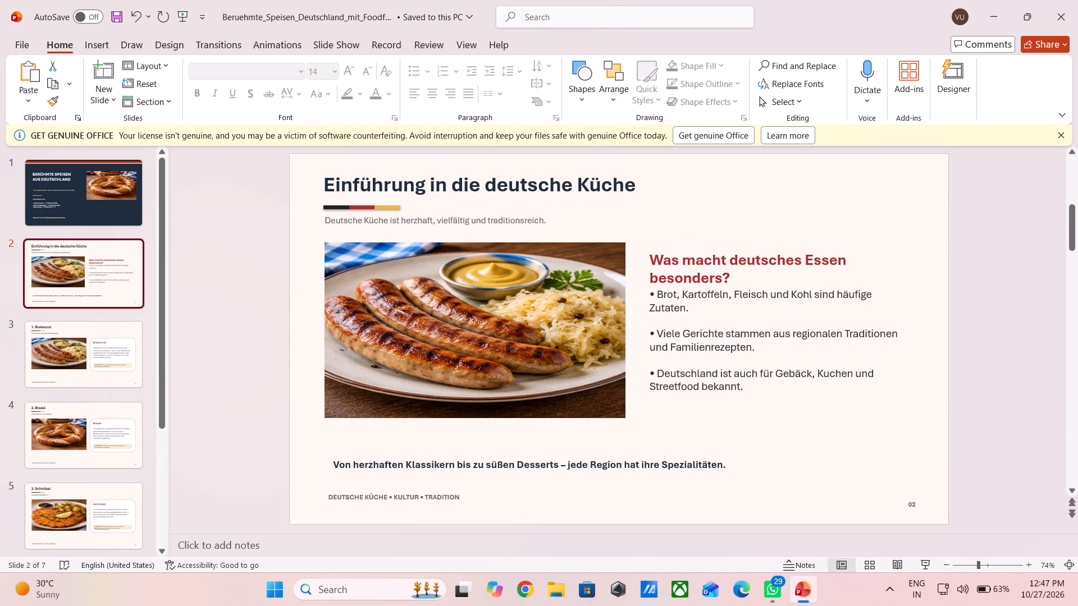
{"action": "left_click", "coordinate": [462, 495]}
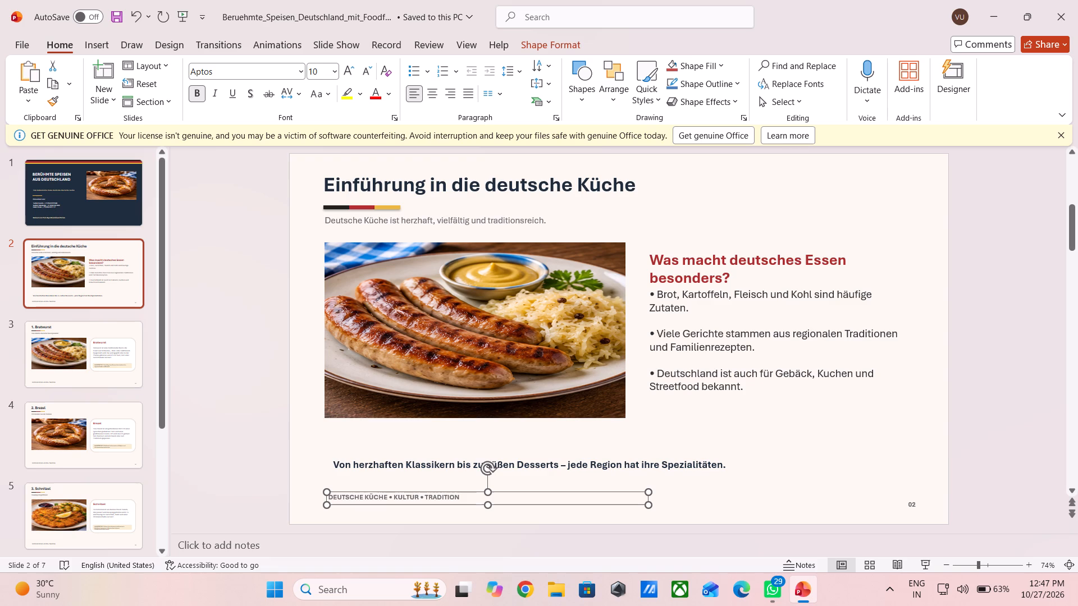
{"action": "left_click", "coordinate": [462, 495]}
{"action": "key", "text": "BackSpace"}
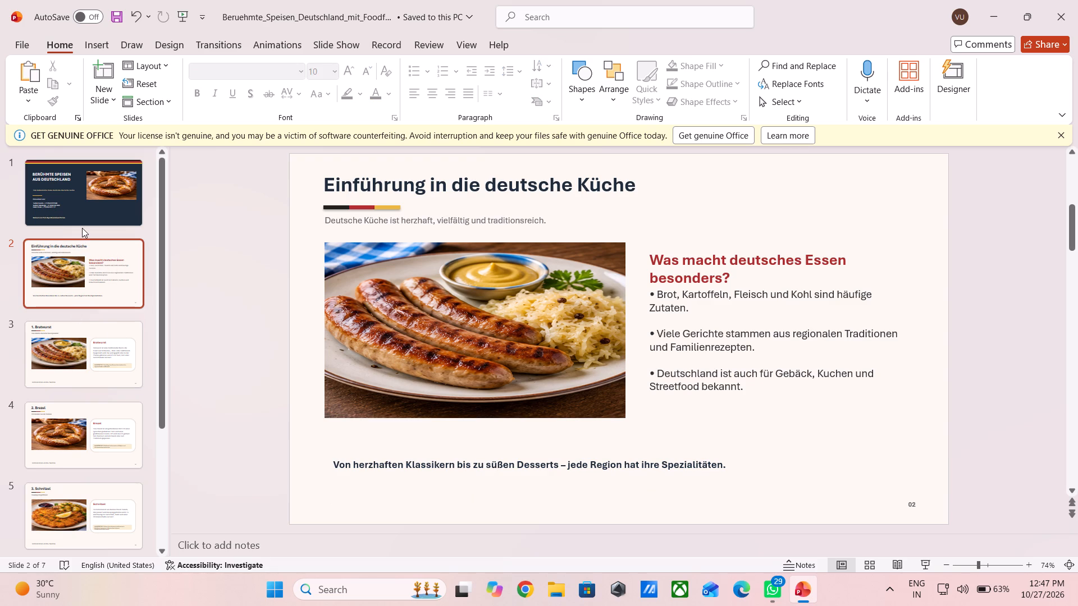
Delete the footer "DEUTSCHE KÜCHE • KULTUR • TRADITION" from slide 3, "1. Bratwurst".
{"action": "left_click", "coordinate": [101, 346]}
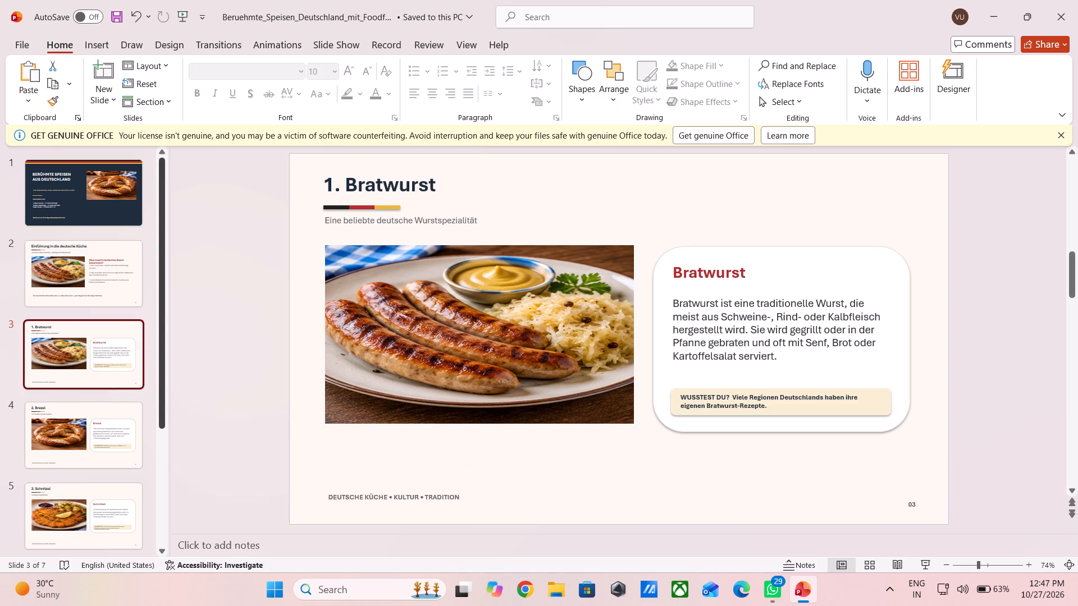
{"action": "left_click", "coordinate": [465, 495]}
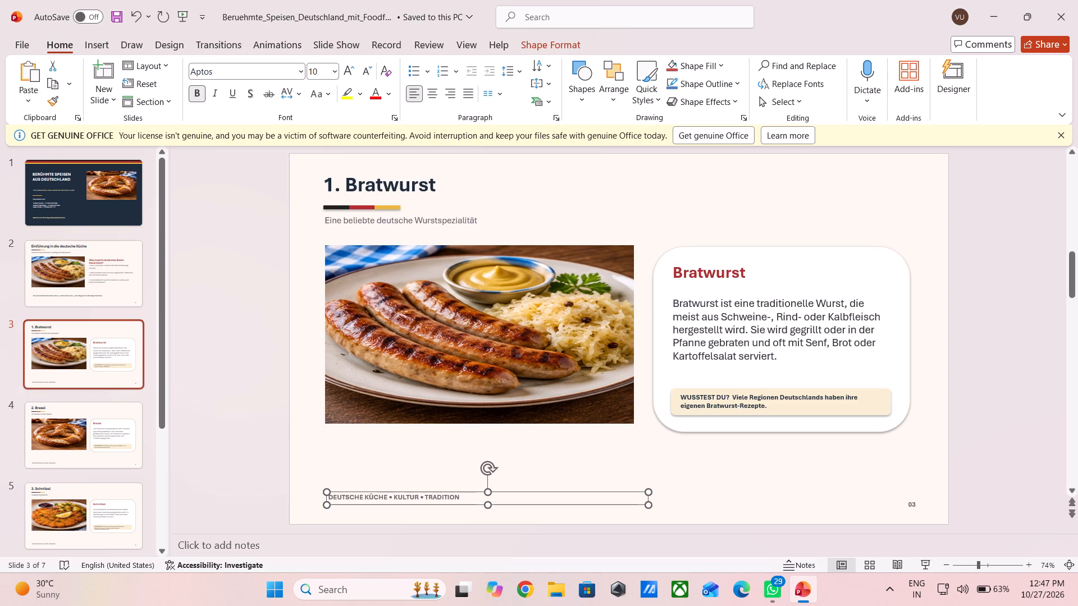
{"action": "key", "text": "BackSpace"}
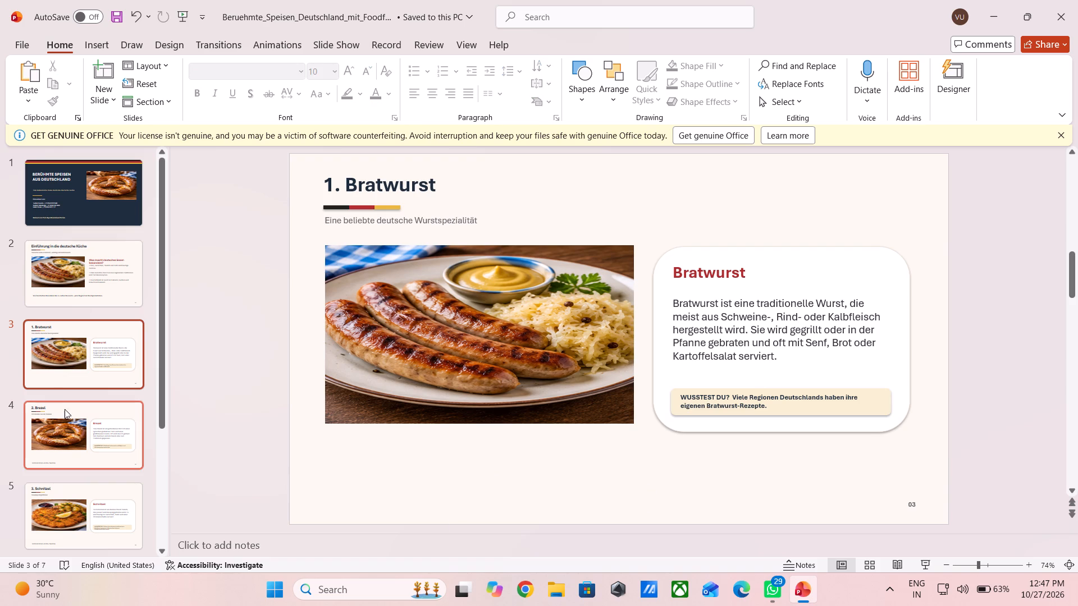
Remove the footer "DEUTSCHE KÜCHE • KULTUR • TRADITION" from slide 5, "3. Schnitzel".
{"action": "left_click", "coordinate": [82, 425]}
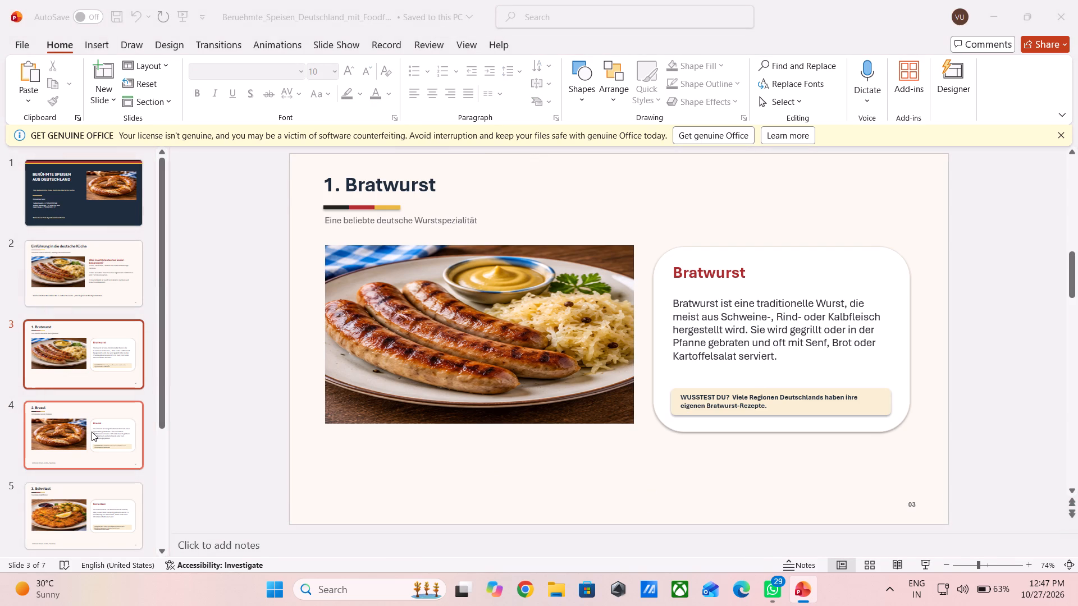
{"action": "left_click", "coordinate": [92, 431]}
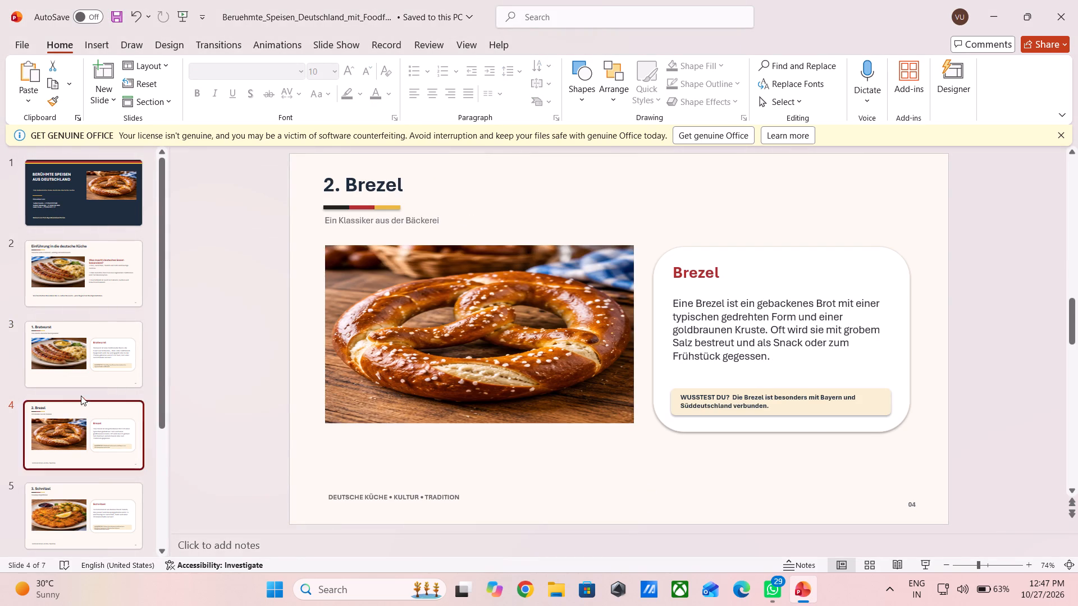
{"action": "left_click", "coordinate": [101, 503]}
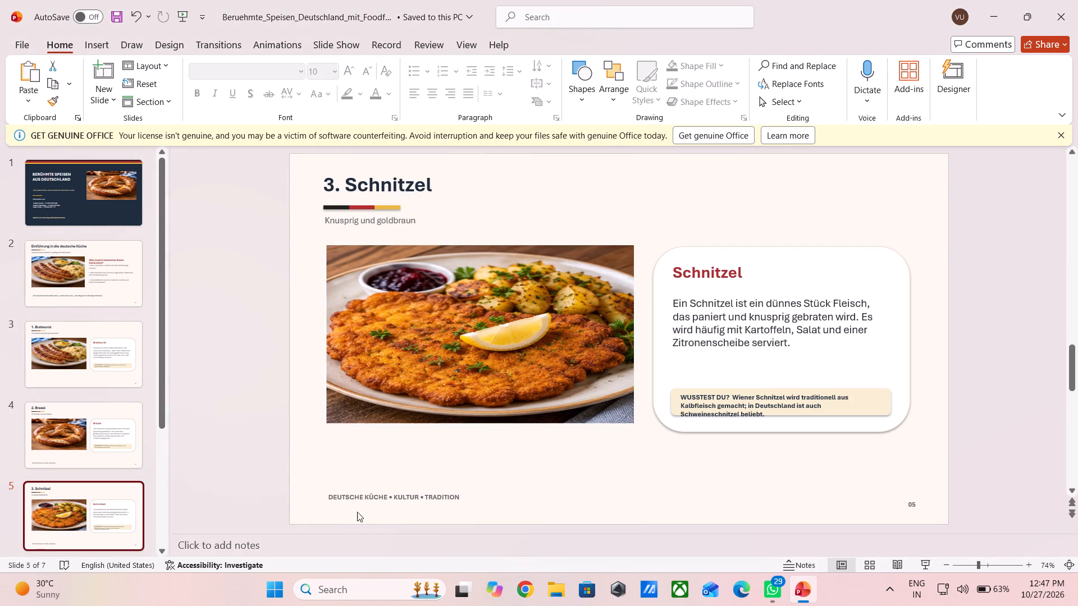
{"action": "left_click", "coordinate": [394, 495]}
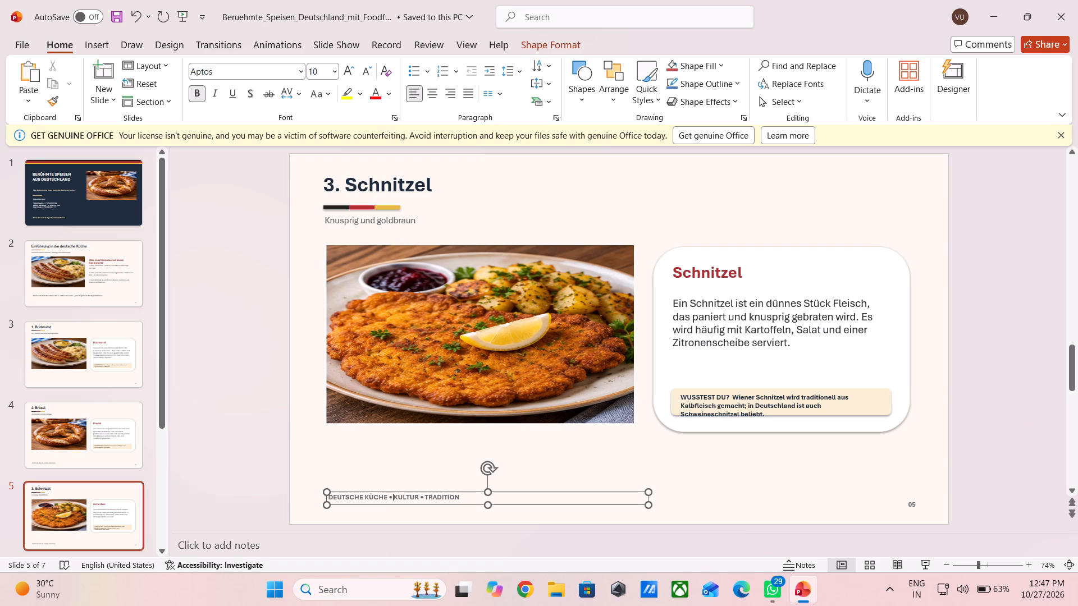
{"action": "key", "text": "BackSpace"}
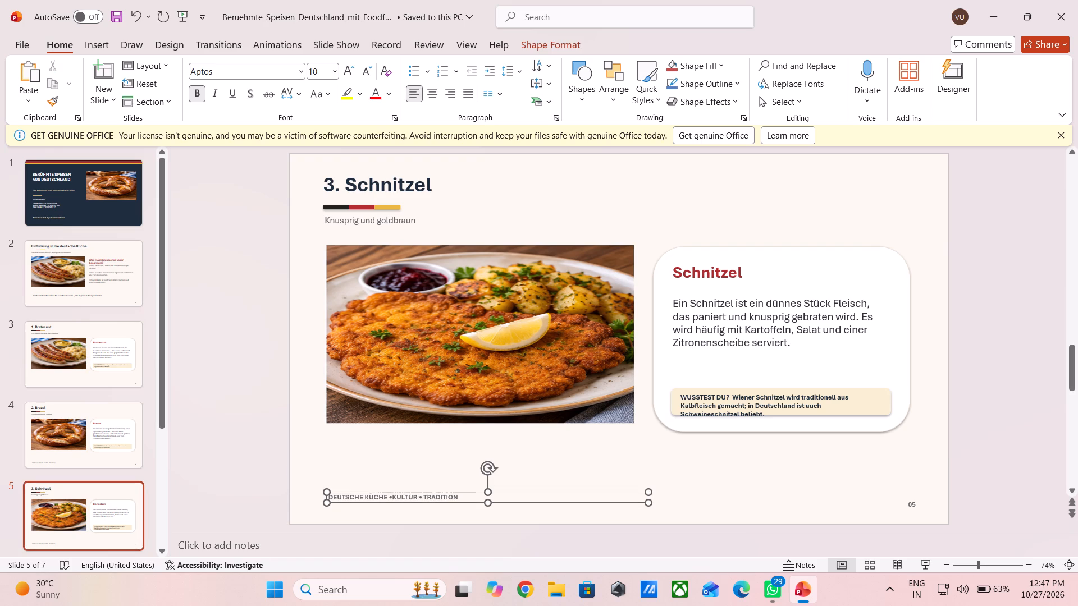
Finish deleting the footer "DEUTSCHE KÜCHE • KULTUR • TRADITION" from slide 5, "3. Schnitzel".
{"action": "key", "text": "BackSpace"}
{"action": "key", "text": "BackSpace"}
{"action": "key", "text": "BackSpace"}
{"action": "left_click", "coordinate": [461, 500]}
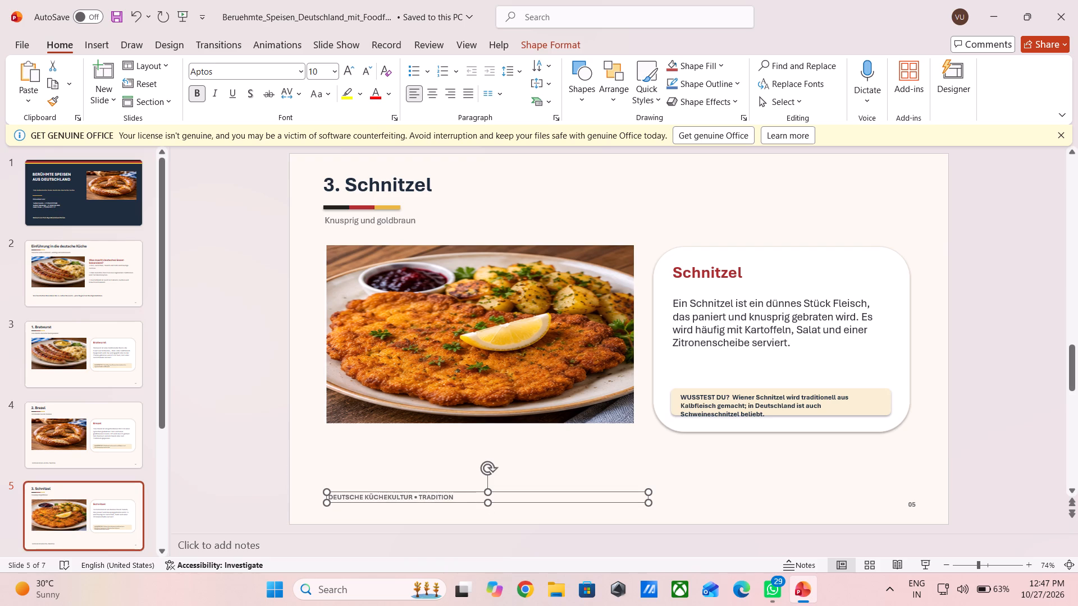
{"action": "left_click", "coordinate": [461, 500]}
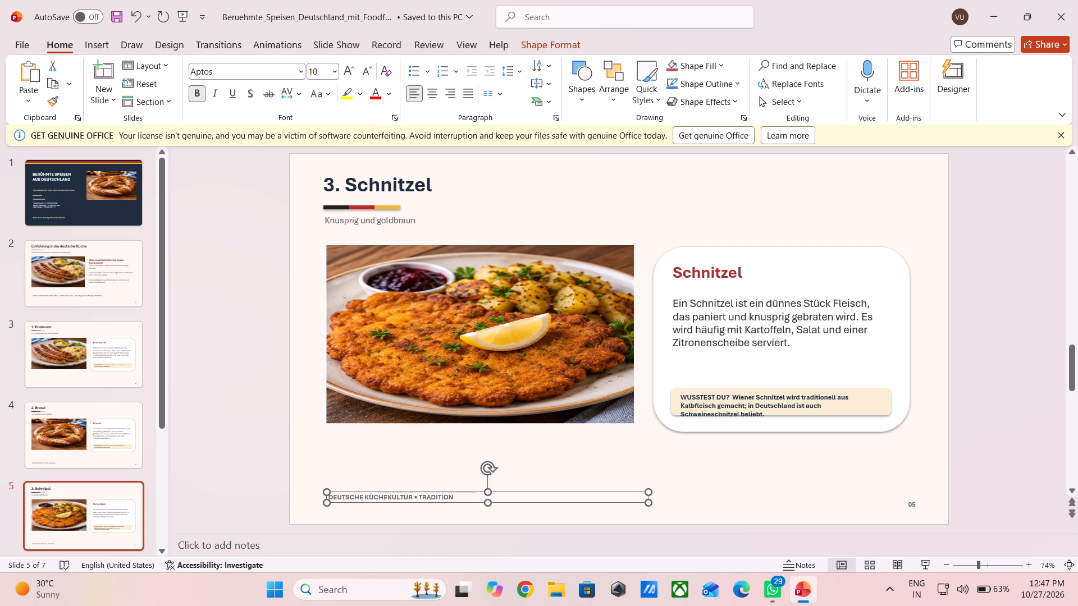
{"action": "left_click", "coordinate": [463, 498]}
{"action": "key", "text": "BackSpace"}
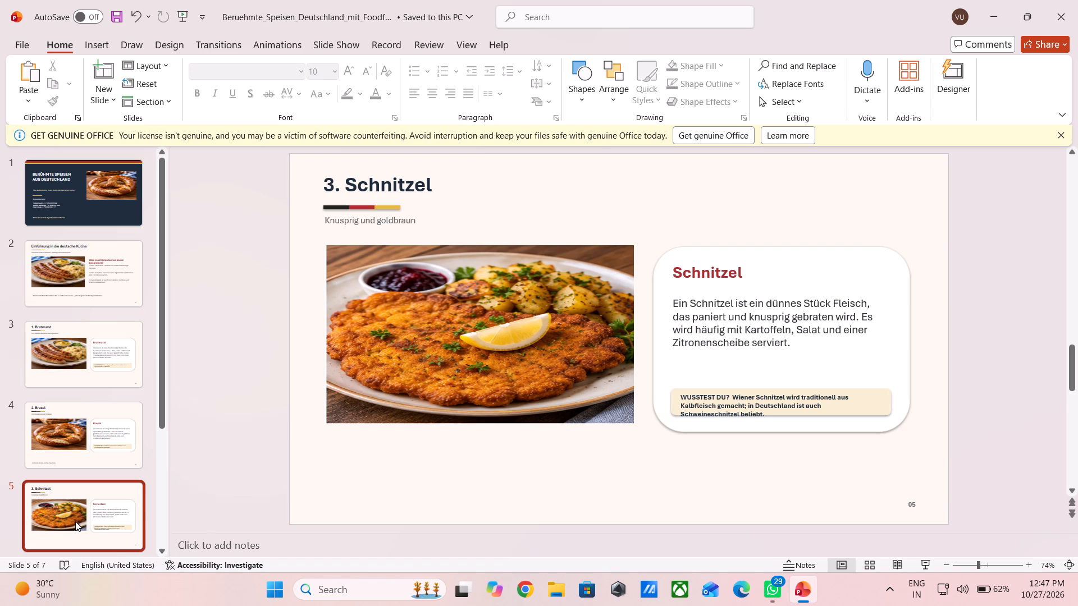
Delete the footer "DEUTSCHE KÜCHE • KULTUR • TRADITION" from slide 4, "2. Brezel".
{"action": "scroll", "coordinate": [75, 521], "scroll_direction": "down", "scroll_amount": 1}
{"action": "scroll", "coordinate": [61, 478], "scroll_direction": "down", "scroll_amount": 1}
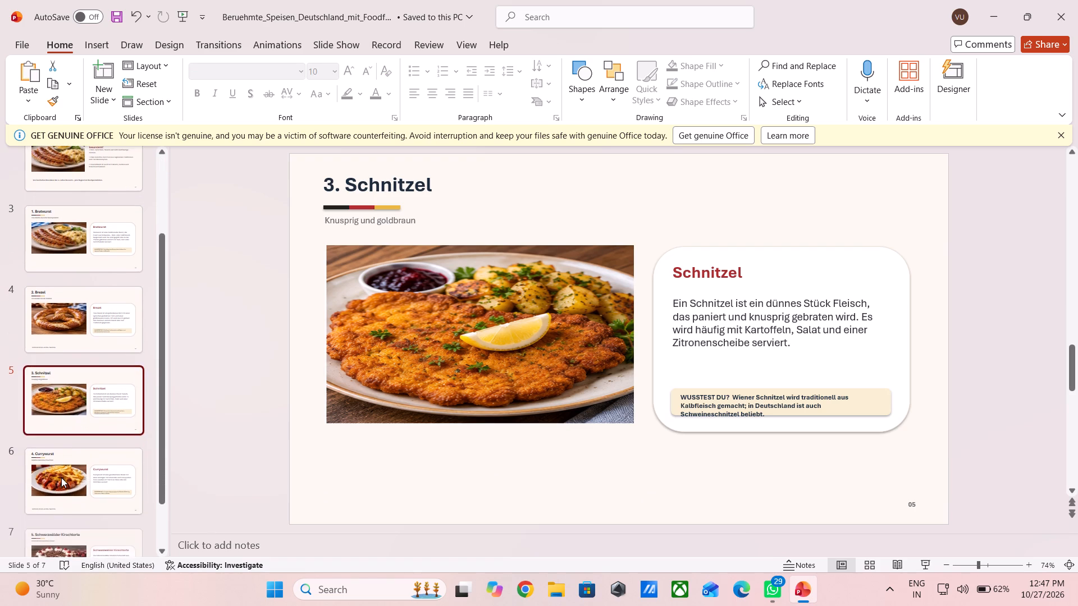
{"action": "scroll", "coordinate": [61, 478], "scroll_direction": "down", "scroll_amount": 1}
{"action": "left_click", "coordinate": [33, 336]}
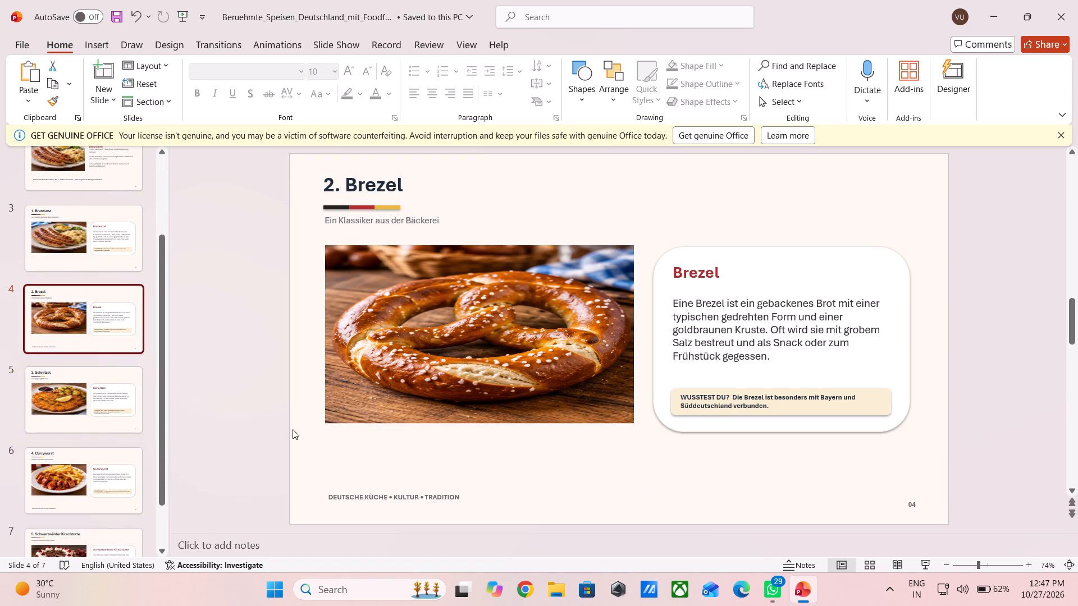
{"action": "left_click", "coordinate": [477, 497]}
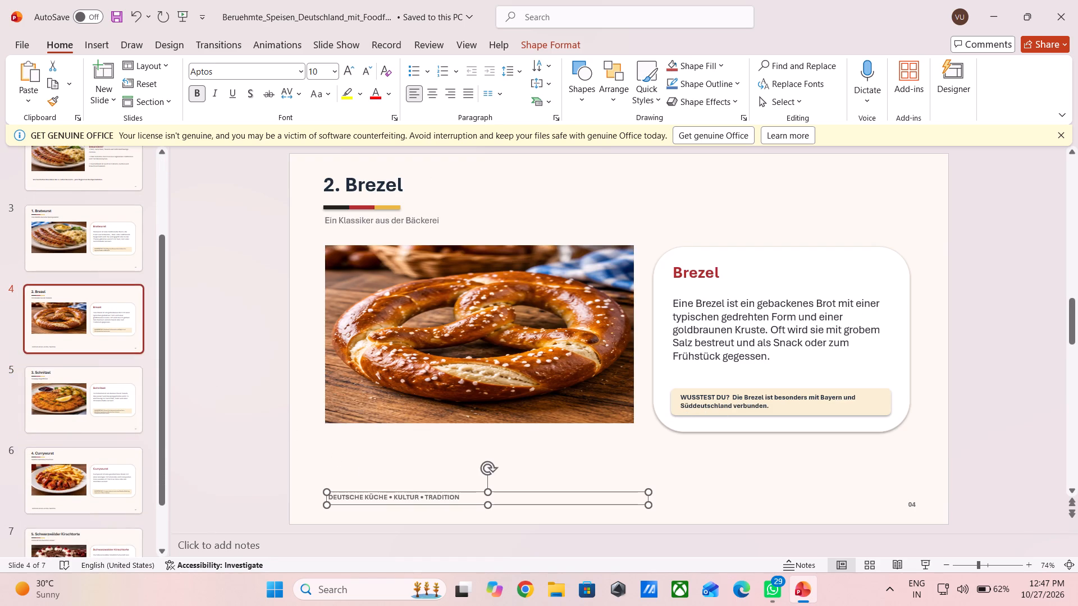
{"action": "key", "text": "BackSpace"}
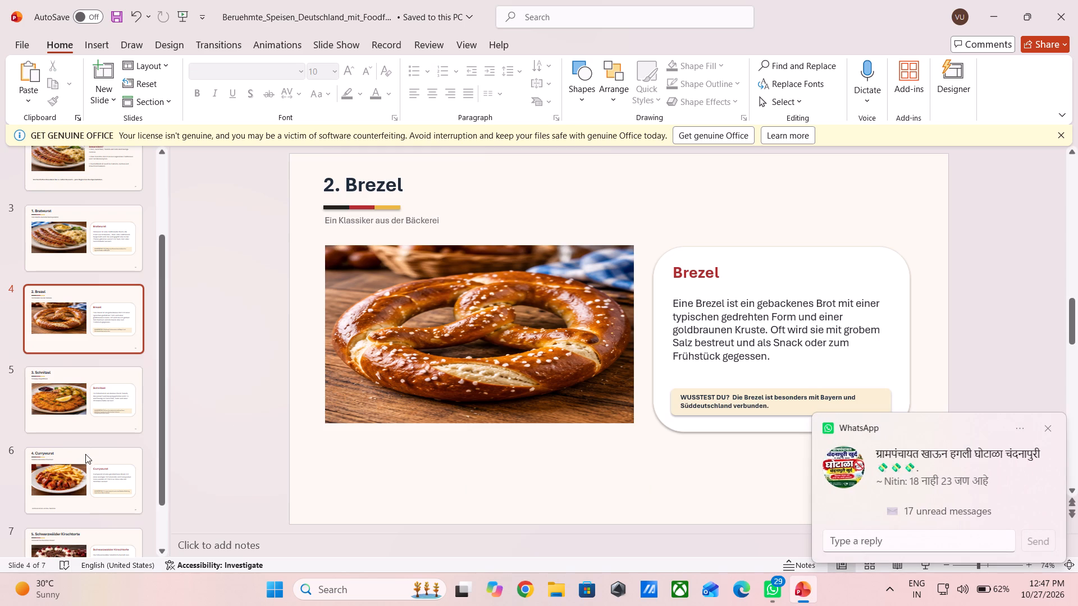
Delete the footer "DEUTSCHE KÜCHE • KULTUR • TRADITION" from slide 6, "4. Currywurst".
{"action": "left_click", "coordinate": [92, 474]}
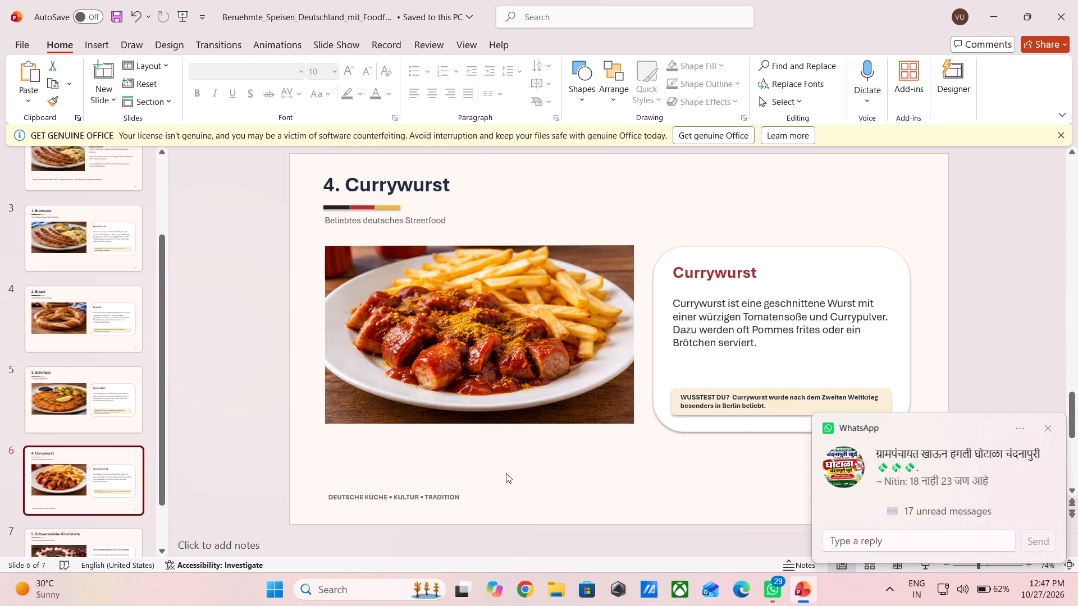
{"action": "left_click", "coordinate": [484, 507]}
{"action": "key", "text": "BackSpace"}
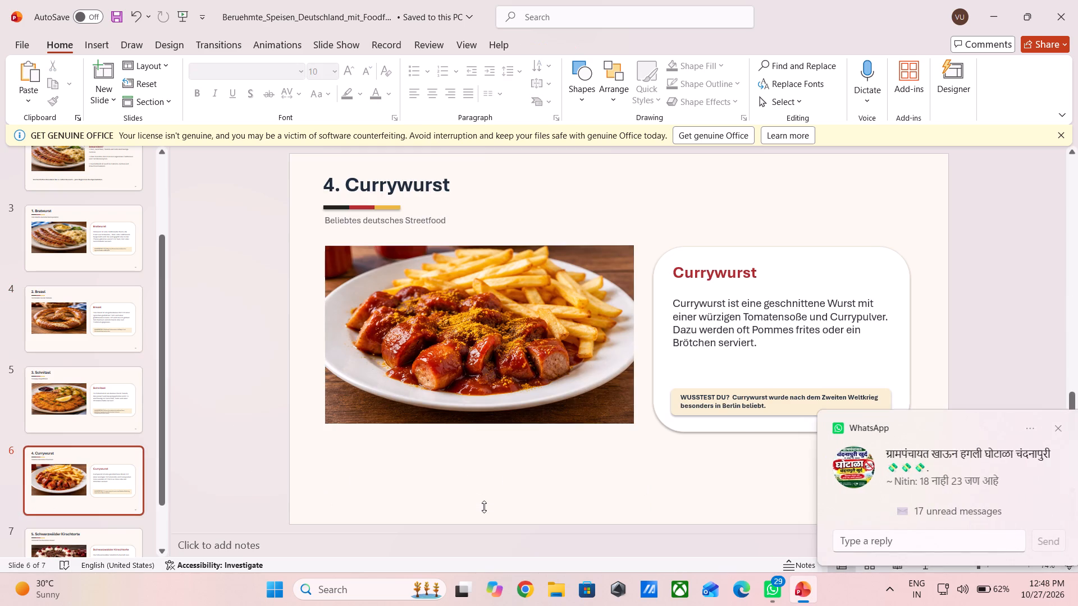
Delete the footer "DEUTSCHE KÜCHE • KULTUR • TRADITION" from slide 7, "5. Schwarzwälder Kirschtorte".
{"action": "scroll", "coordinate": [0, 432], "scroll_direction": "down", "scroll_amount": 1}
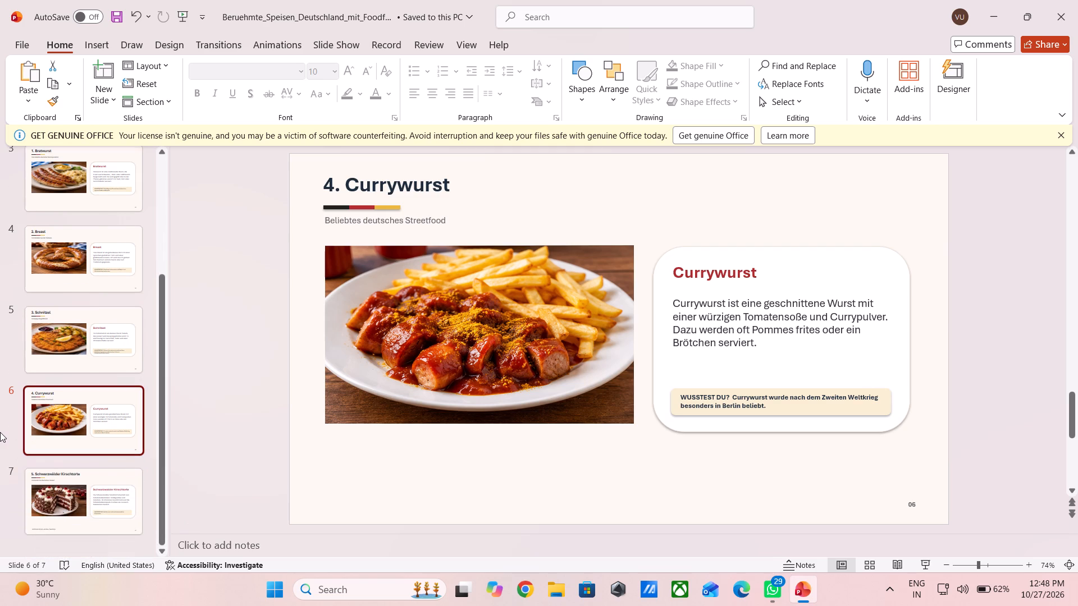
{"action": "left_click", "coordinate": [51, 511]}
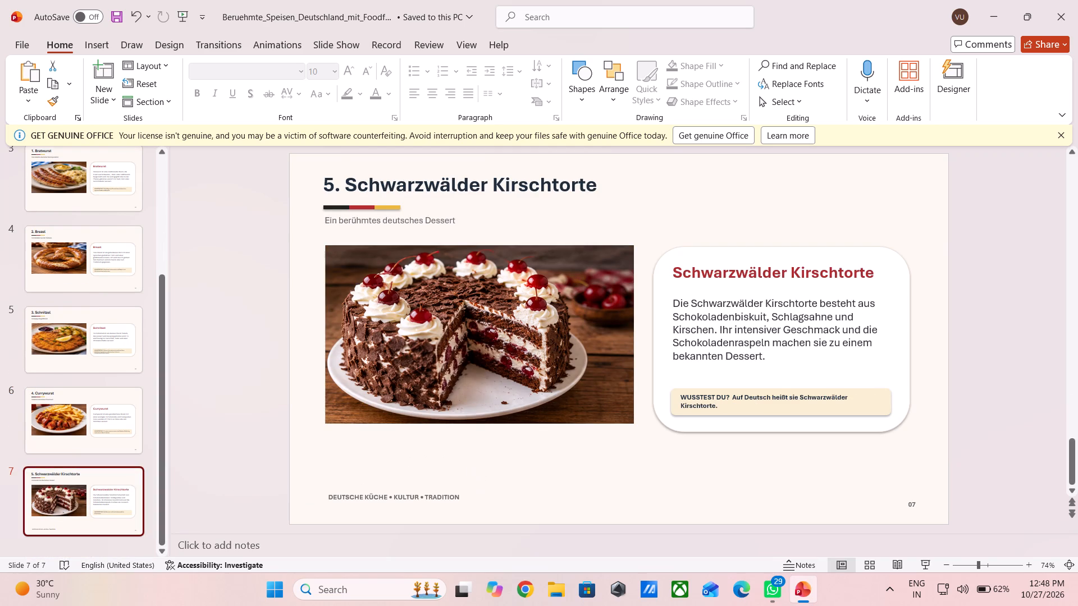
{"action": "left_click", "coordinate": [483, 502]}
{"action": "key", "text": "BackSpace"}
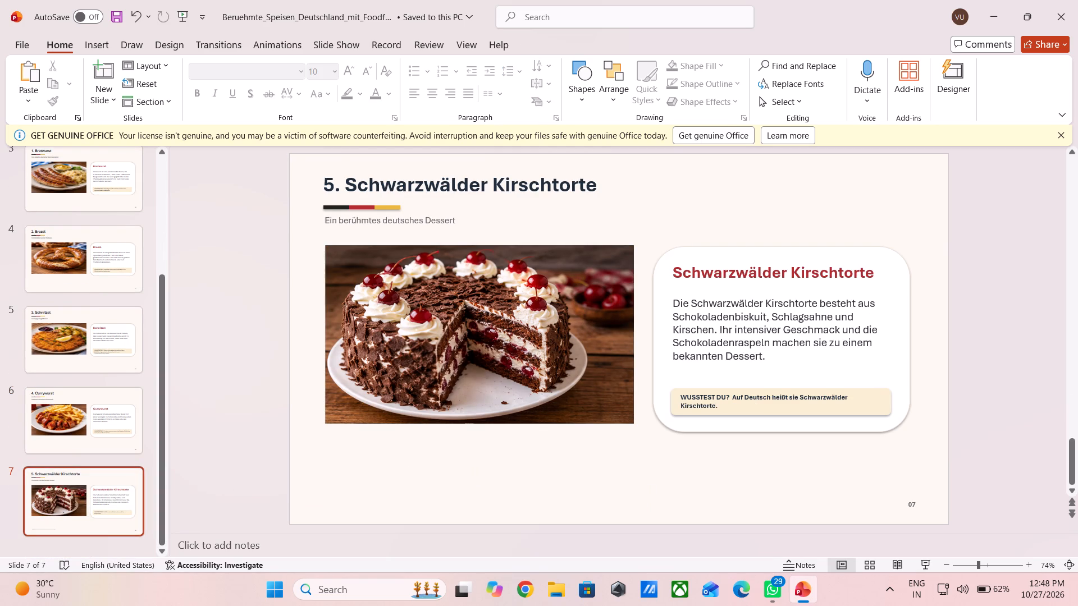
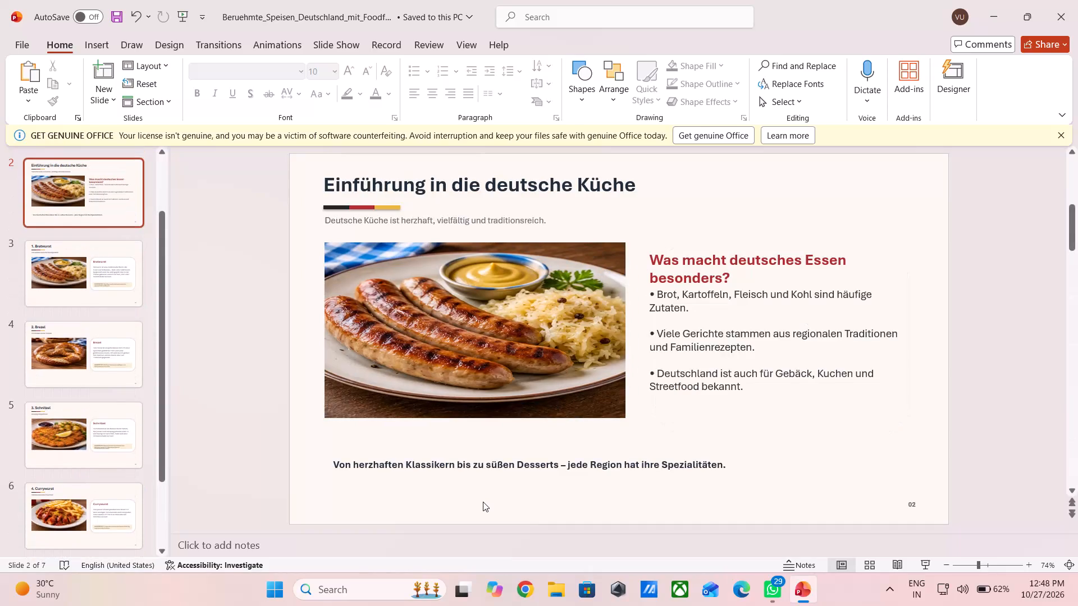
Add a fourth presenter's name and ID number on a new line below the three names on the title slide.
{"action": "scroll", "coordinate": [455, 426], "scroll_direction": "up", "scroll_amount": 2}
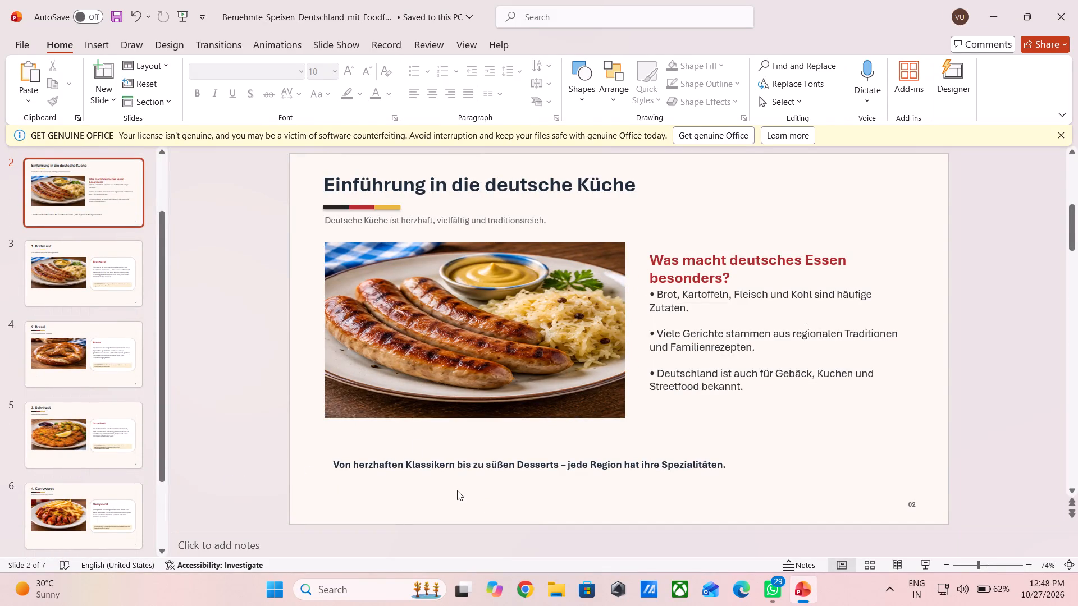
{"action": "scroll", "coordinate": [457, 490], "scroll_direction": "up", "scroll_amount": 1}
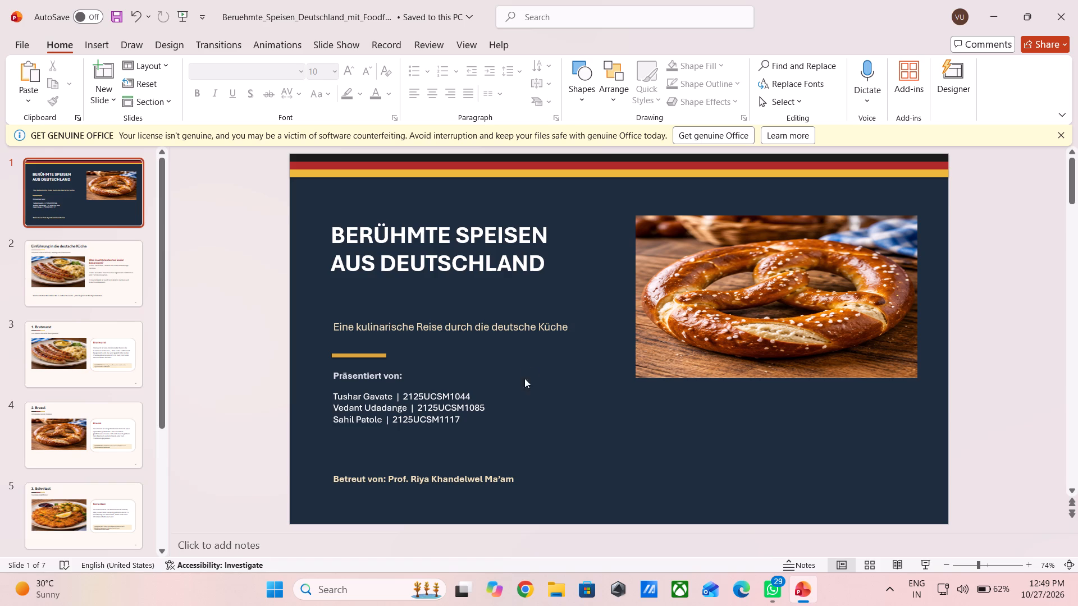
{"action": "left_click", "coordinate": [459, 419]}
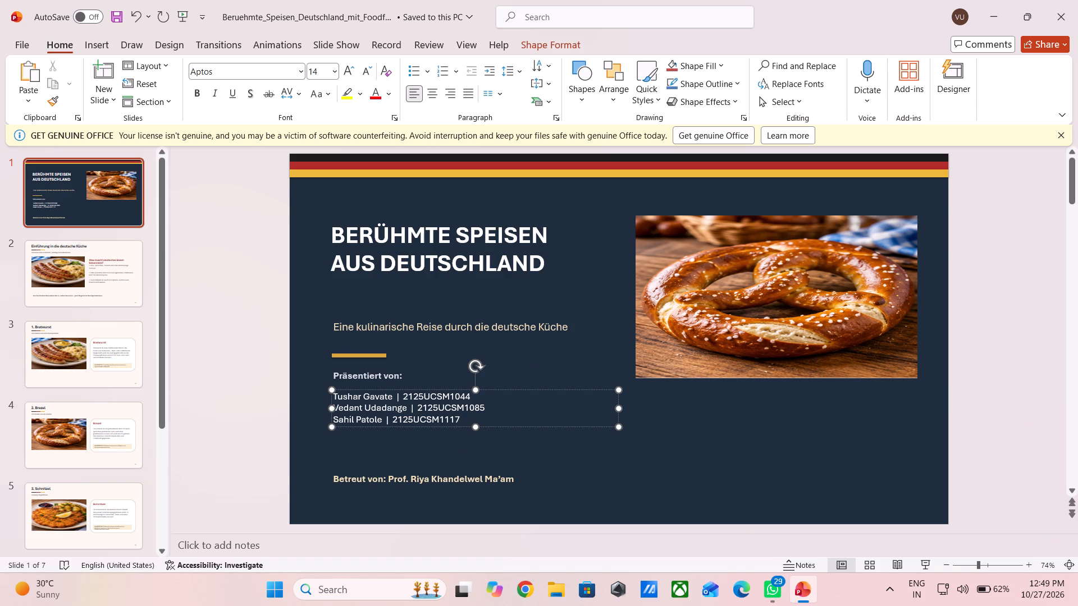
{"action": "key", "text": "Return"}
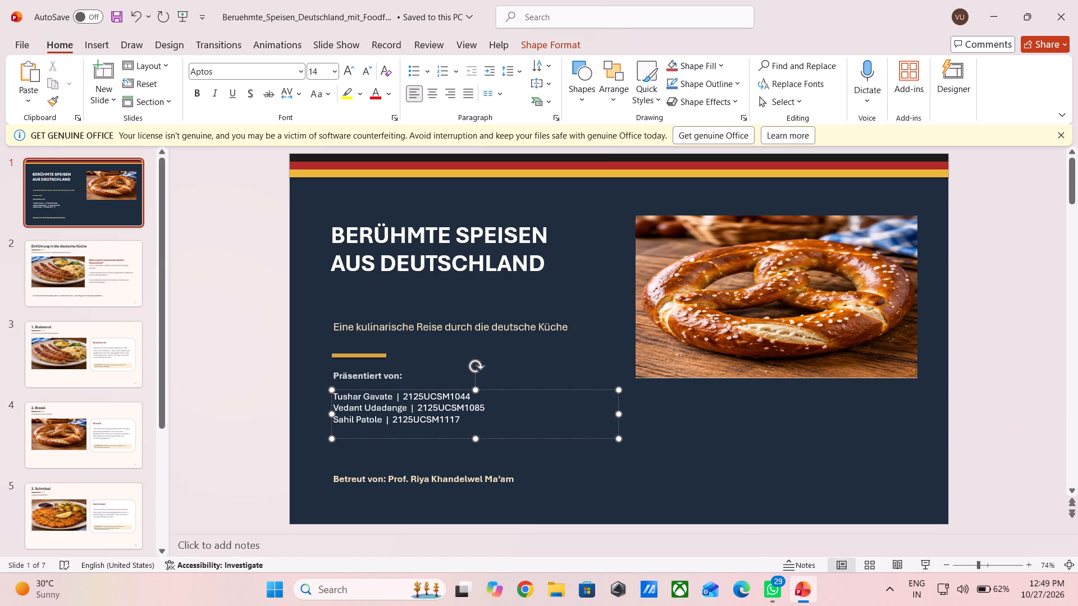
{"action": "left_click", "coordinate": [335, 397]}
{"action": "left_click", "coordinate": [360, 430]}
Enter the fourth presenter's name and ID number, separated by a vertical bar, below the three existing presenter entries on the title slide.
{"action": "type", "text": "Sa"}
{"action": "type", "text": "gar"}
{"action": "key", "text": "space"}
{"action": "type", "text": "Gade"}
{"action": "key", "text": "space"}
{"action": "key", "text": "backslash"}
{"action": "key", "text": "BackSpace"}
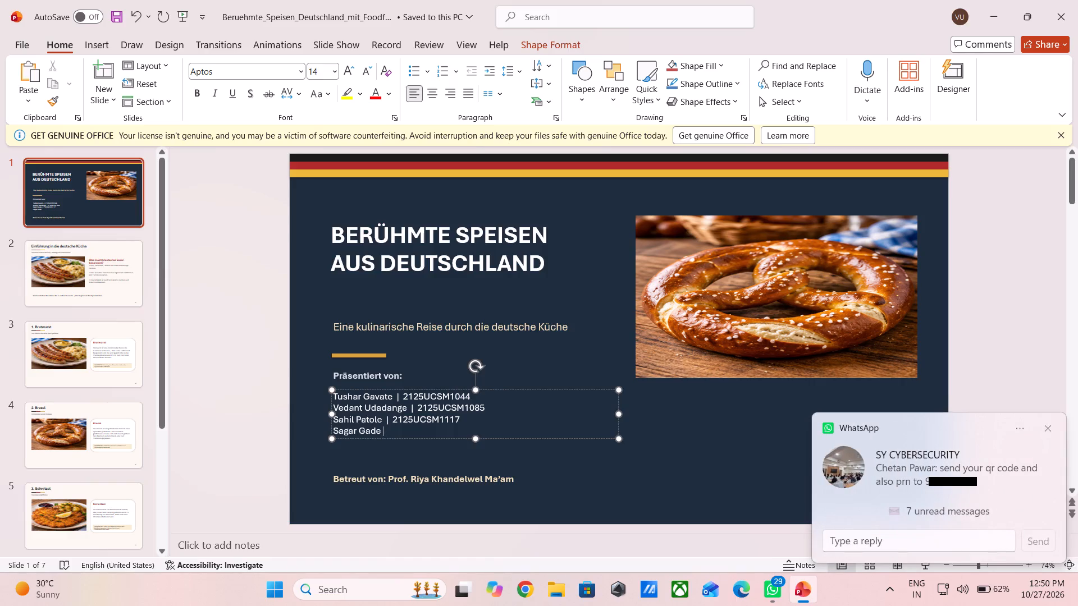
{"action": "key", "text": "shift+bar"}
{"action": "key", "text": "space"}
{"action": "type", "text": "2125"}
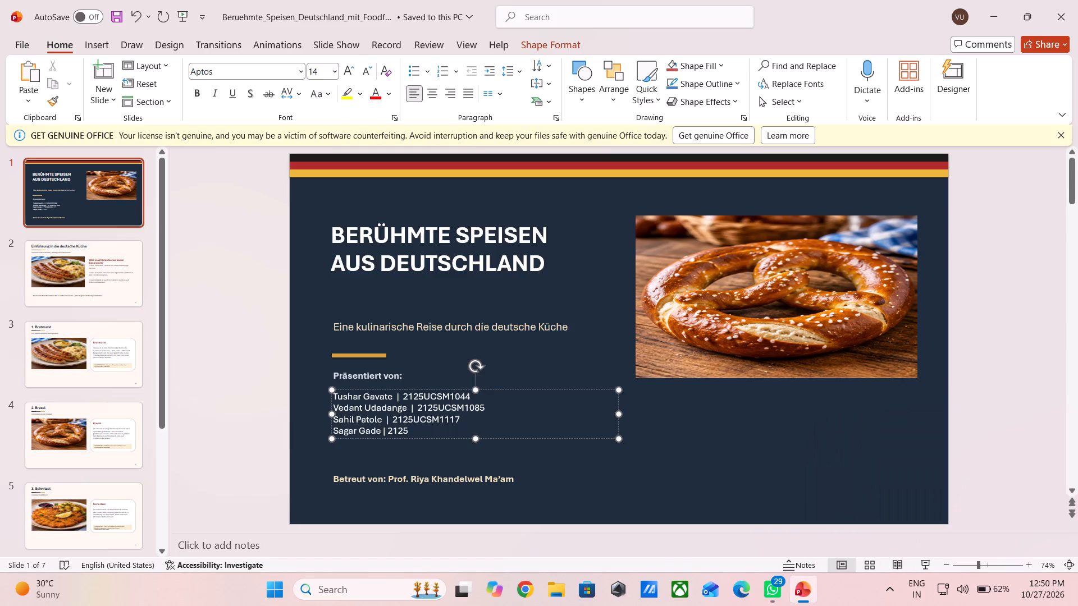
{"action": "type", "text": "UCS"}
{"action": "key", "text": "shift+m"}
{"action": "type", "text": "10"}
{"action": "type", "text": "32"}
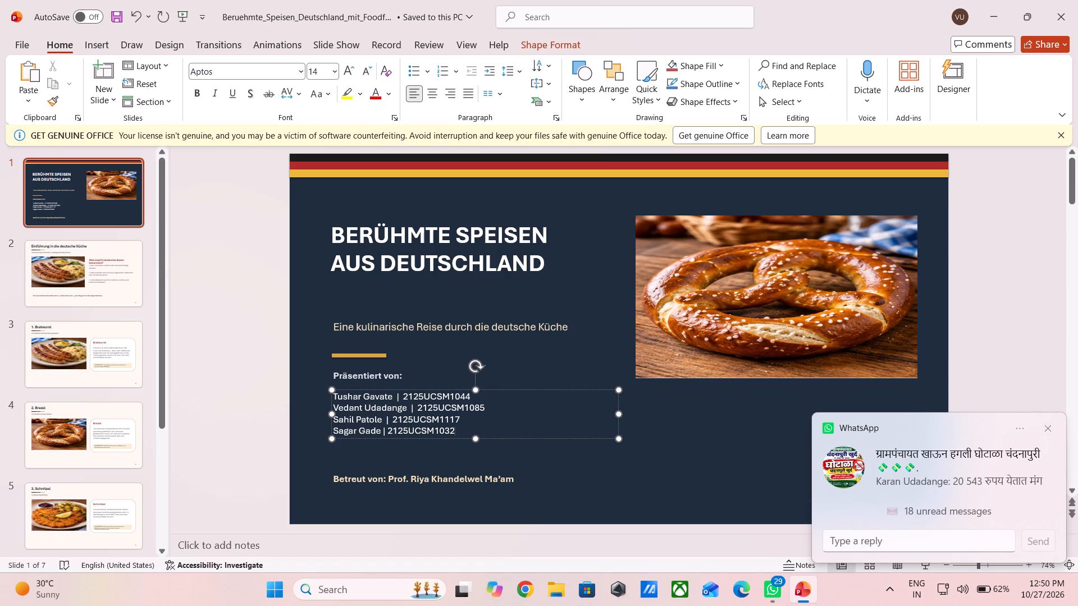
Start a new line below the fourth presenter's entry in the title slide's presenter list.
{"action": "left_click", "coordinate": [461, 430]}
{"action": "key", "text": "Return"}
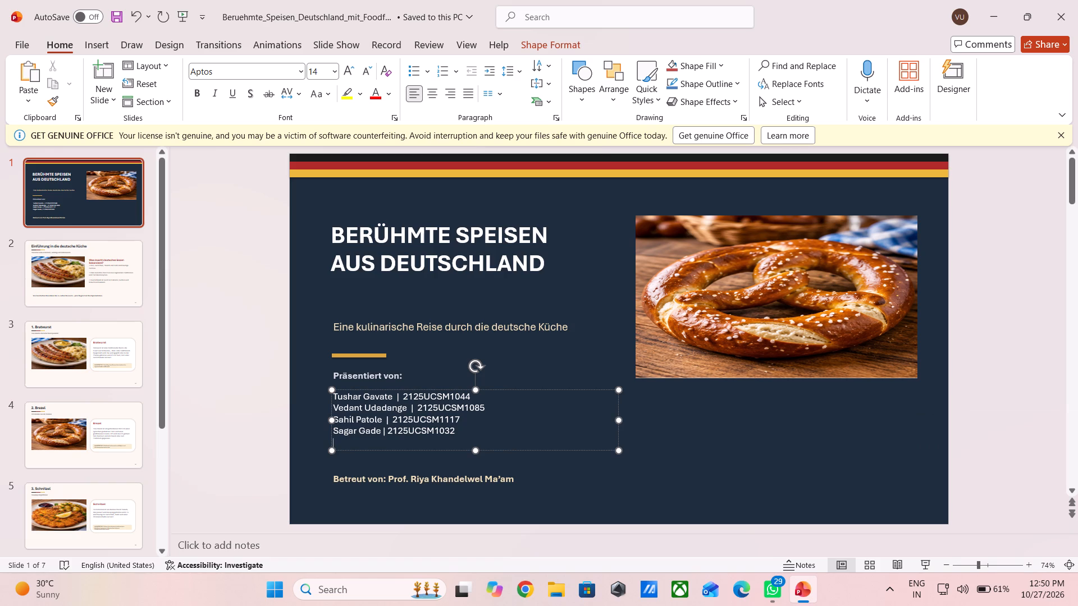
Enter the fifth presenter's name and ID number, separated by a vertical bar, as the last line of the title slide's presenter list.
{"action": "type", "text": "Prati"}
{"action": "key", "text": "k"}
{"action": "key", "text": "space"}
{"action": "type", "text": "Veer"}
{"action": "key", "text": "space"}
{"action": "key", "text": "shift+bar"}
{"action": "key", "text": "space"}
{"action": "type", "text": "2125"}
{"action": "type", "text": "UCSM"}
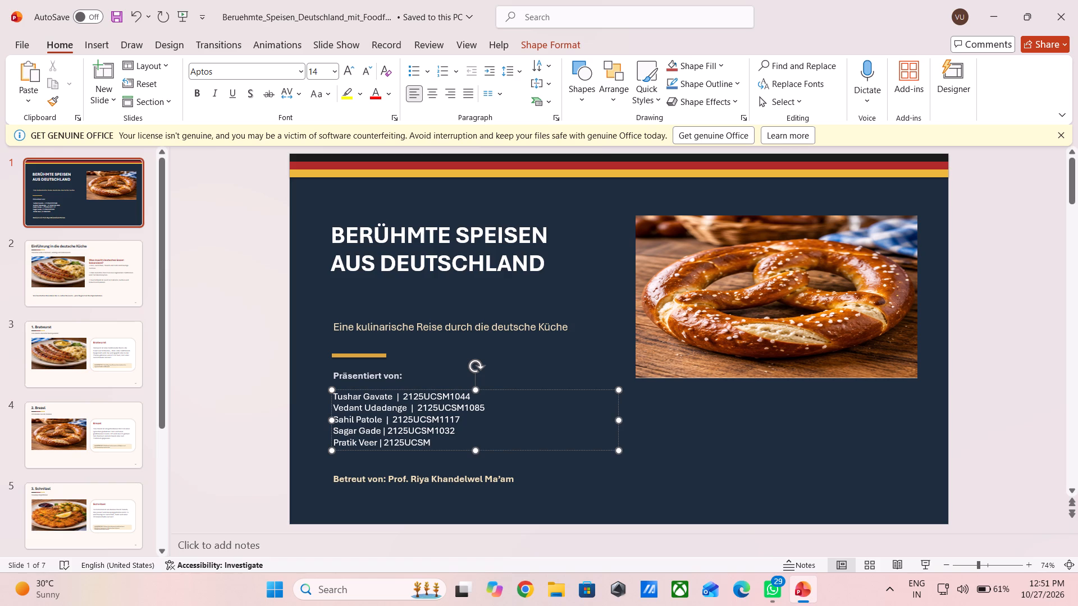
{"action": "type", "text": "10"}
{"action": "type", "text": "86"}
{"action": "left_click", "coordinate": [719, 446]}
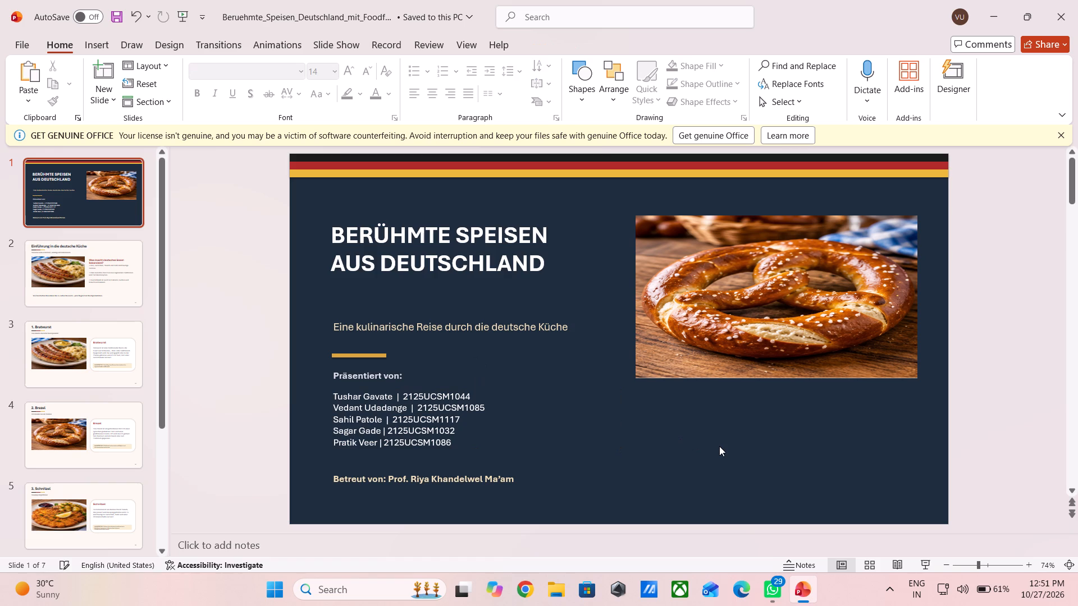
Move the first presenter's entry to the end of the "Präsentiert von:" list and remove the blank line left at its start.
{"action": "left_click", "coordinate": [481, 403]}
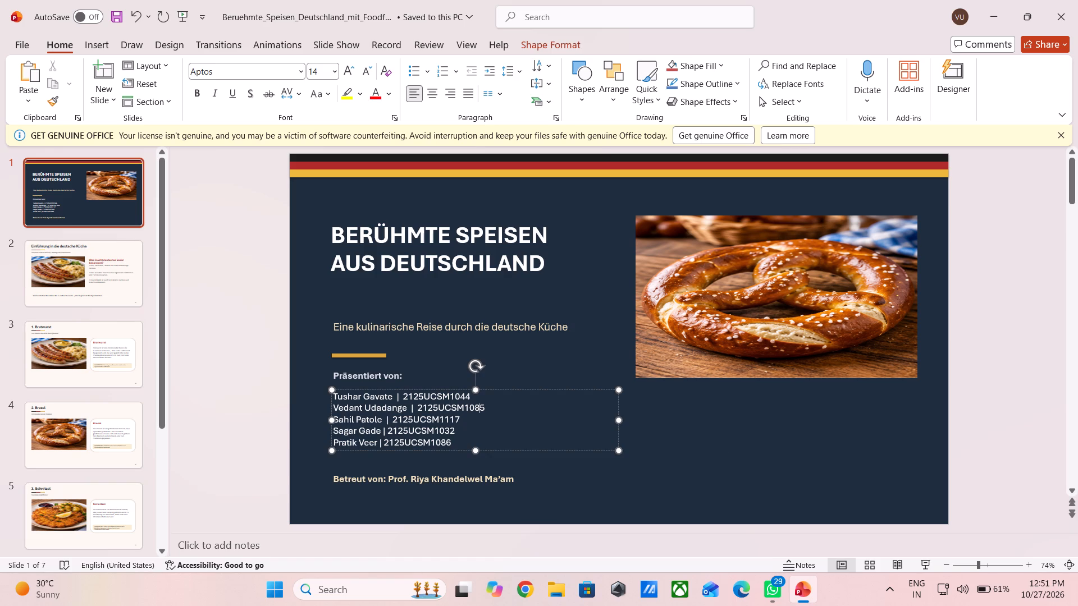
{"action": "left_click_drag", "start_coordinate": [474, 396], "coordinate": [371, 395]}
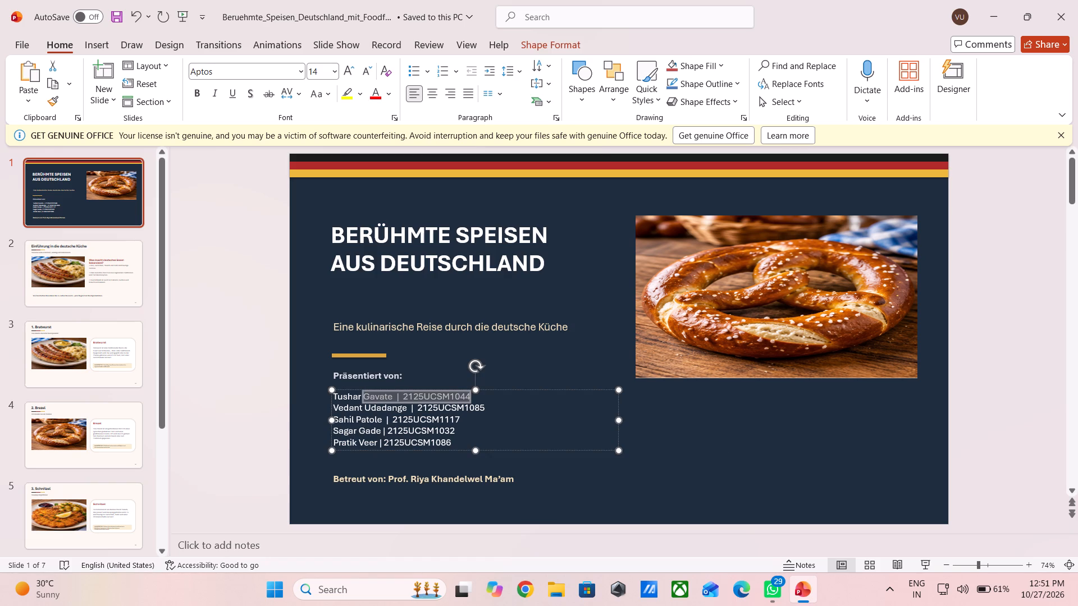
{"action": "left_click_drag", "start_coordinate": [371, 395], "coordinate": [357, 396]}
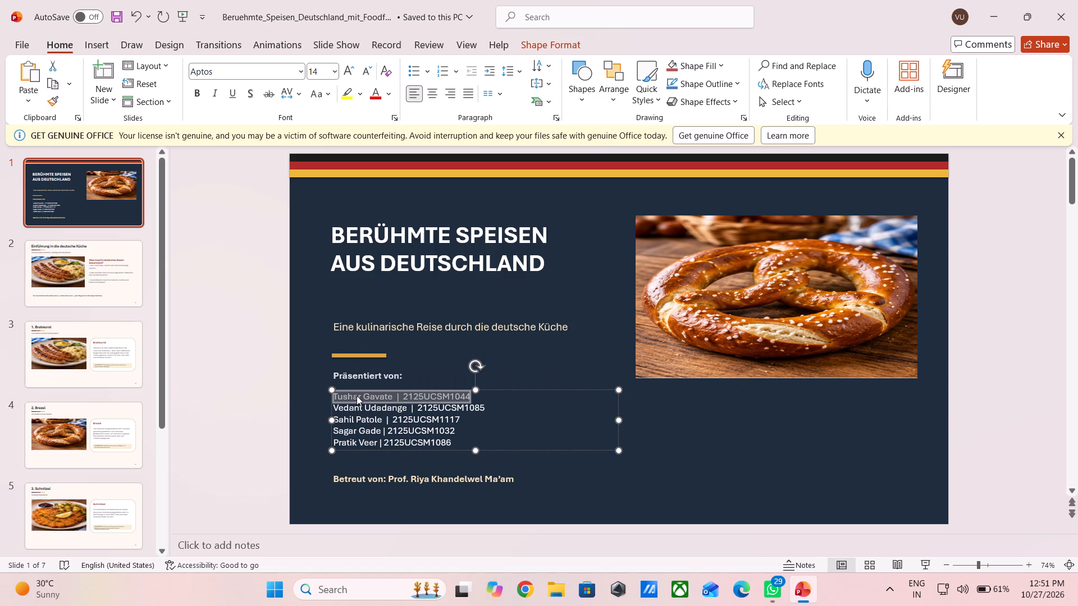
{"action": "key", "text": "ctrl+c"}
{"action": "key", "text": "BackSpace"}
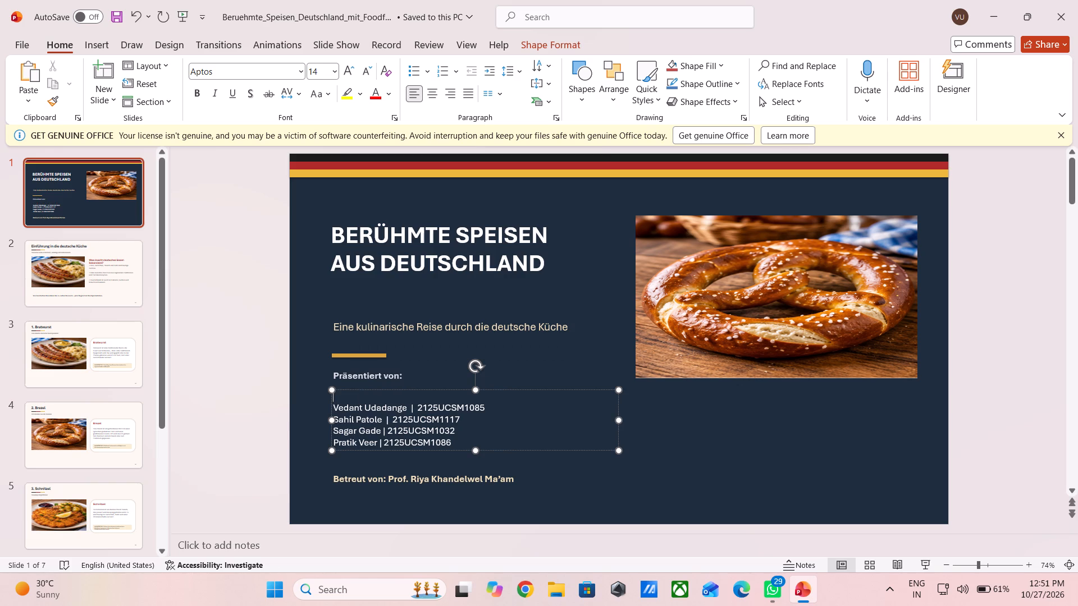
{"action": "left_click", "coordinate": [464, 445]}
{"action": "key", "text": "Return"}
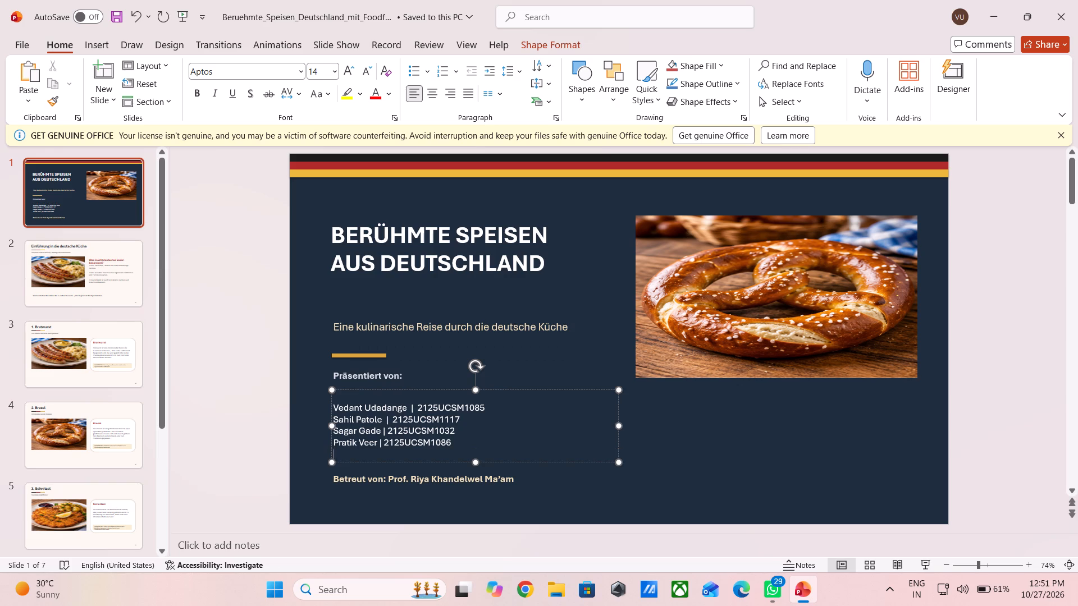
{"action": "key", "text": "ctrl+v"}
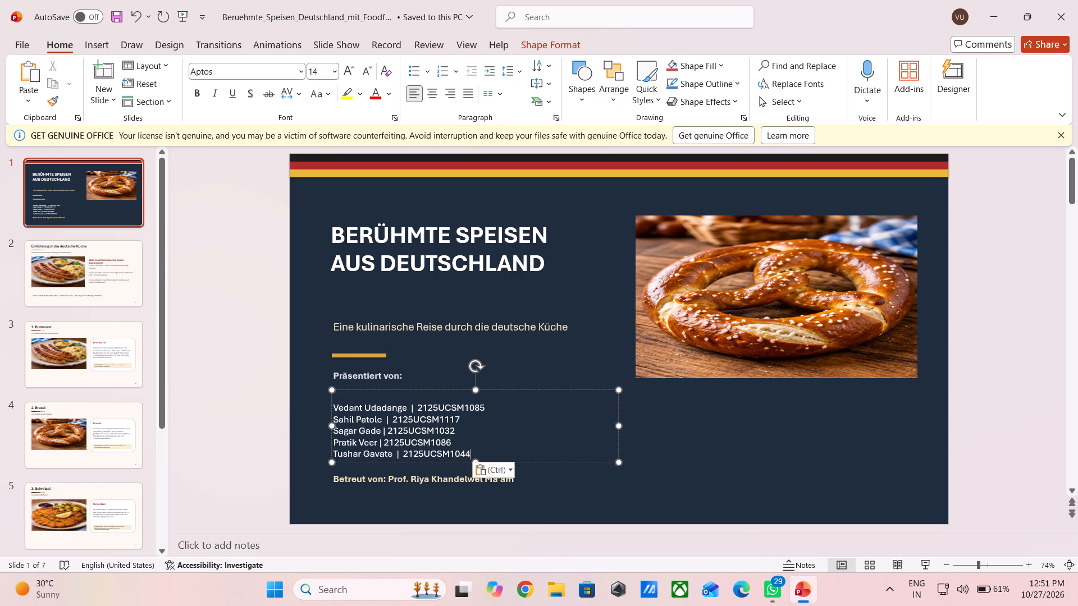
{"action": "left_click", "coordinate": [340, 398]}
{"action": "key", "text": "BackSpace"}
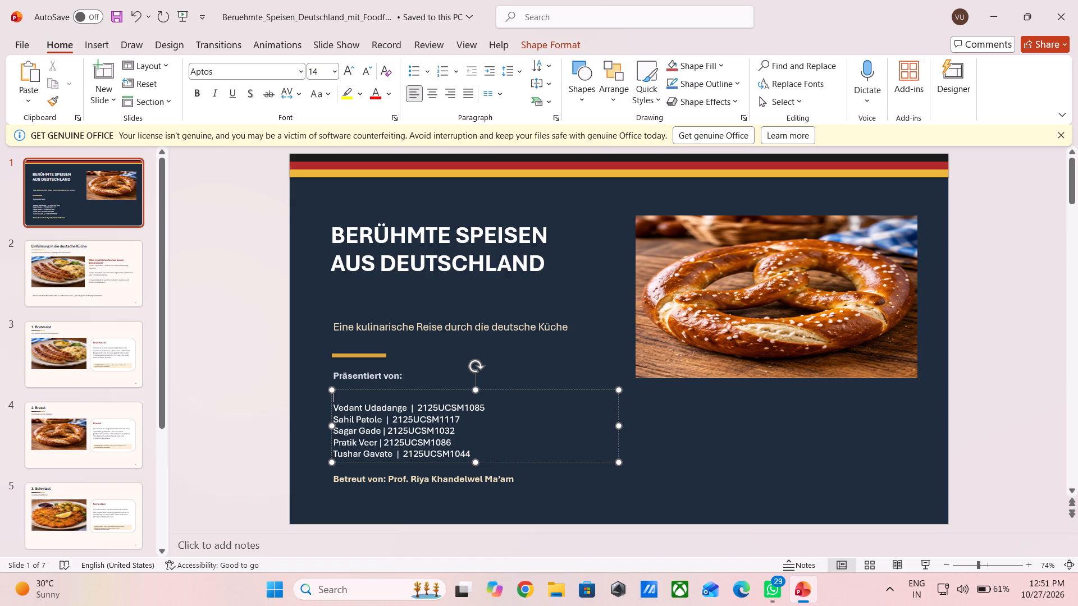
{"action": "key", "text": "BackSpace"}
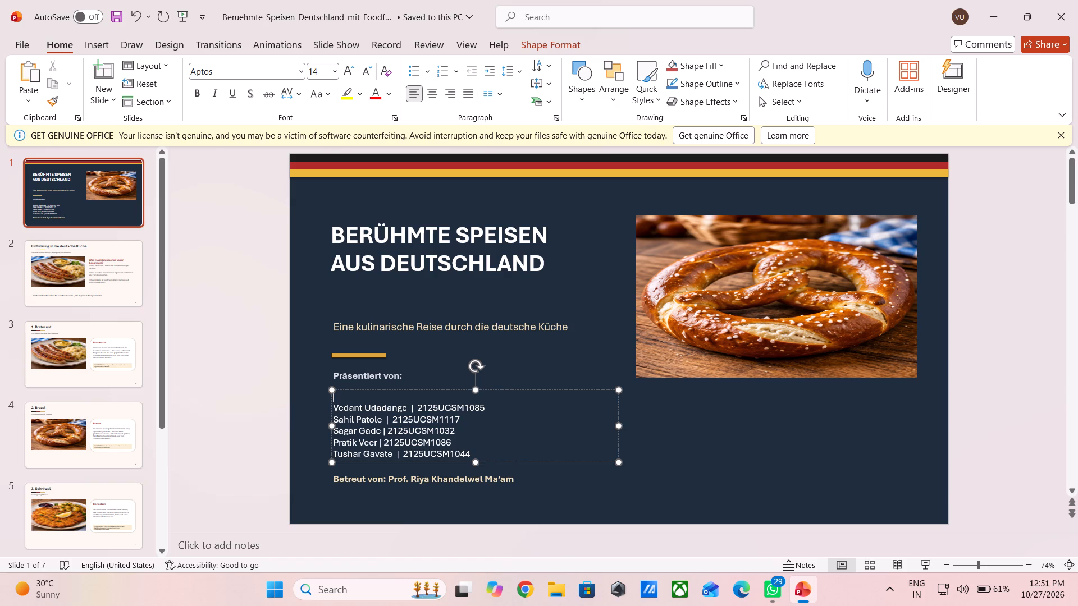
{"action": "left_click", "coordinate": [335, 406]}
{"action": "key", "text": "BackSpace"}
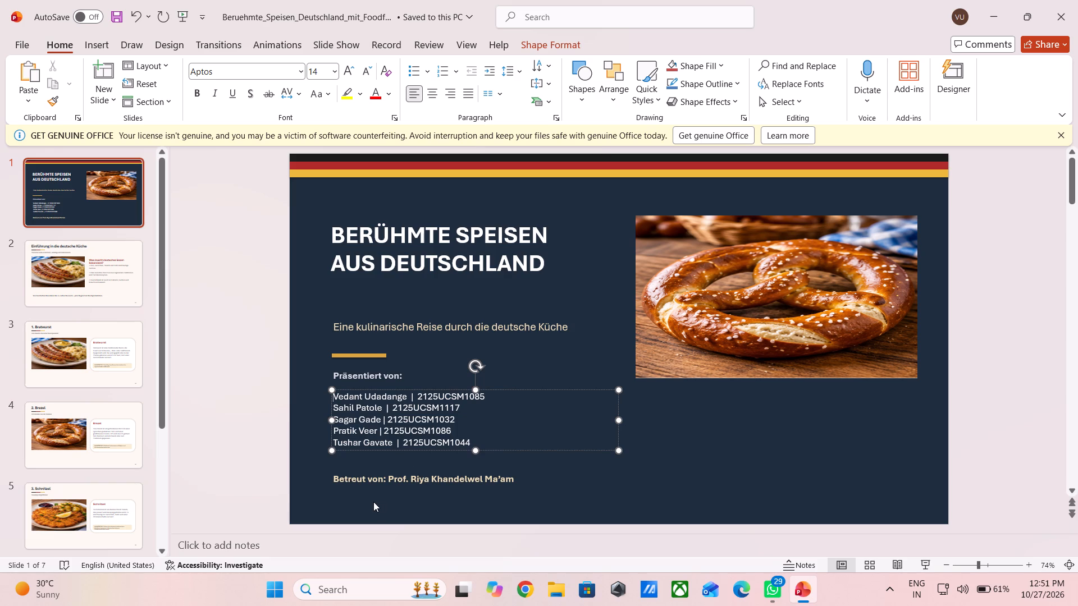
Move the "Betreut von:" text box slightly up and to the right, toward the middle of the title slide below the presenter list.
{"action": "left_click", "coordinate": [385, 484]}
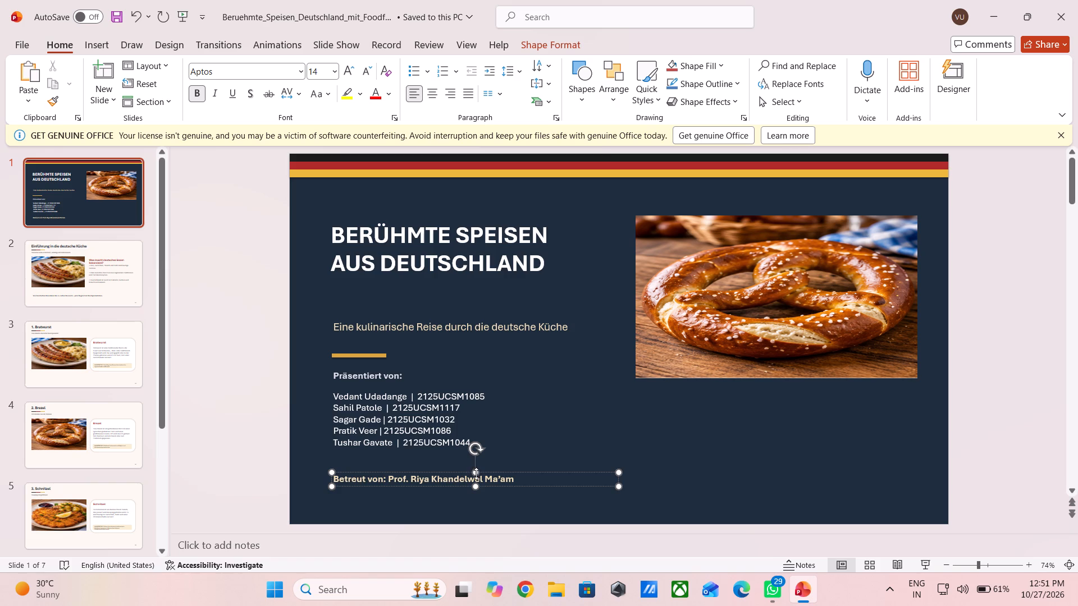
{"action": "left_click_drag", "start_coordinate": [466, 471], "coordinate": [488, 465]}
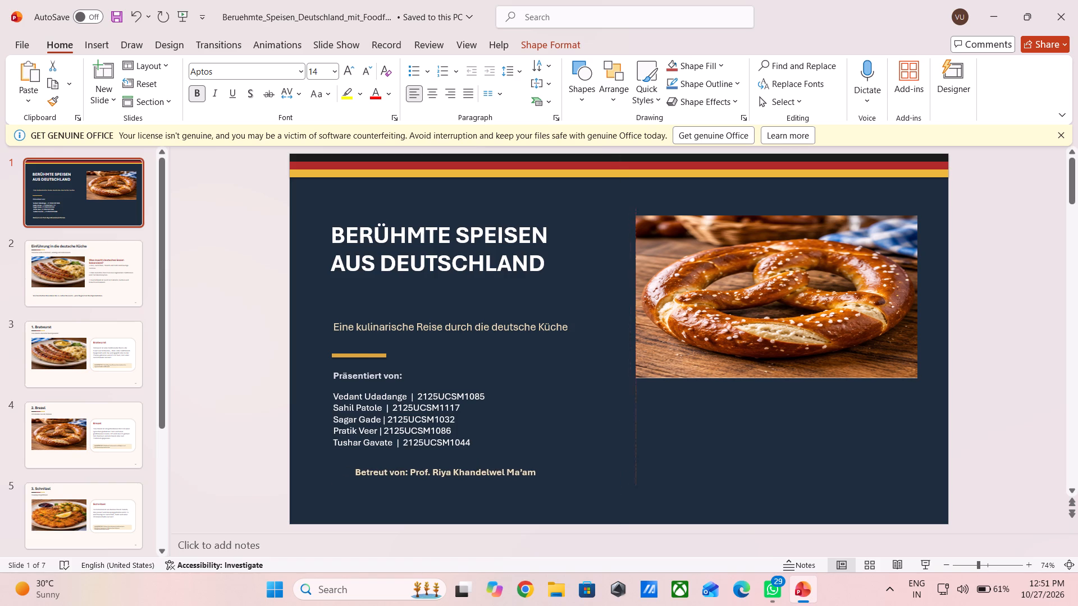
{"action": "left_click_drag", "start_coordinate": [488, 465], "coordinate": [715, 439]}
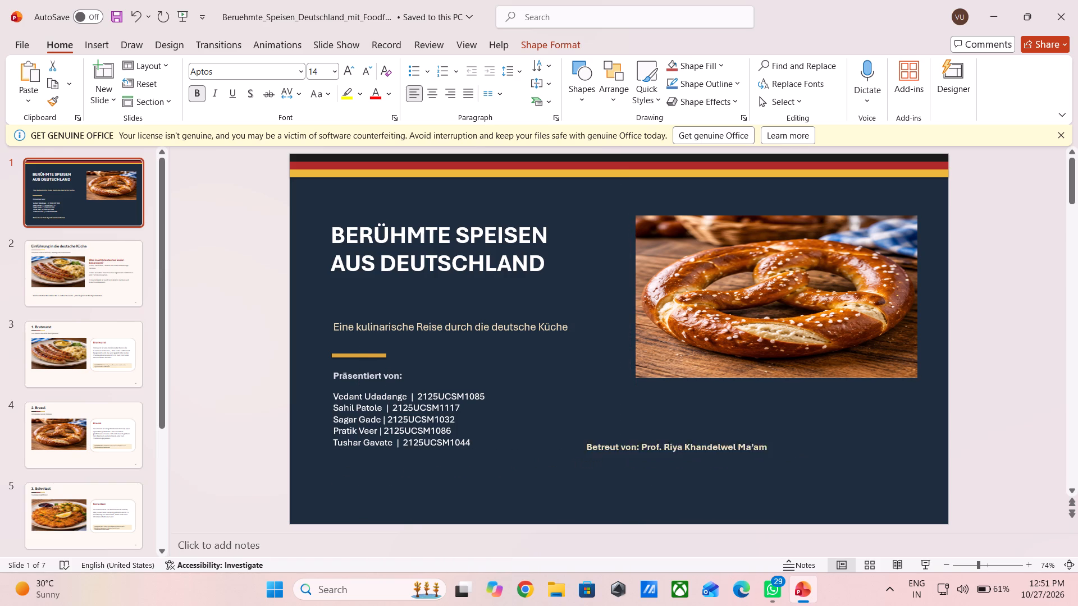
{"action": "left_click_drag", "start_coordinate": [715, 439], "coordinate": [657, 454]}
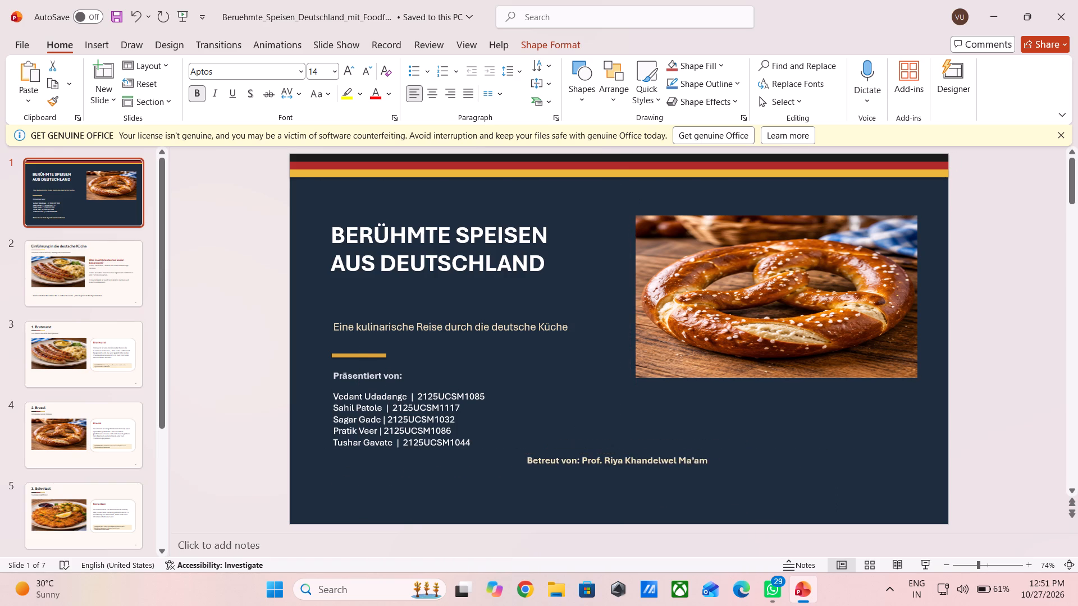
{"action": "left_click_drag", "start_coordinate": [657, 454], "coordinate": [616, 461]}
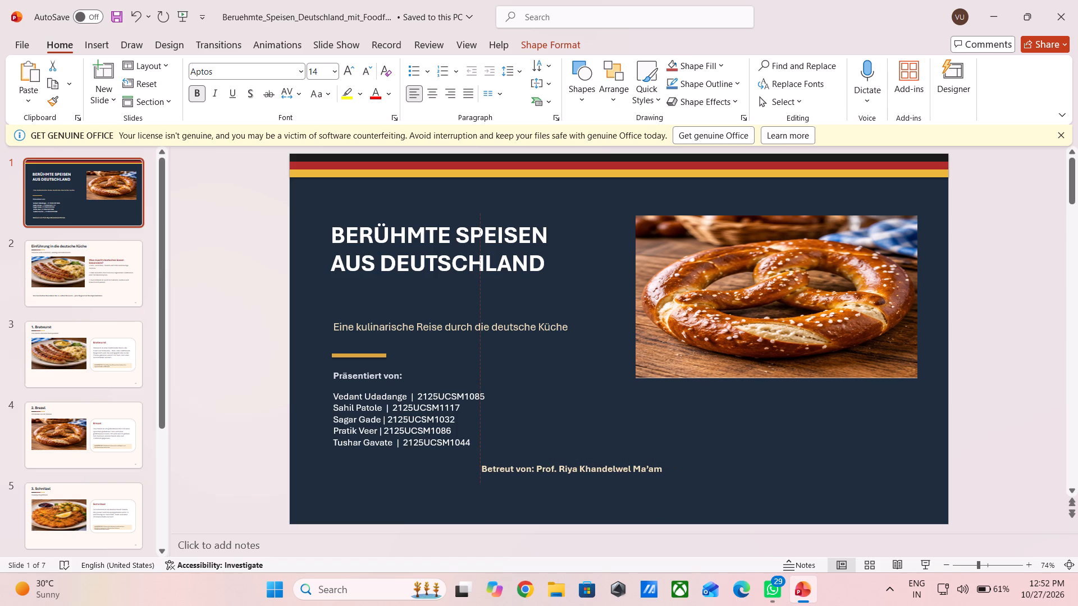
{"action": "left_click_drag", "start_coordinate": [616, 461], "coordinate": [609, 462]}
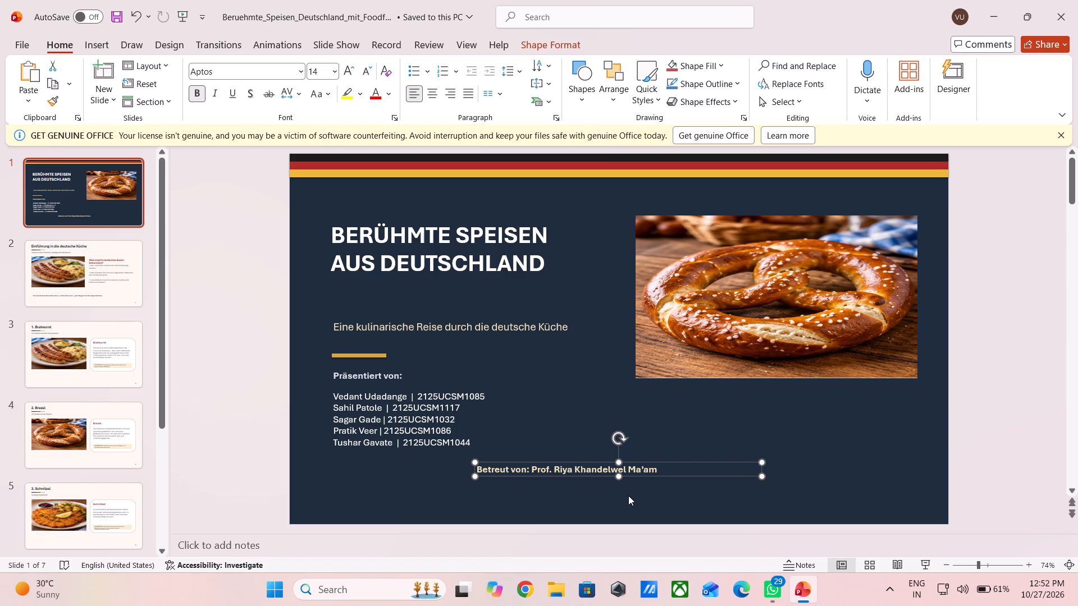
Delete the professor's surname from the "Betreut von:" line, keeping the first name and "Ma'am" separated by a space.
{"action": "left_click_drag", "start_coordinate": [628, 469], "coordinate": [587, 477]}
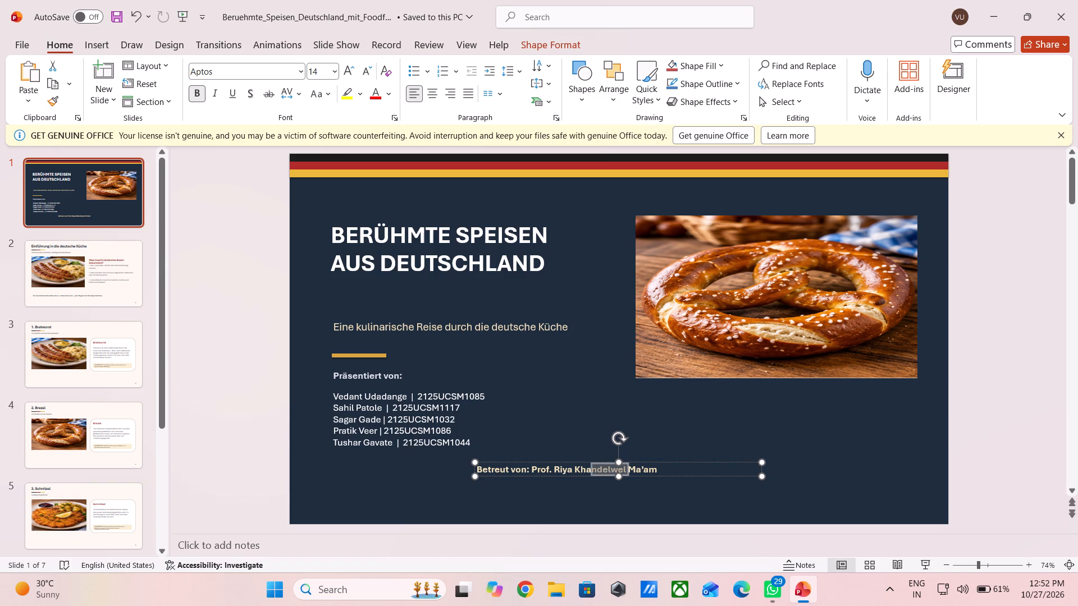
{"action": "left_click_drag", "start_coordinate": [587, 477], "coordinate": [574, 476]}
{"action": "left_click_drag", "start_coordinate": [574, 476], "coordinate": [574, 475]}
{"action": "key", "text": "BackSpace"}
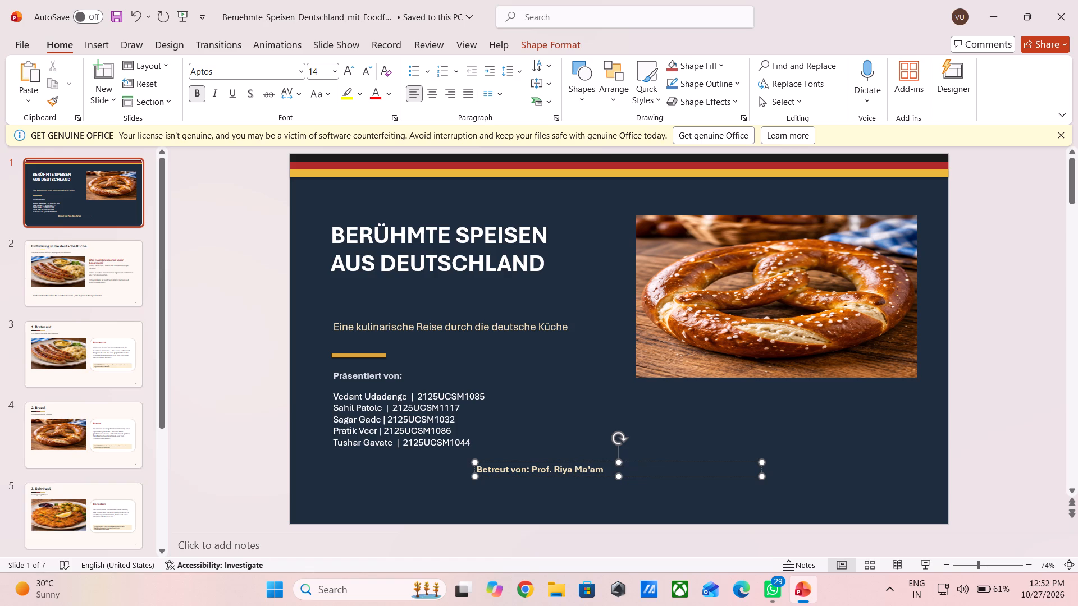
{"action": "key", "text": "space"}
{"action": "left_click", "coordinate": [645, 463]}
Move the presenter names text box slightly up and left, closer beneath the "Präsentiert von:" heading on the title slide.
{"action": "left_click_drag", "start_coordinate": [617, 445], "coordinate": [604, 454]}
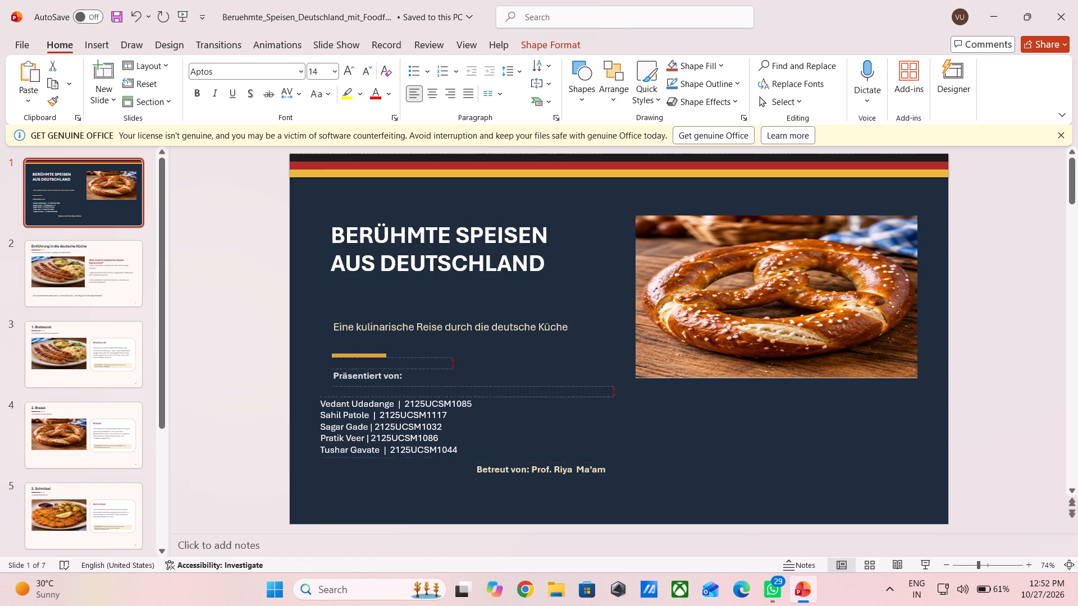
{"action": "left_click_drag", "start_coordinate": [604, 454], "coordinate": [611, 441]}
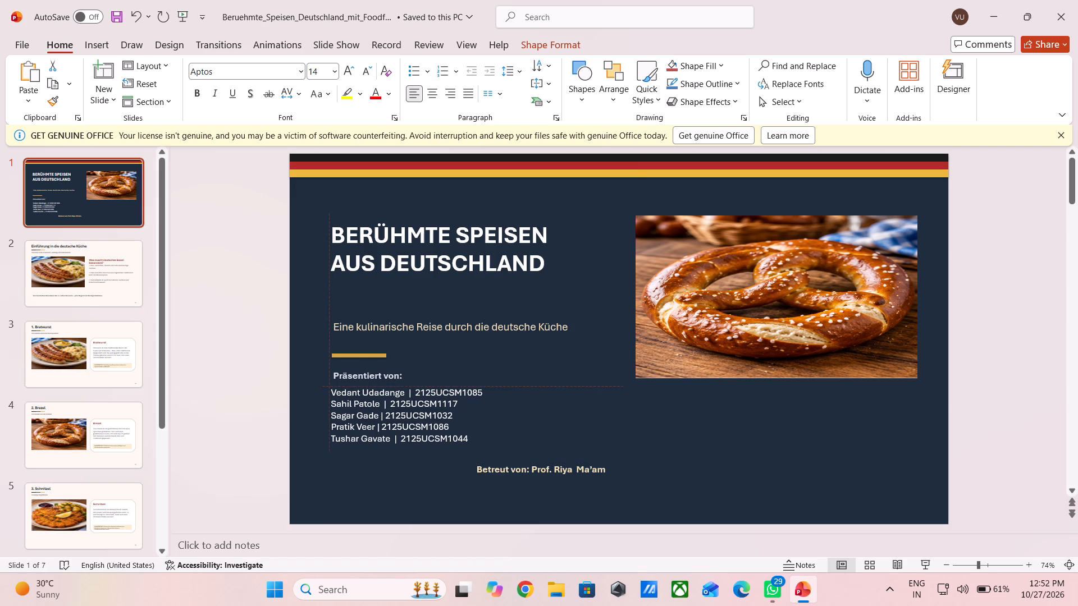
{"action": "left_click_drag", "start_coordinate": [611, 441], "coordinate": [611, 441]}
{"action": "left_click", "coordinate": [714, 444]}
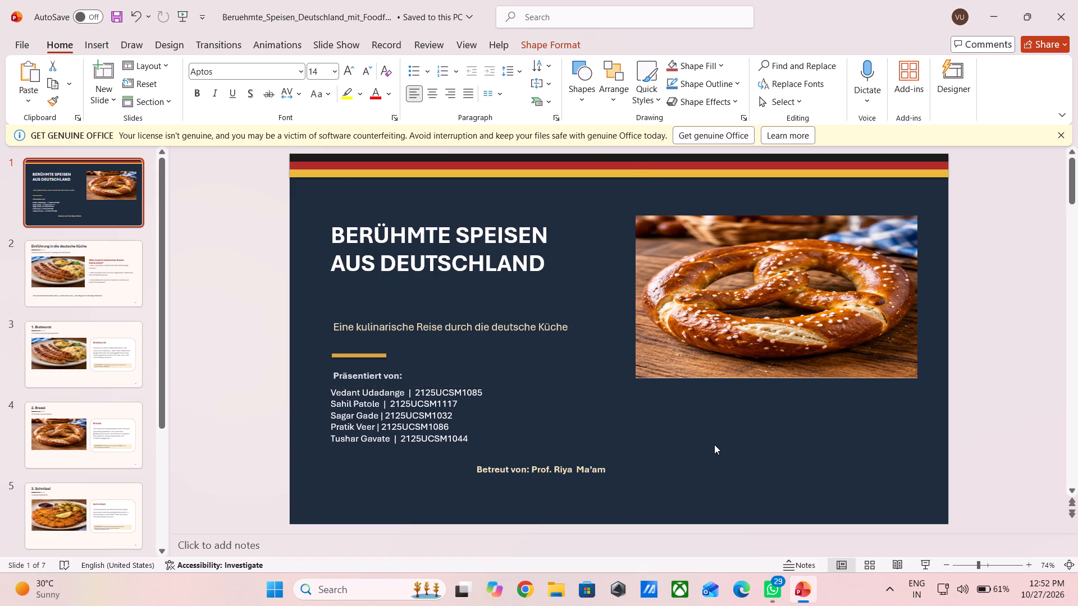
Move the "Betreut von:" text box down and left so its left edge aligns with the presenter list above it.
{"action": "left_click", "coordinate": [584, 472]}
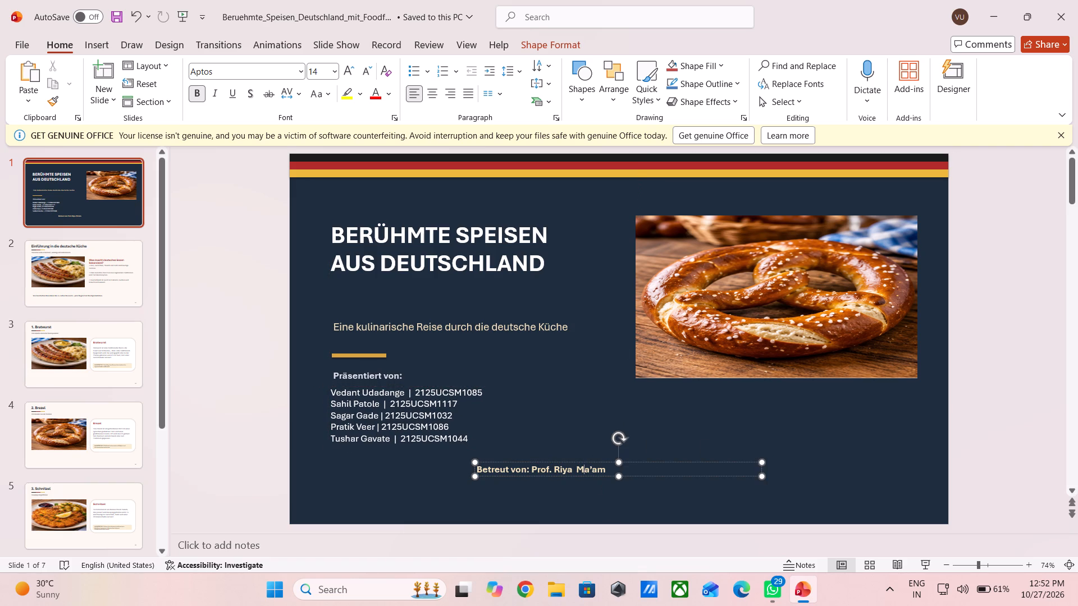
{"action": "left_click_drag", "start_coordinate": [585, 476], "coordinate": [561, 482]}
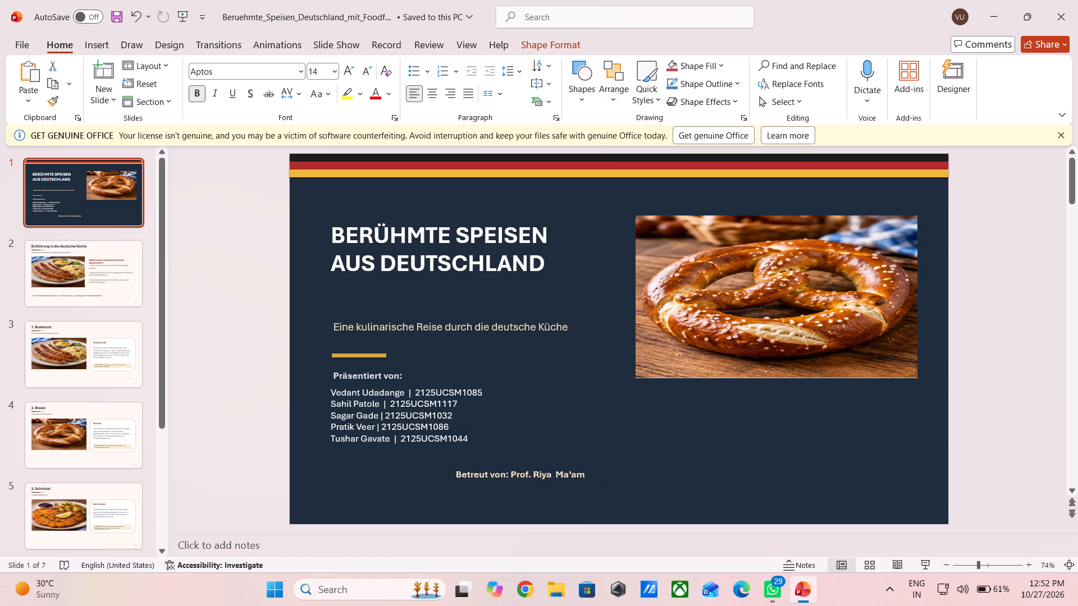
{"action": "left_click_drag", "start_coordinate": [561, 482], "coordinate": [441, 491]}
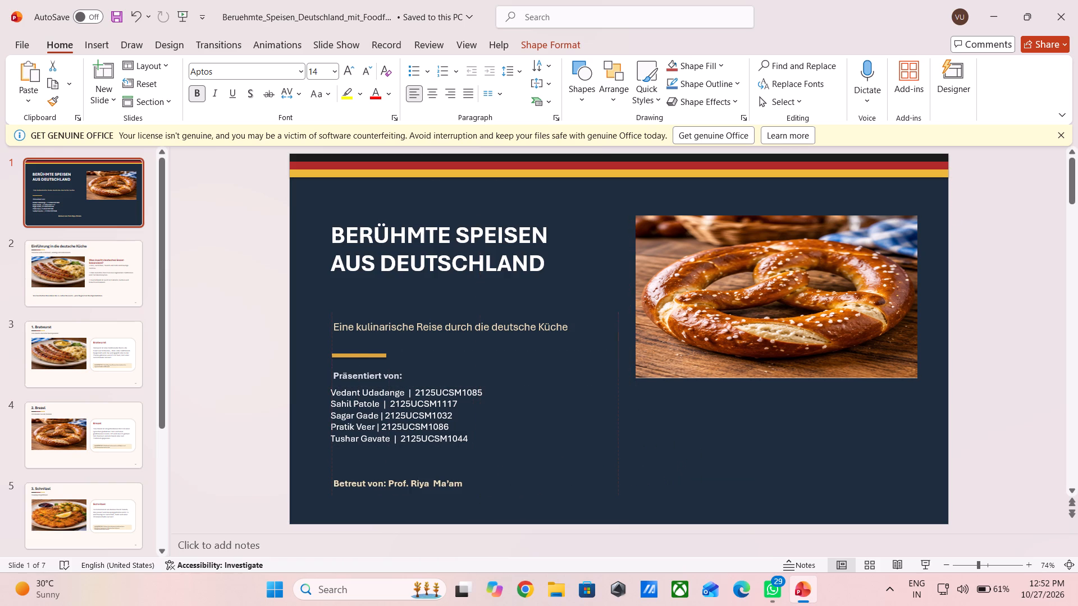
{"action": "left_click_drag", "start_coordinate": [441, 491], "coordinate": [437, 490]}
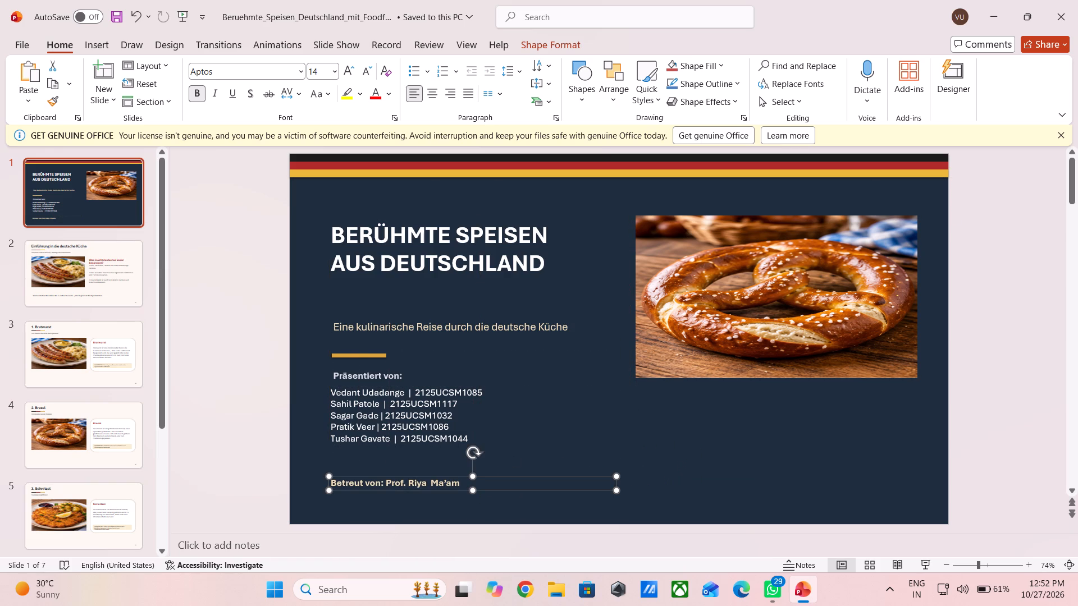
Nudge the presenter names text box down by one small increment.
{"action": "left_click", "coordinate": [588, 428]}
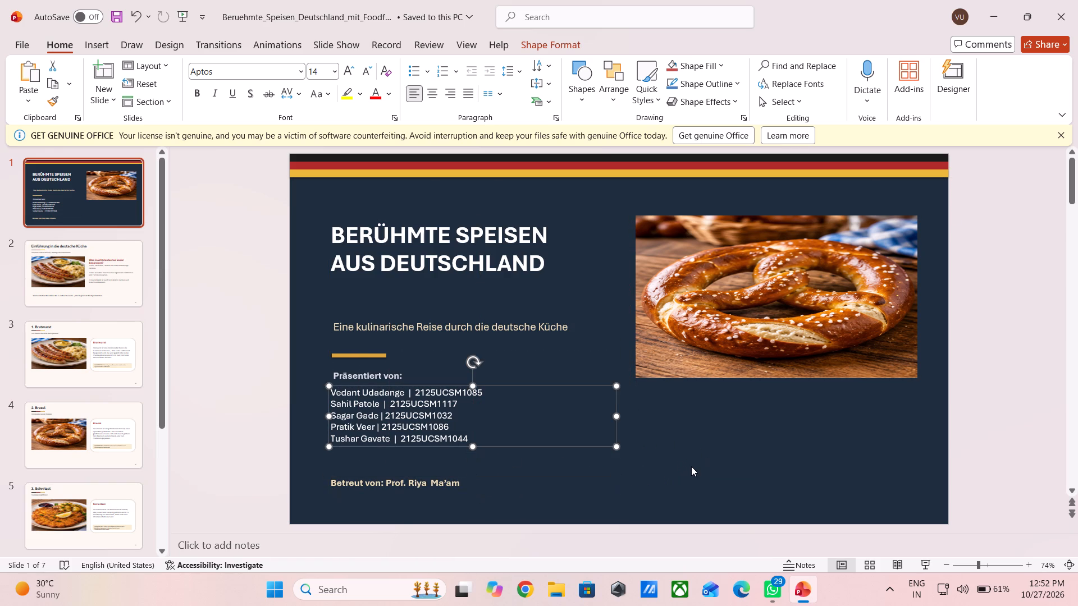
{"action": "key", "text": "Down"}
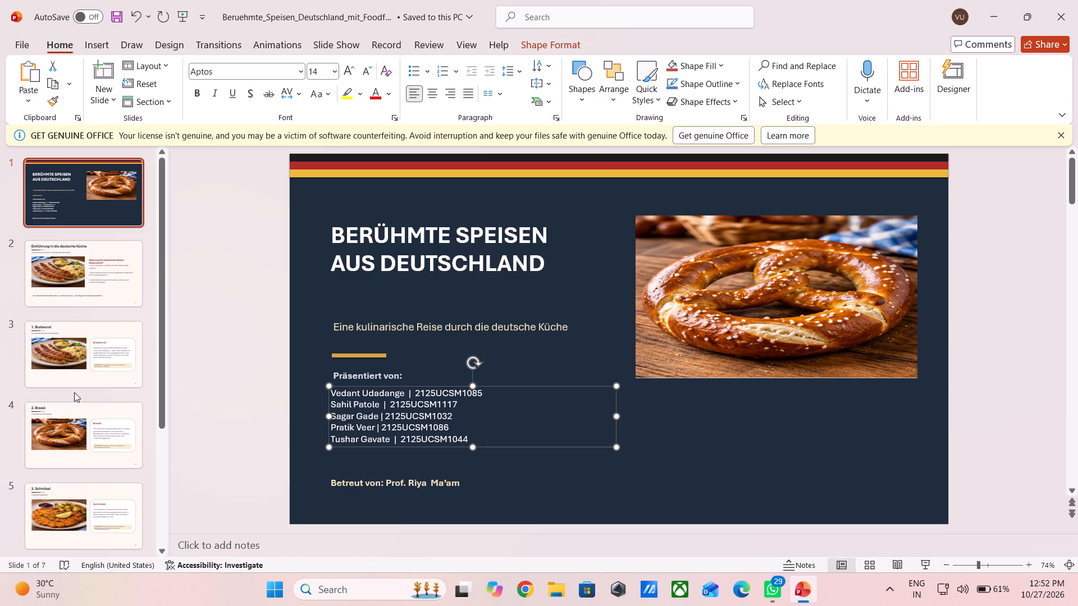
Review slides 2 to 7 in order, from the introduction through Bratwurst, Brezel, Schnitzel, Currywurst and Schwarzwälder Kirschtorte.
{"action": "left_click", "coordinate": [44, 286]}
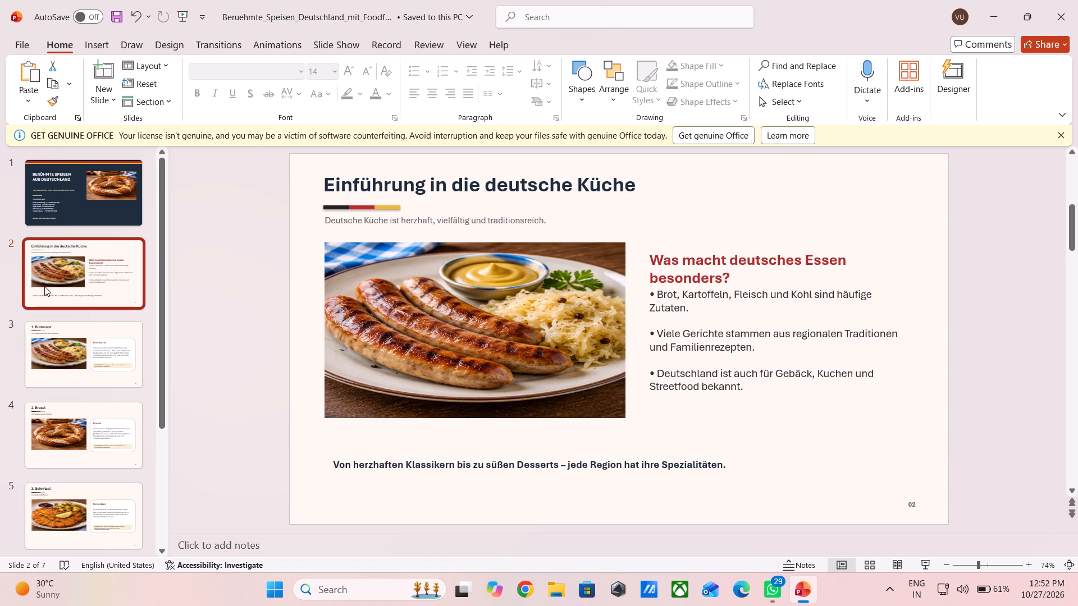
{"action": "left_click", "coordinate": [75, 364]}
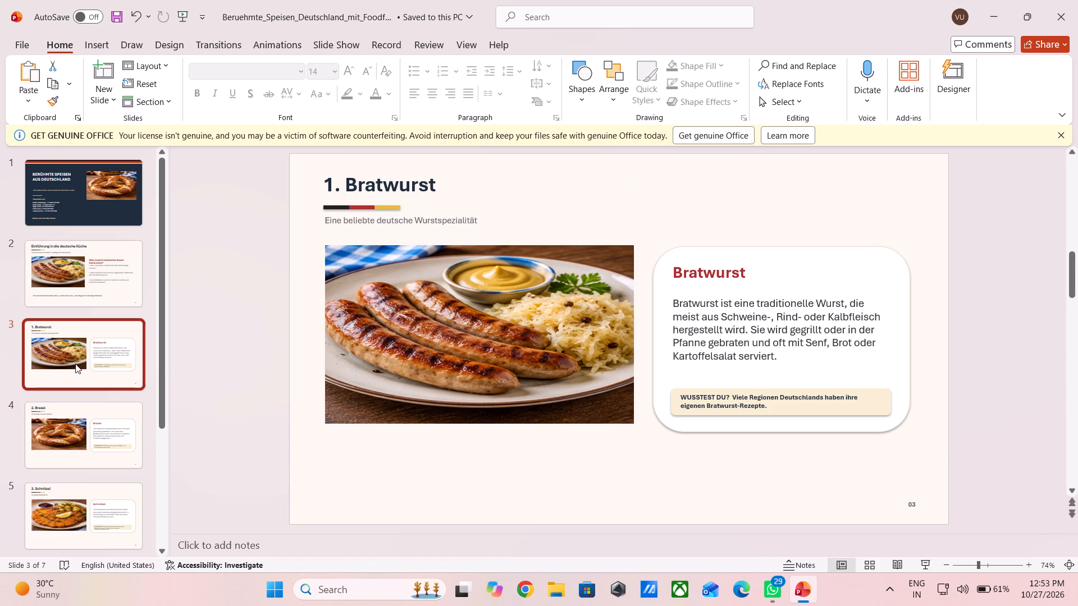
{"action": "key", "text": "Right"}
{"action": "key", "text": "Right"}
{"action": "key", "text": "Right"}
{"action": "key", "text": "Down"}
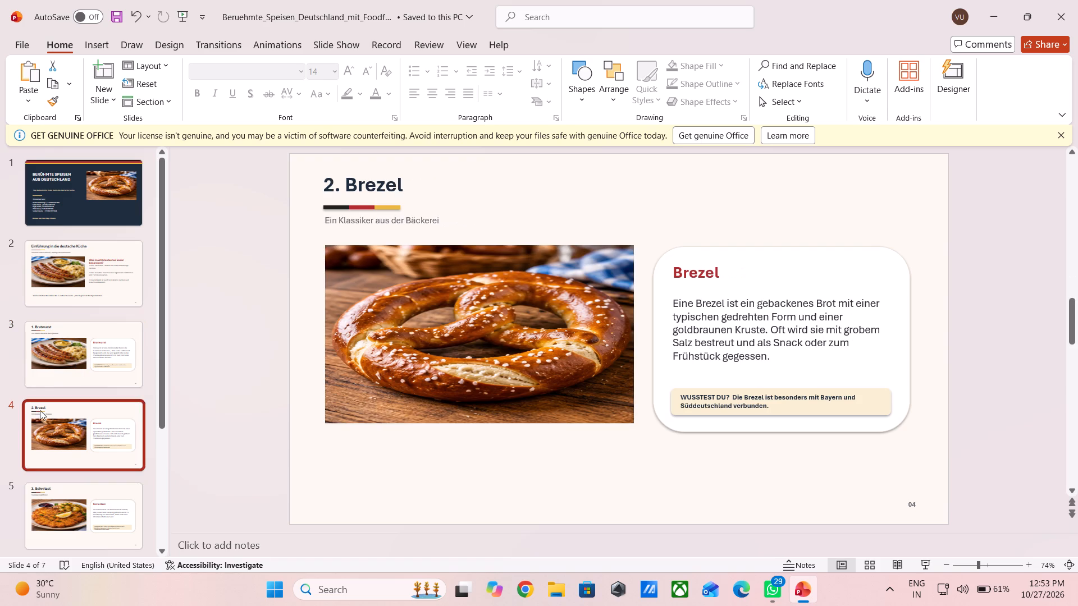
{"action": "left_click", "coordinate": [88, 521]}
{"action": "scroll", "coordinate": [88, 521], "scroll_direction": "down", "scroll_amount": 1}
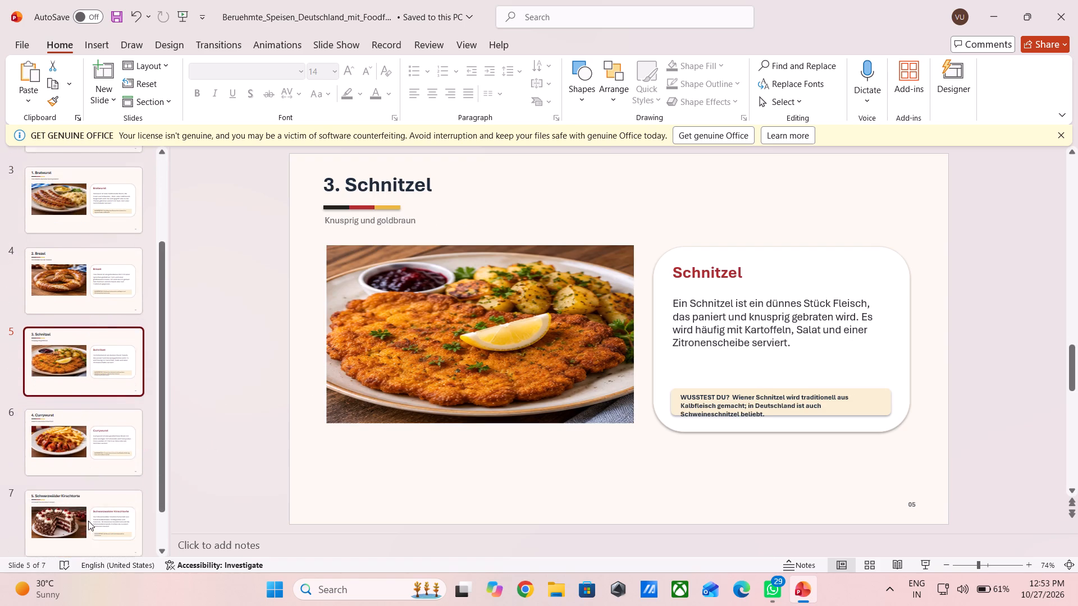
{"action": "scroll", "coordinate": [88, 521], "scroll_direction": "down", "scroll_amount": 1}
{"action": "left_click", "coordinate": [63, 421]}
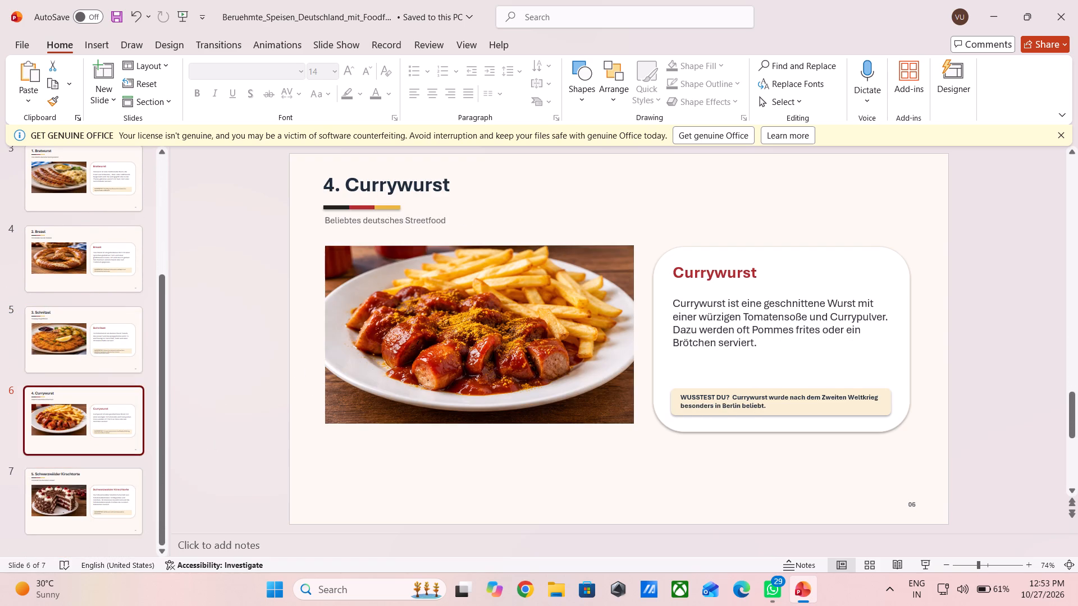
{"action": "left_click", "coordinate": [91, 487]}
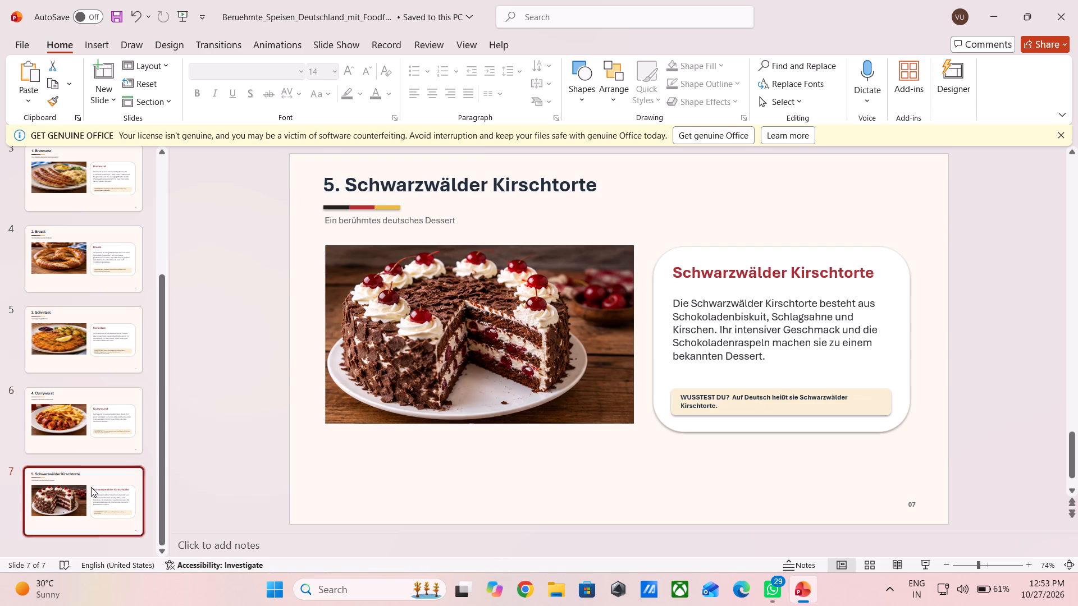
{"action": "scroll", "coordinate": [91, 487], "scroll_direction": "down", "scroll_amount": 1}
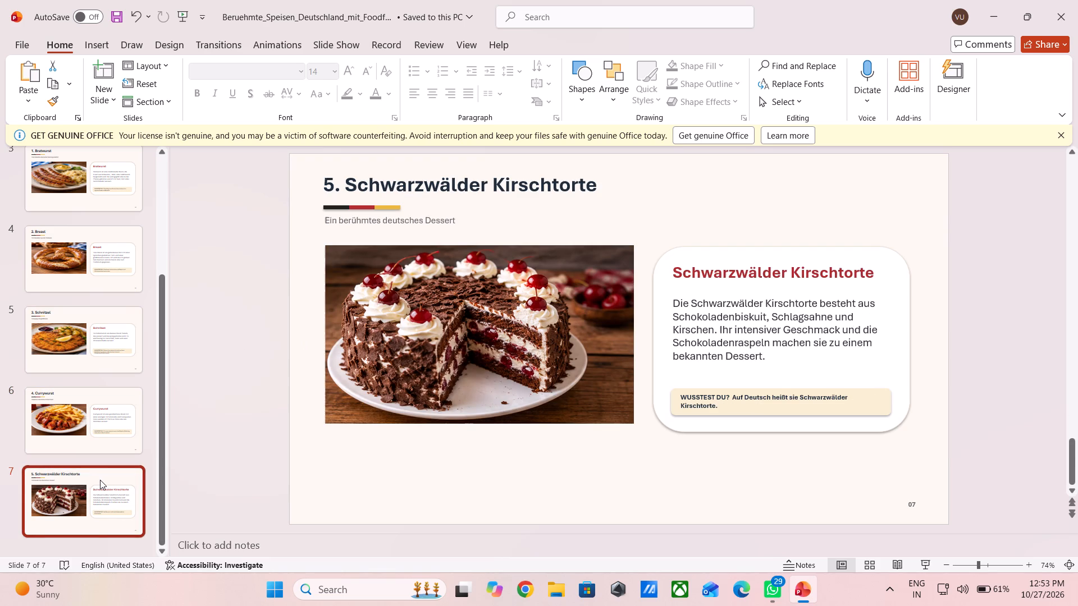
{"action": "scroll", "coordinate": [100, 480], "scroll_direction": "down", "scroll_amount": 2}
{"action": "scroll", "coordinate": [100, 480], "scroll_direction": "up", "scroll_amount": 2}
{"action": "scroll", "coordinate": [100, 480], "scroll_direction": "down", "scroll_amount": 2}
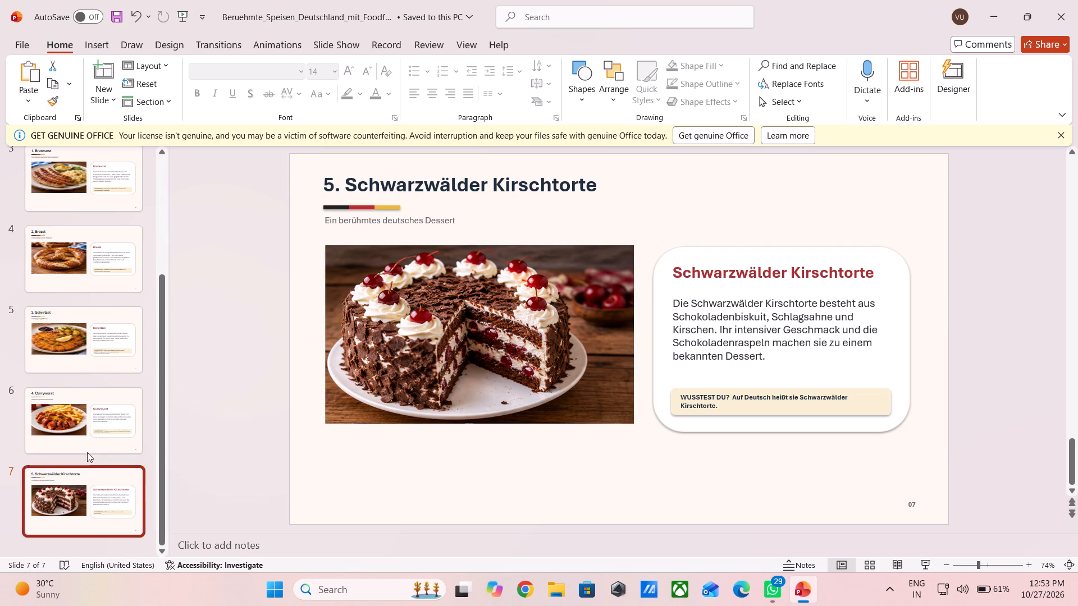
Go back from the Currywurst slide to the title slide and recheck the title, introduction and Bratwurst slides.
{"action": "left_click", "coordinate": [83, 440]}
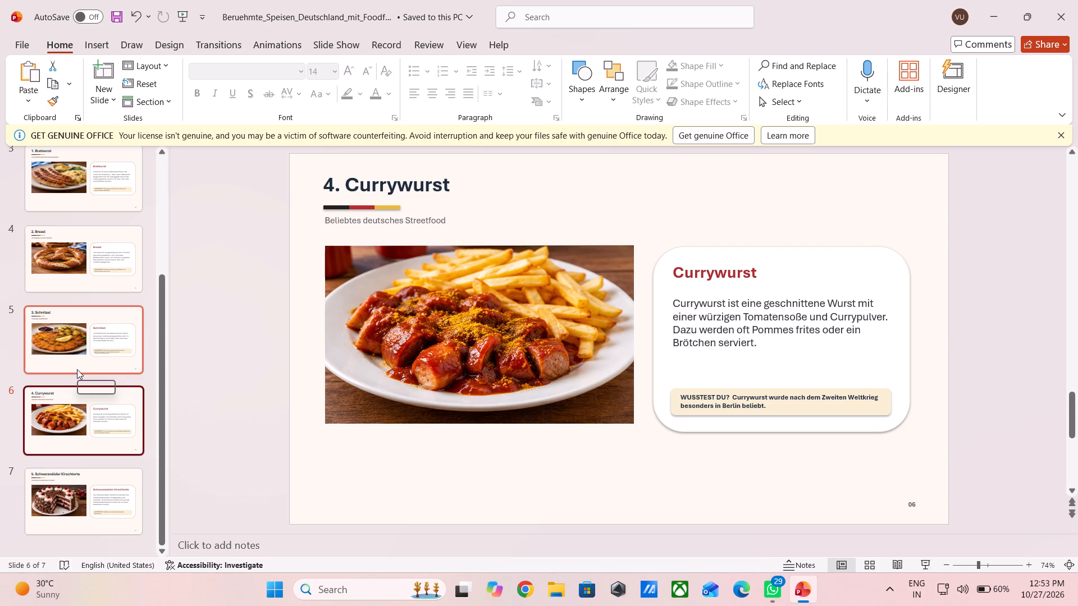
{"action": "key", "text": "Up"}
{"action": "key", "text": "Up"}
{"action": "key", "text": "Up"}
{"action": "key", "text": "Up"}
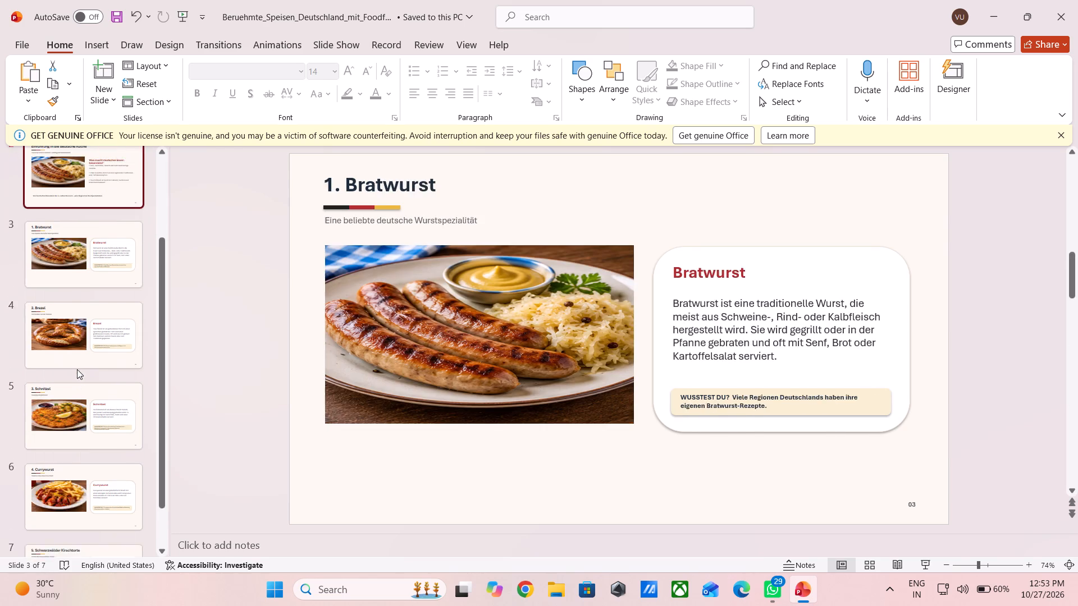
{"action": "key", "text": "Up"}
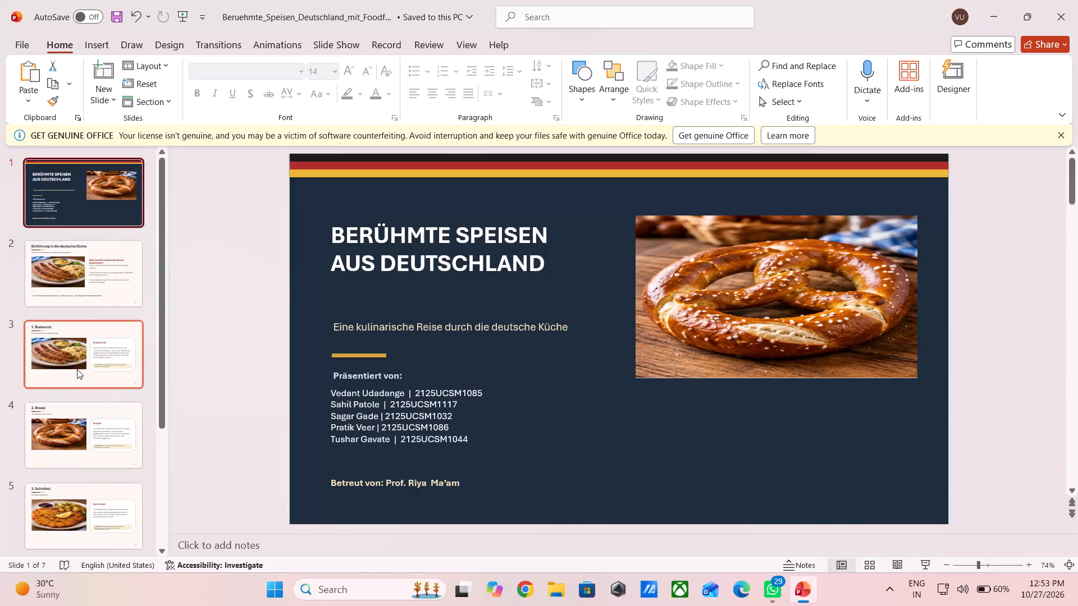
{"action": "key", "text": "Down"}
{"action": "key", "text": "Up"}
{"action": "key", "text": "Down"}
{"action": "key", "text": "Down"}
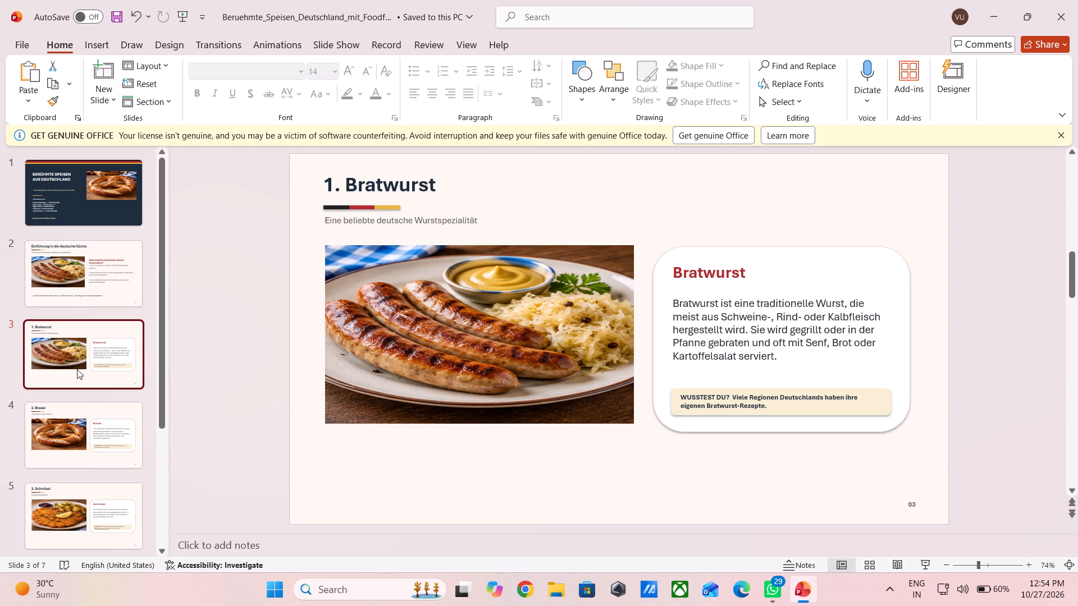
{"action": "right_click", "coordinate": [77, 369]}
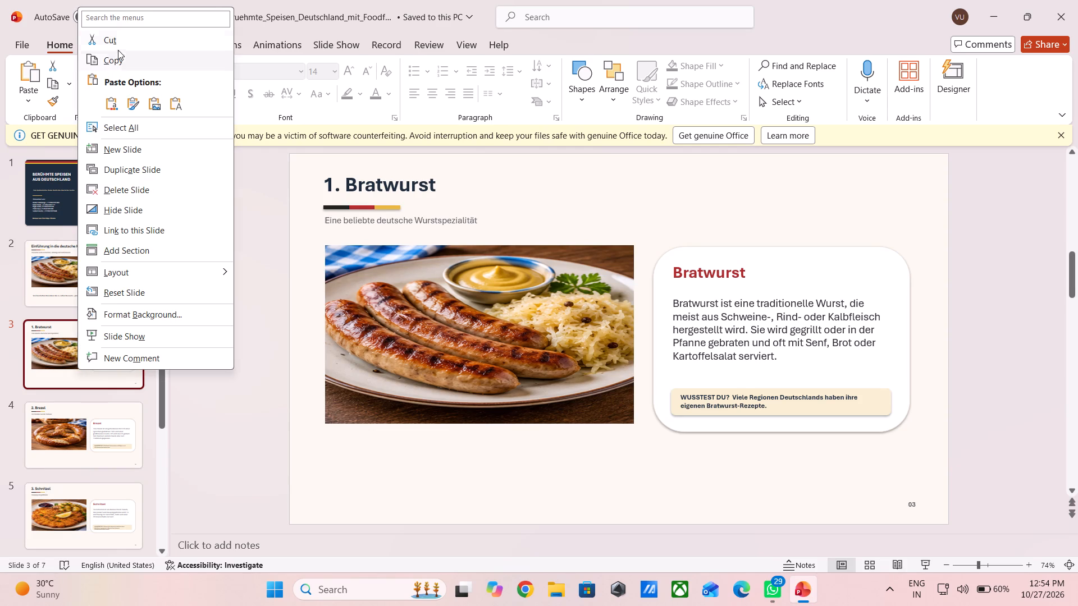
{"action": "left_click", "coordinate": [385, 274]}
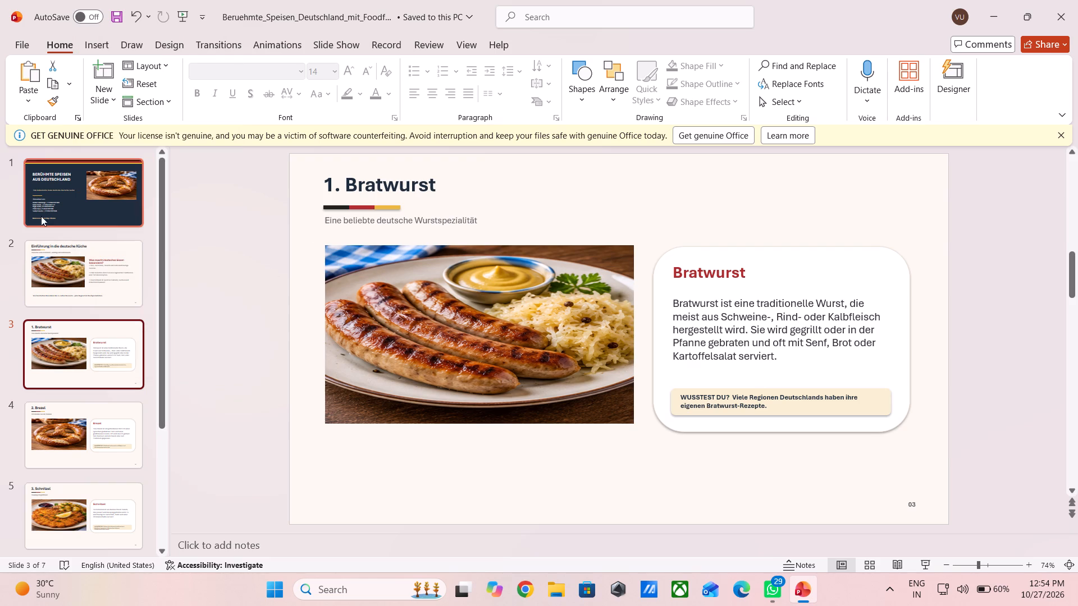
{"action": "left_click", "coordinate": [44, 197]}
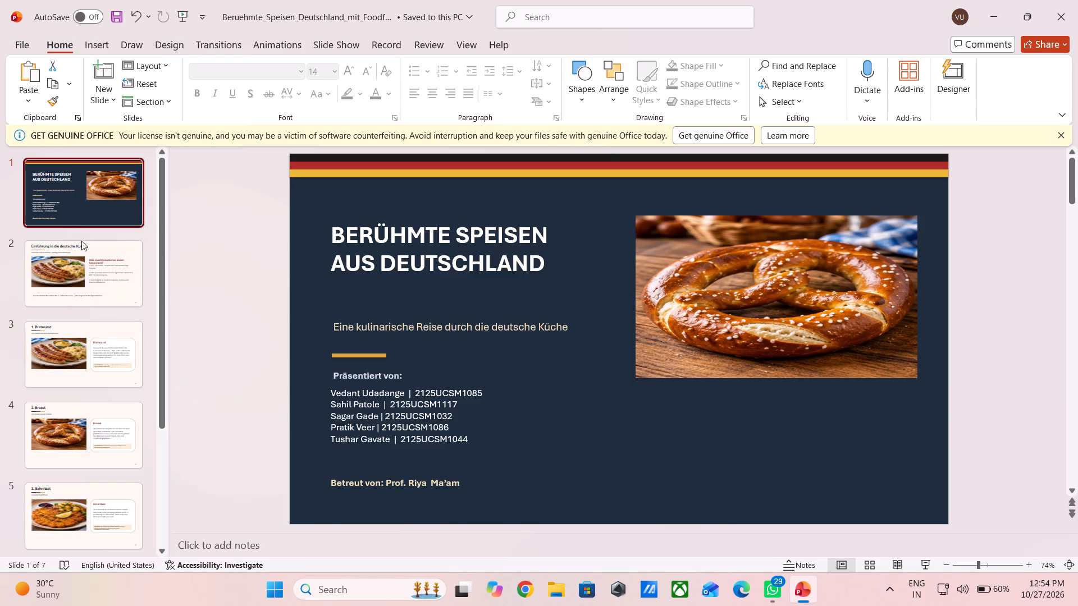
{"action": "left_click", "coordinate": [85, 249]}
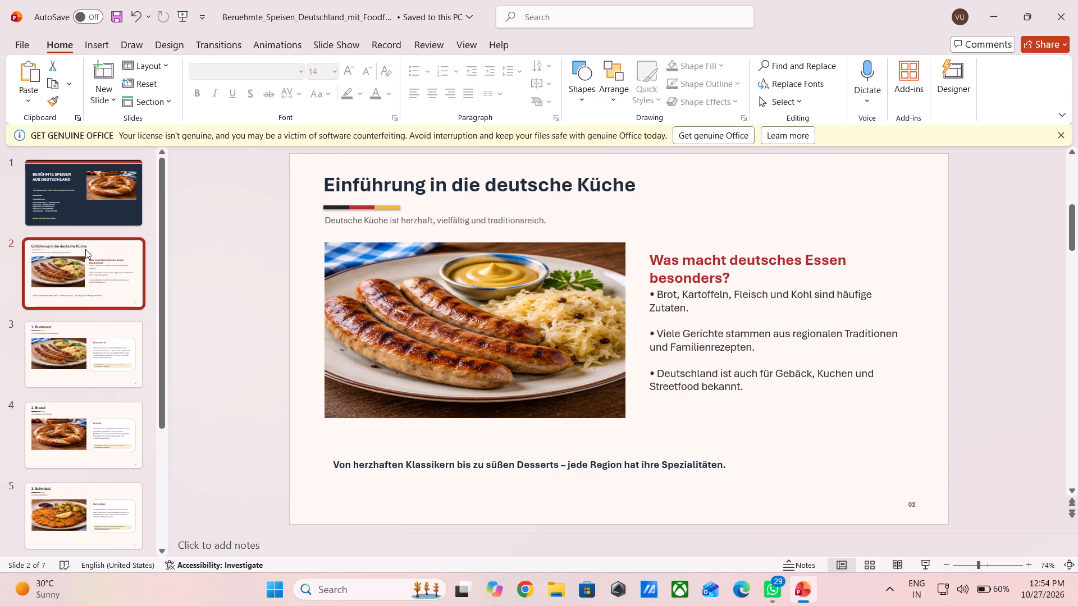
{"action": "left_click", "coordinate": [81, 182]}
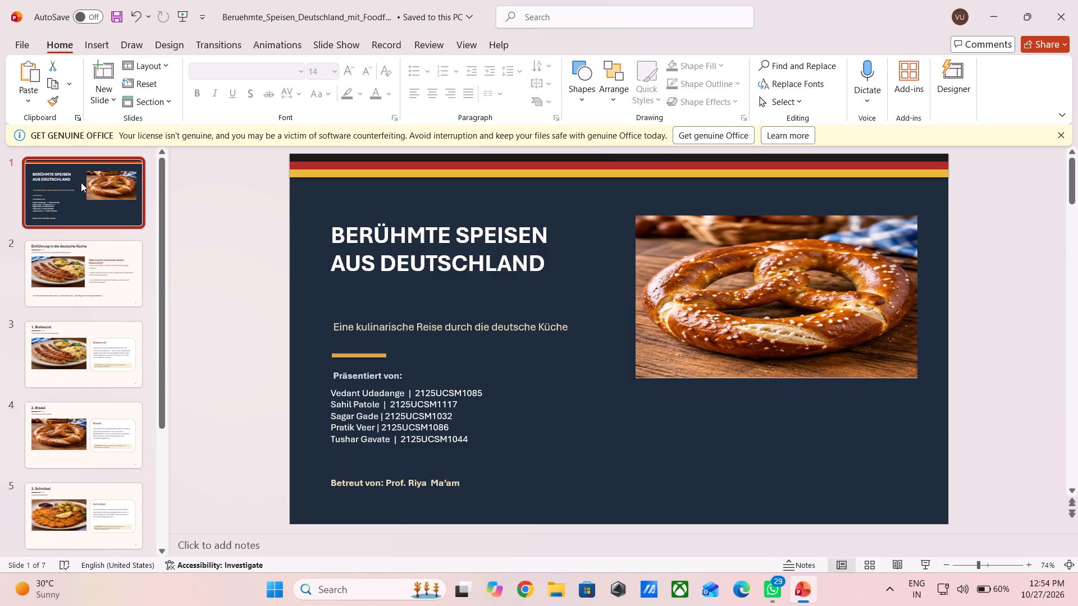
{"action": "left_click", "coordinate": [83, 267]}
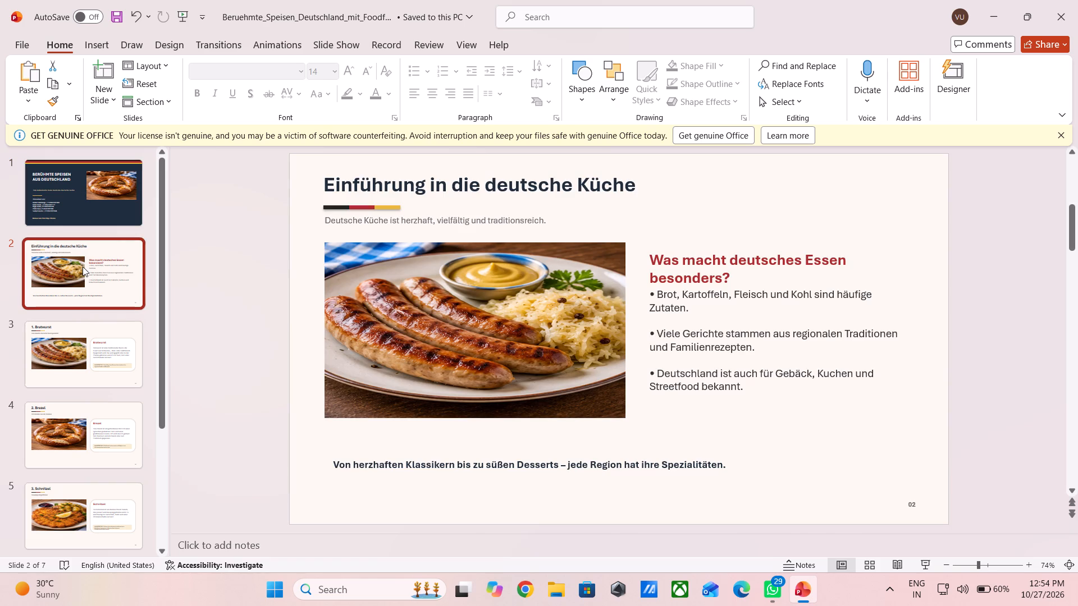
{"action": "left_click", "coordinate": [84, 339]}
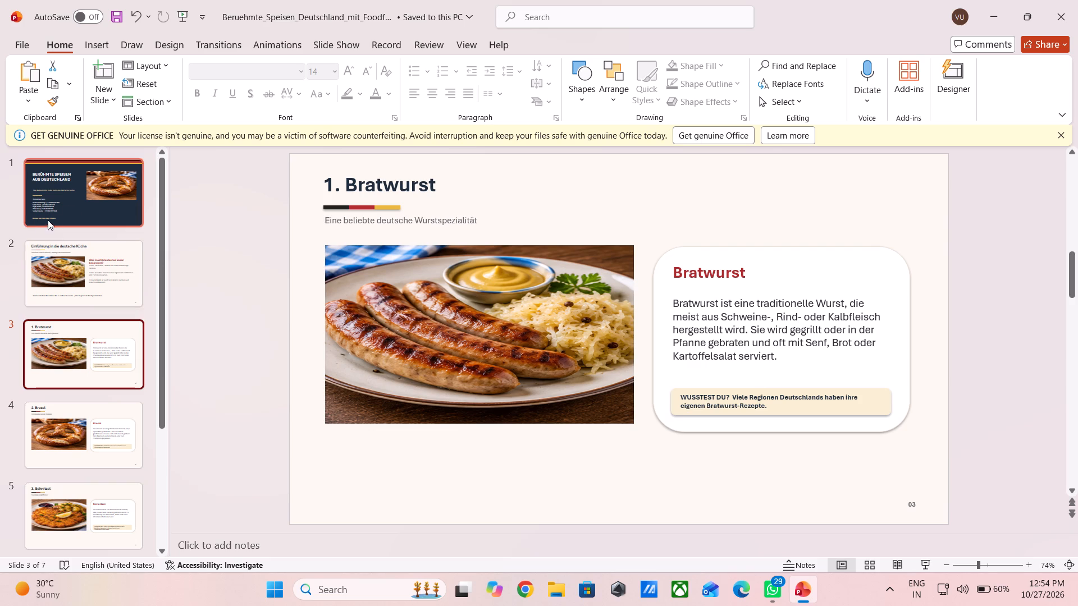
{"action": "left_click", "coordinate": [77, 195]}
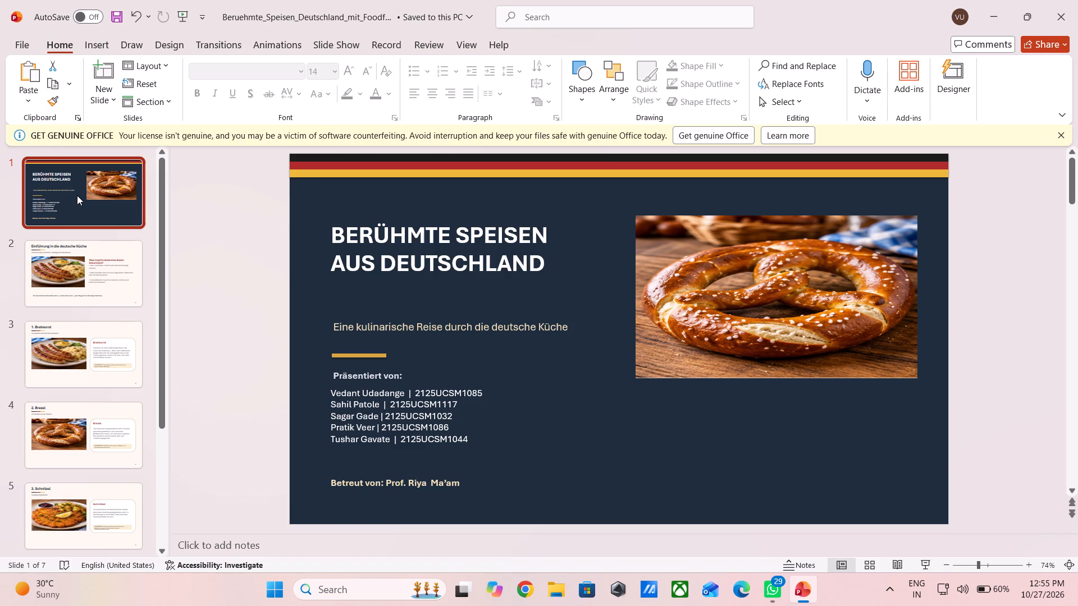
Page through the slides once more from the title slide, checking the content of the dish slides.
{"action": "key", "text": "Right"}
{"action": "key", "text": "Right"}
{"action": "key", "text": "Down"}
{"action": "key", "text": "Down"}
{"action": "key", "text": "Down"}
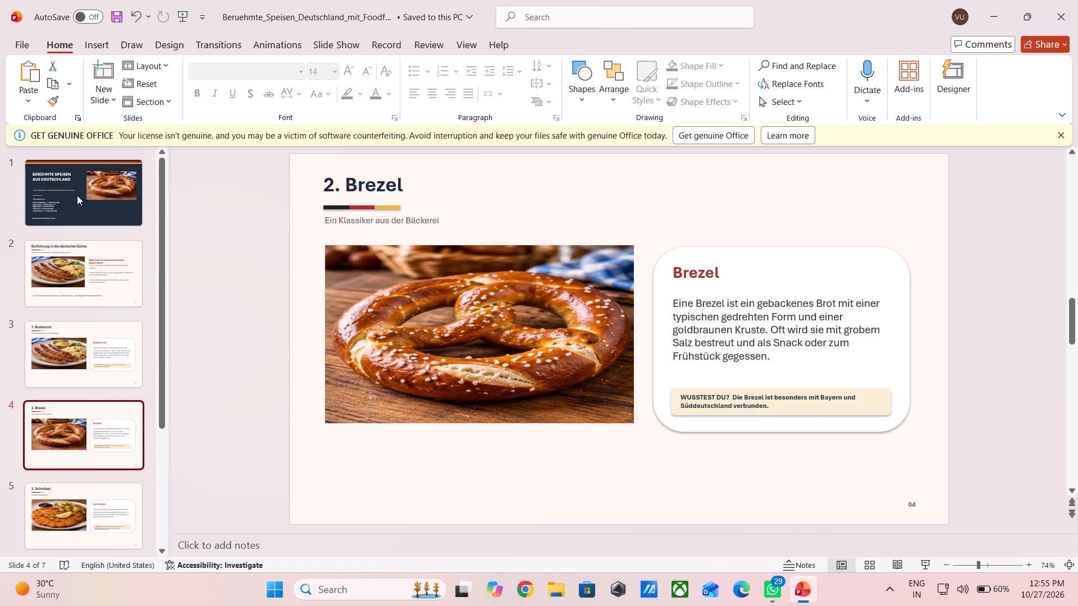
{"action": "key", "text": "Down"}
{"action": "key", "text": "Up"}
{"action": "key", "text": "Up"}
{"action": "key", "text": "Up"}
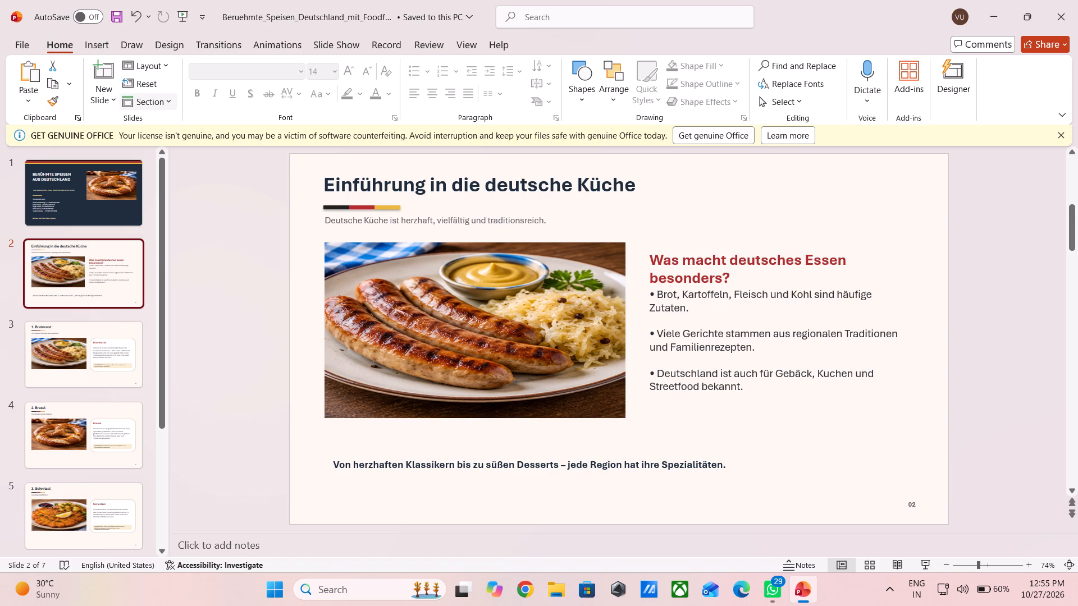
Recheck the title slide, followed by the Schnitzel, Currywurst and Schwarzwälder Kirschtorte slides.
{"action": "key", "text": "Up"}
{"action": "key", "text": "Up"}
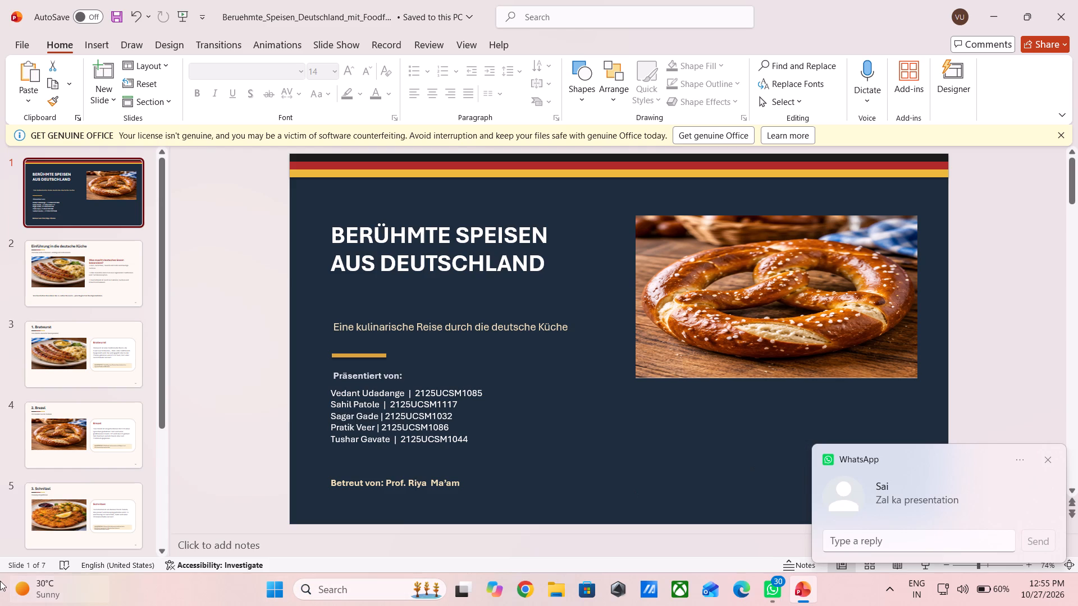
{"action": "left_click", "coordinate": [97, 497]}
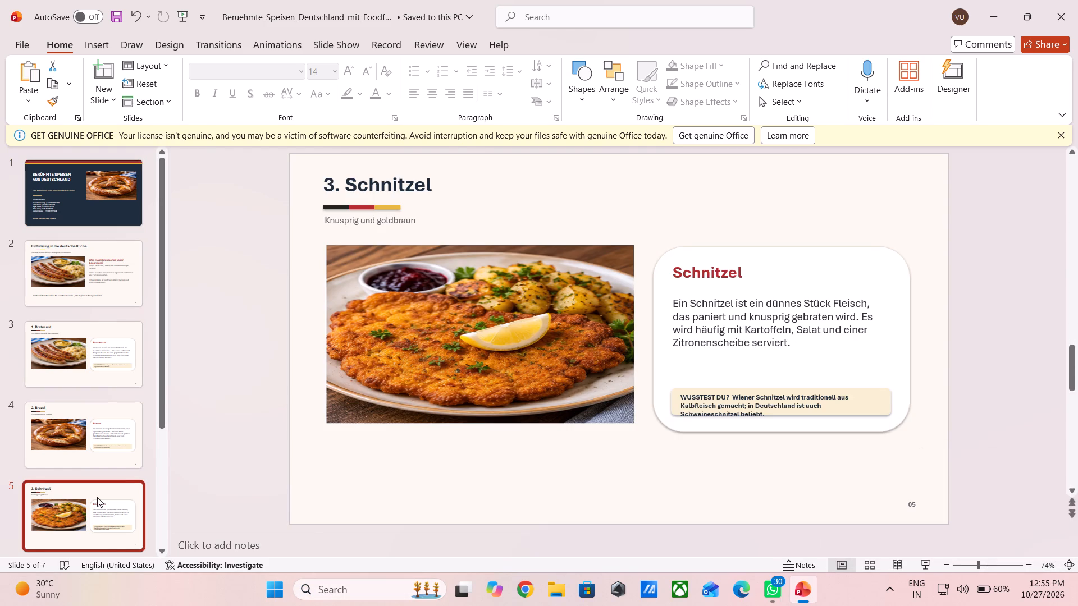
{"action": "scroll", "coordinate": [97, 497], "scroll_direction": "down", "scroll_amount": 1}
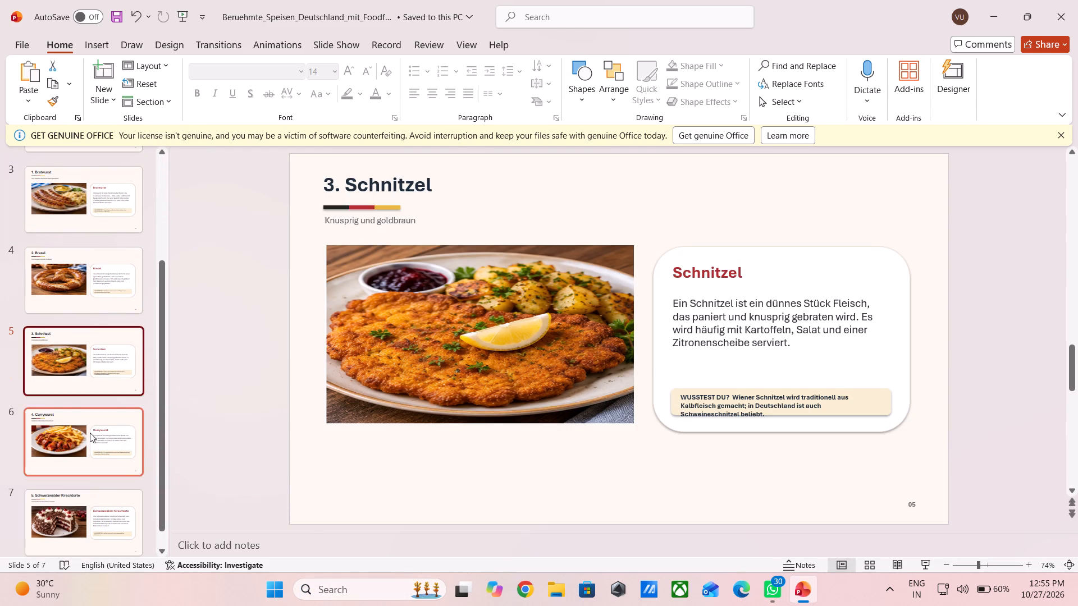
{"action": "left_click", "coordinate": [90, 433]}
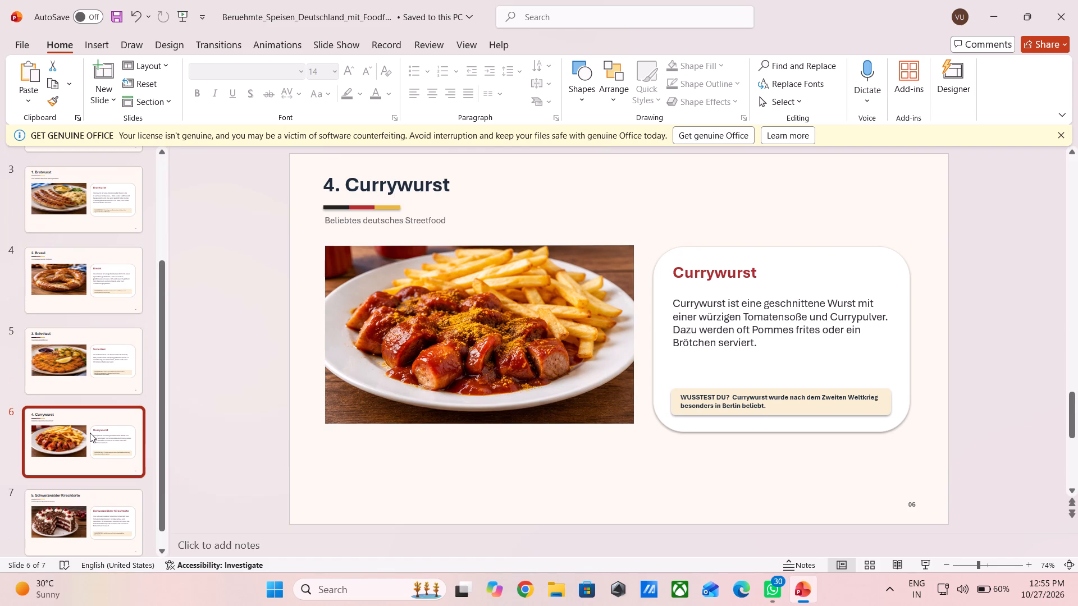
{"action": "left_click", "coordinate": [38, 338]}
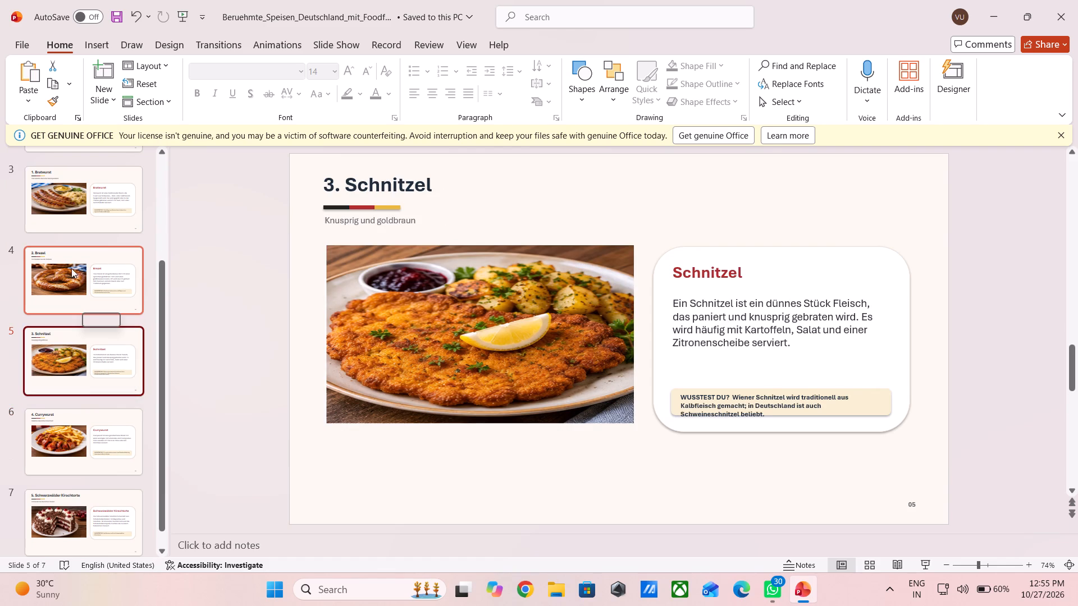
{"action": "scroll", "coordinate": [67, 365], "scroll_direction": "down", "scroll_amount": 13}
{"action": "left_click", "coordinate": [63, 493]}
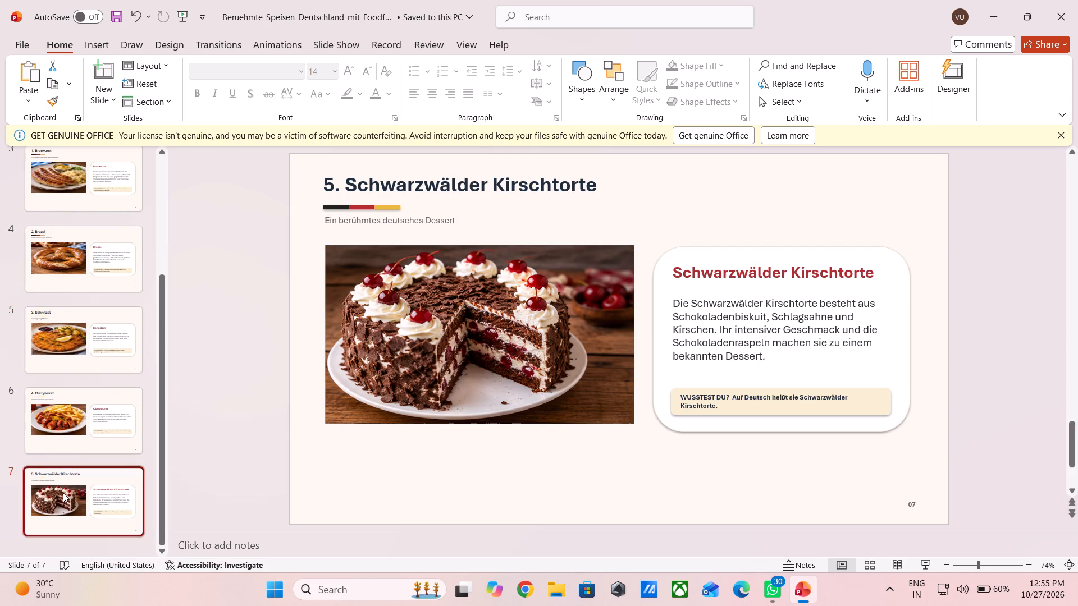
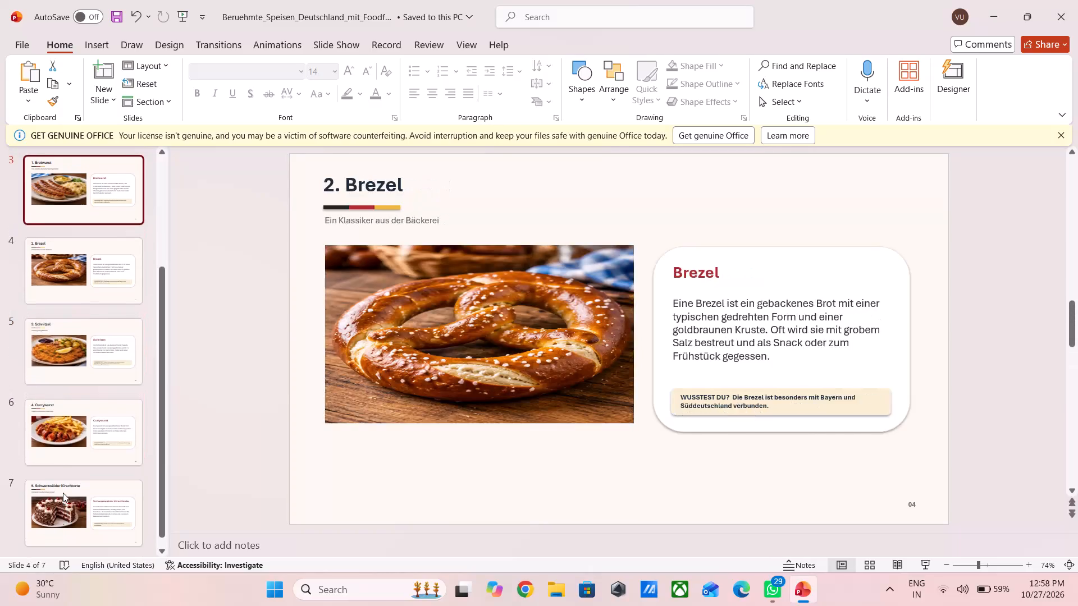
Go back through the introduction slide to the title slide and view its presenter list and supervisor line.
{"action": "key", "text": "Up"}
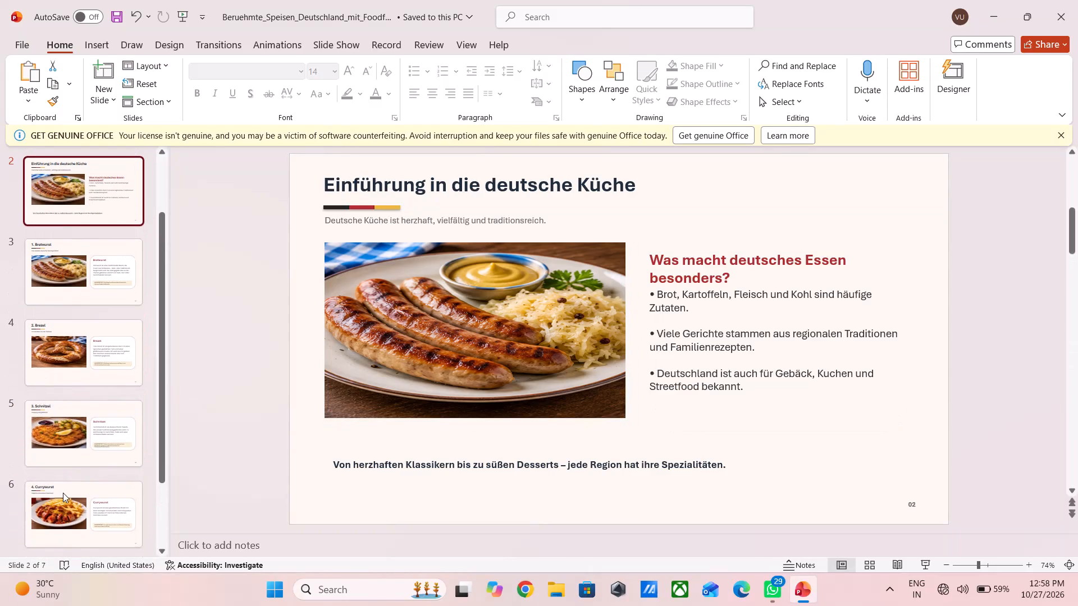
{"action": "key", "text": "Up"}
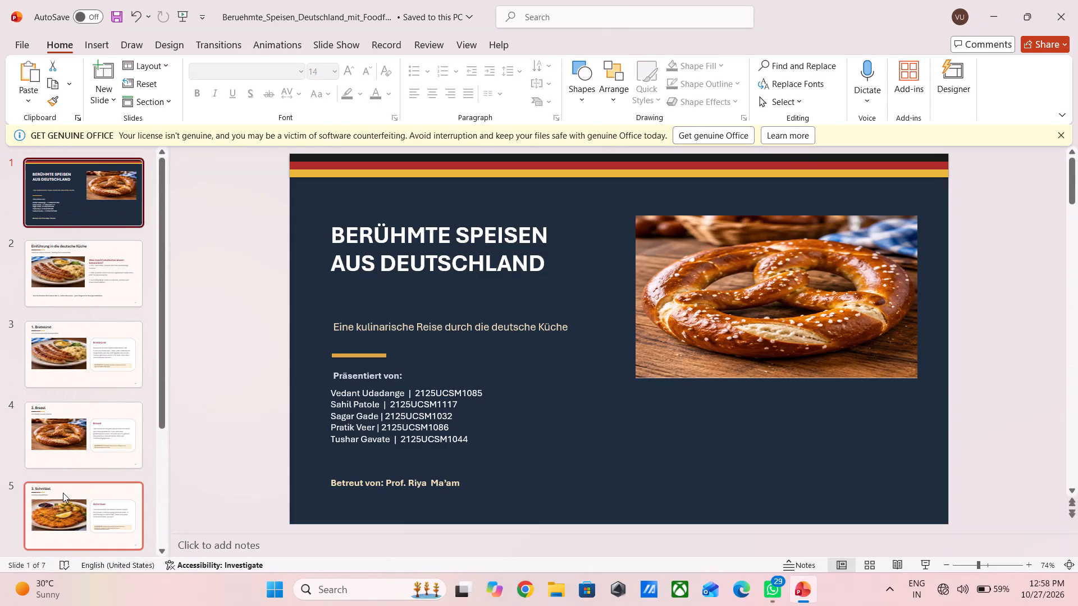
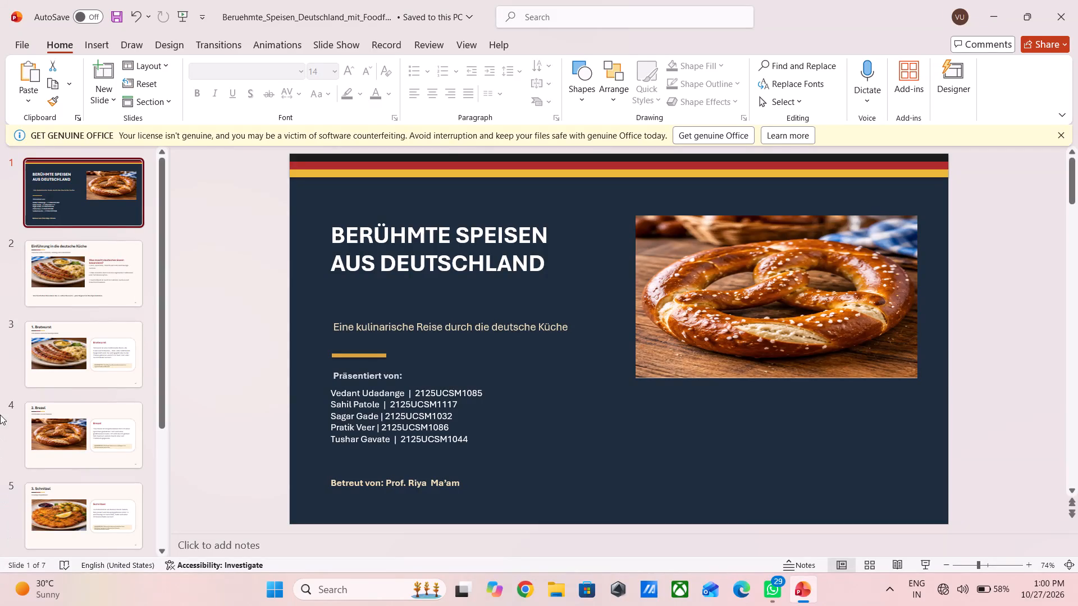
Review the introduction slide on German cuisine and the Bratwurst slide.
{"action": "left_click", "coordinate": [93, 258]}
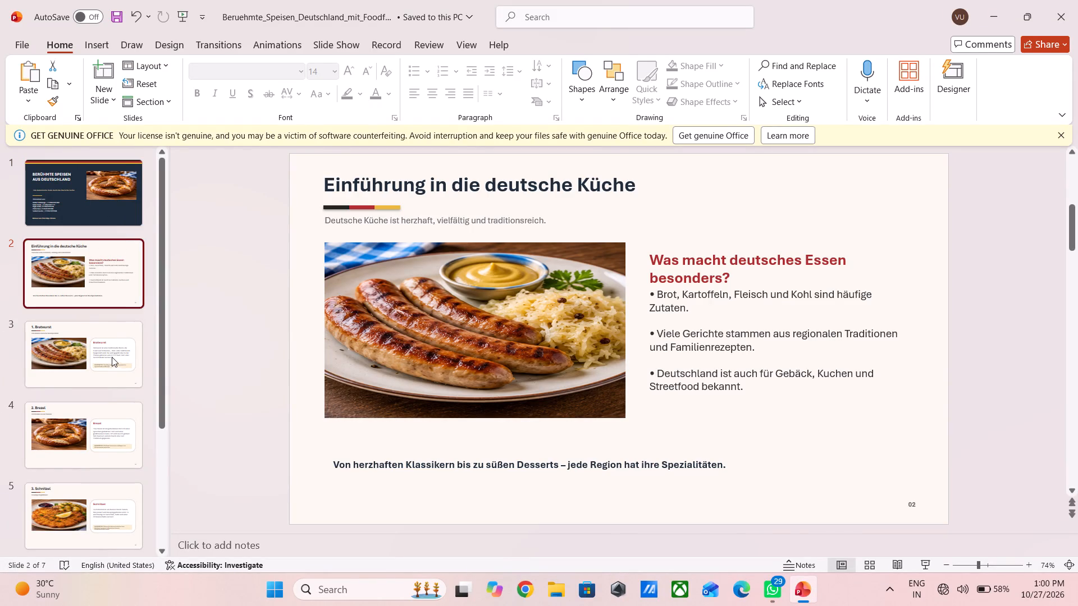
{"action": "left_click", "coordinate": [112, 357]}
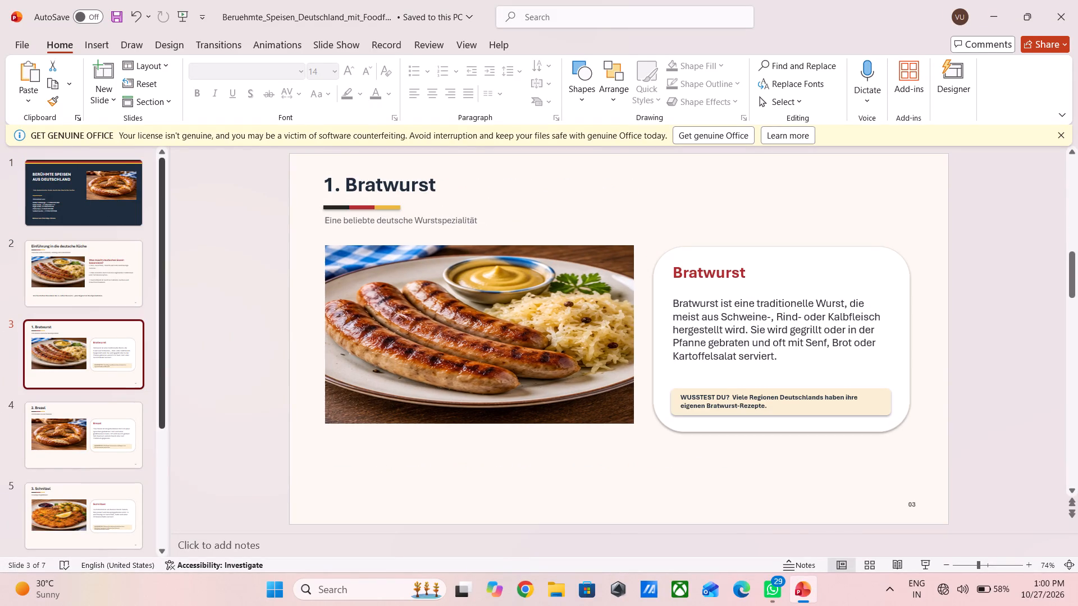
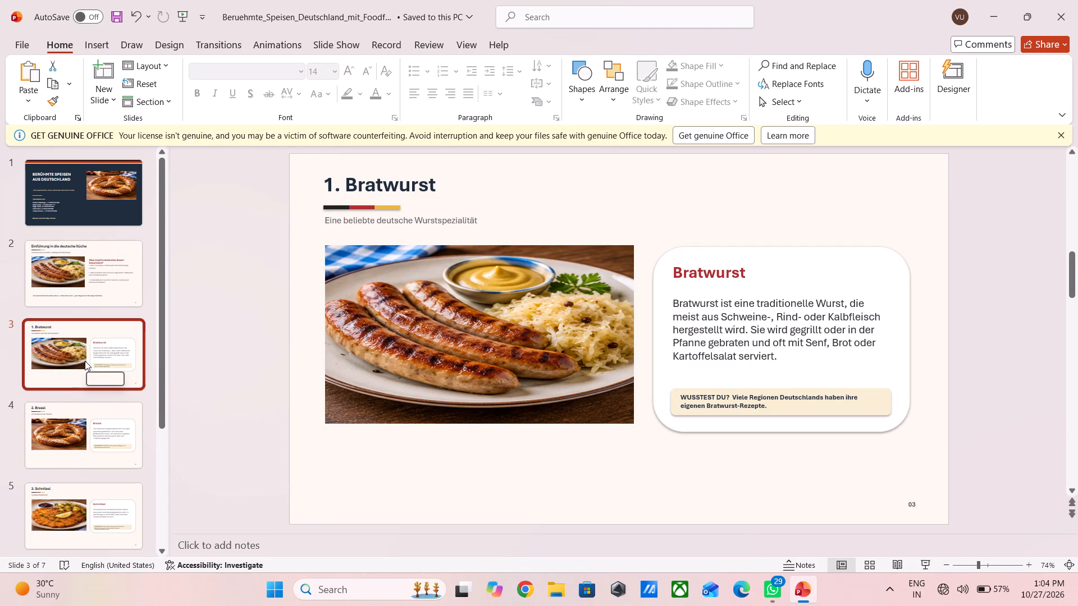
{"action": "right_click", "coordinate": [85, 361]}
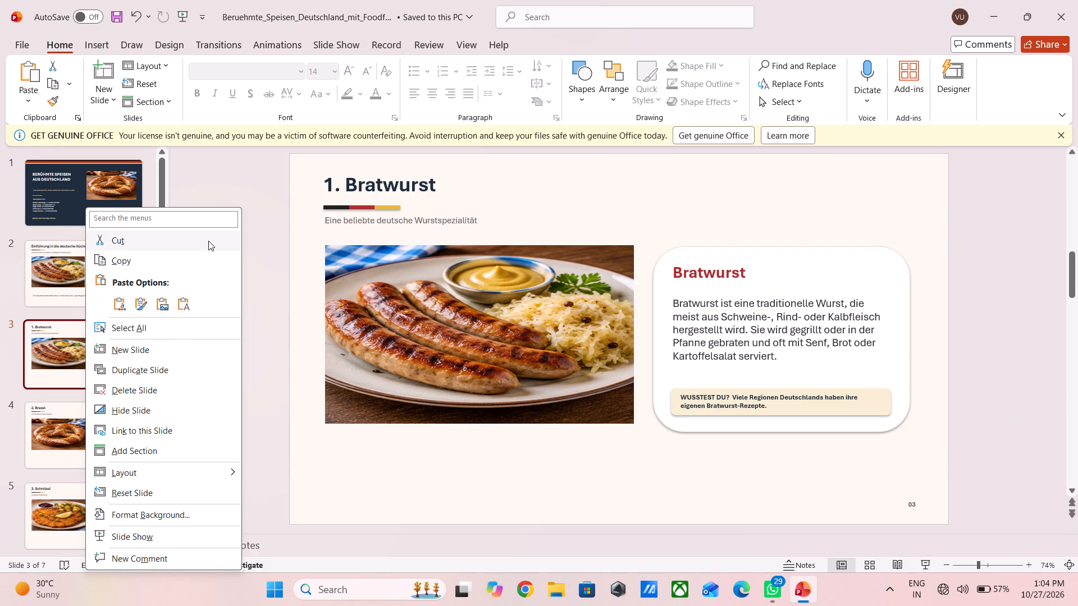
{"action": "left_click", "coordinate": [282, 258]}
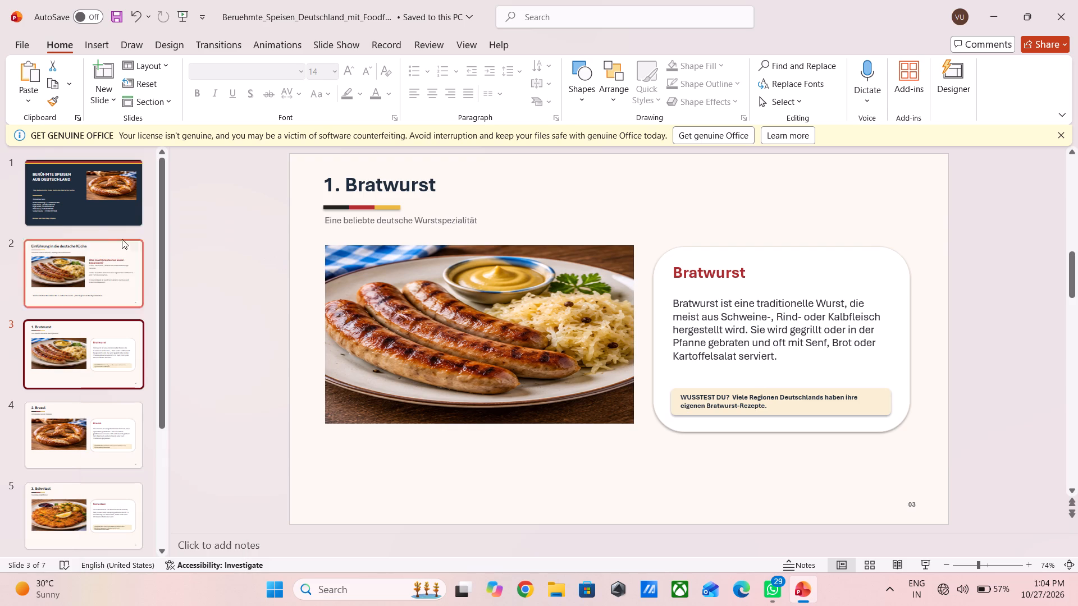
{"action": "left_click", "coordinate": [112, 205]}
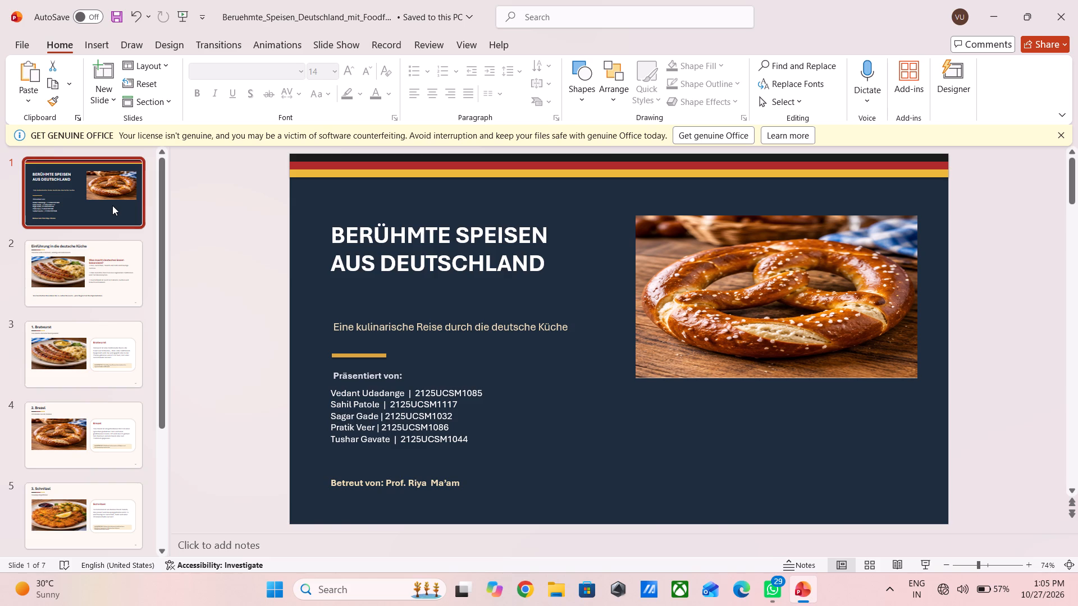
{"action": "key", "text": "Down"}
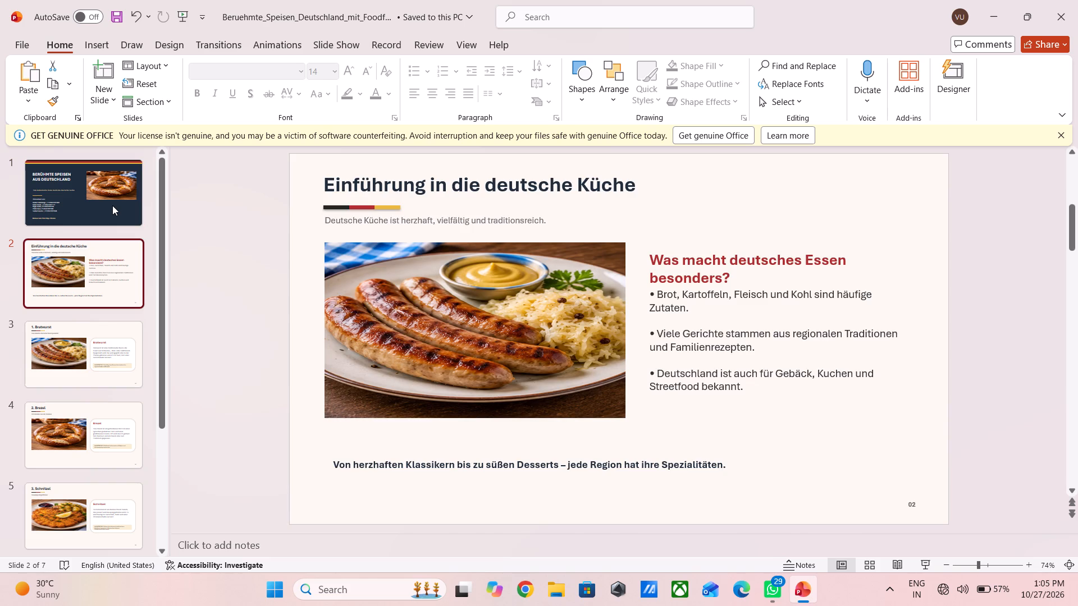
Cut the Bratwurst slide out of the presentation.
{"action": "left_click", "coordinate": [101, 352]}
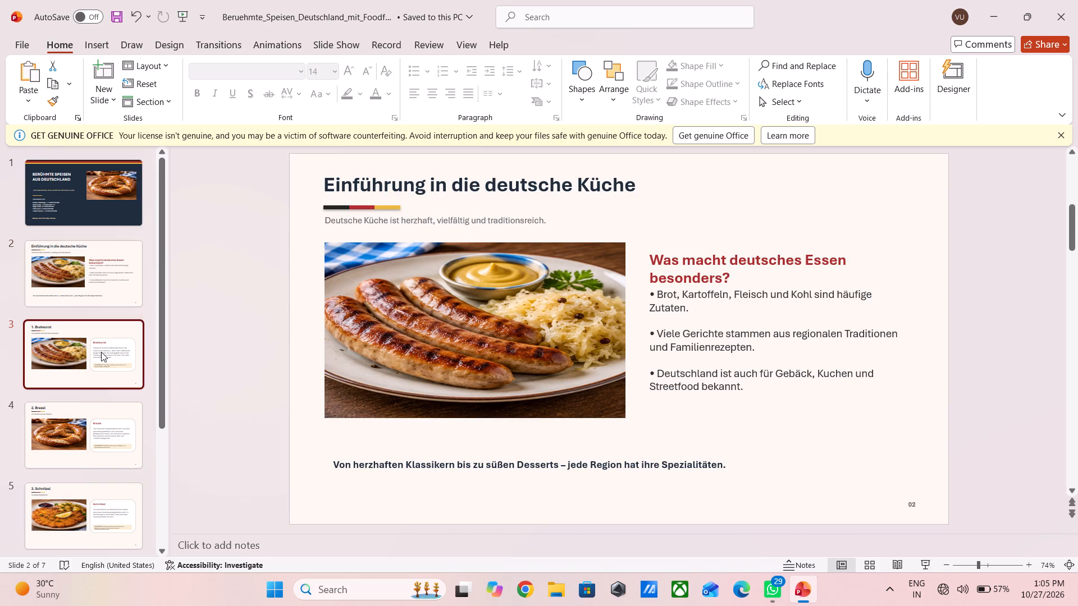
{"action": "right_click", "coordinate": [97, 343]}
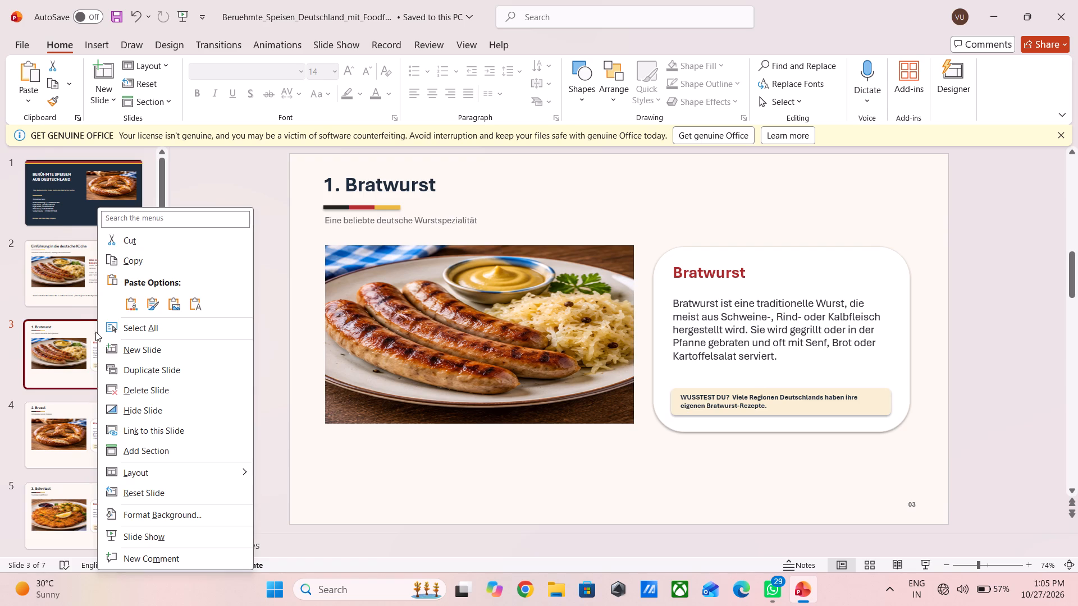
{"action": "left_click", "coordinate": [144, 245]}
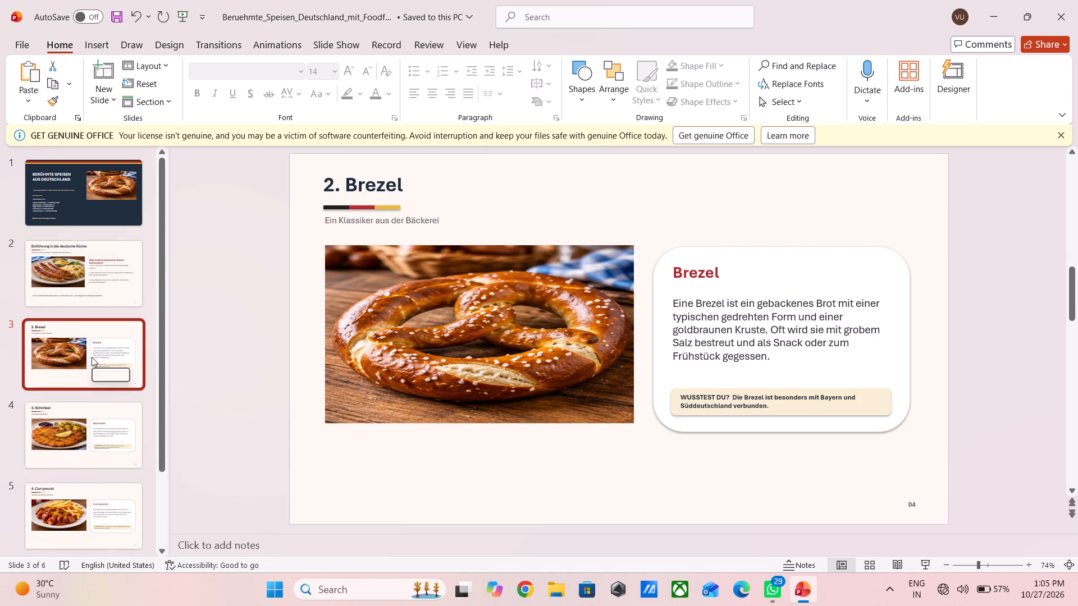
Renumber the Brezel slide's title so that it reads "1. Brezel".
{"action": "left_click", "coordinate": [339, 189]}
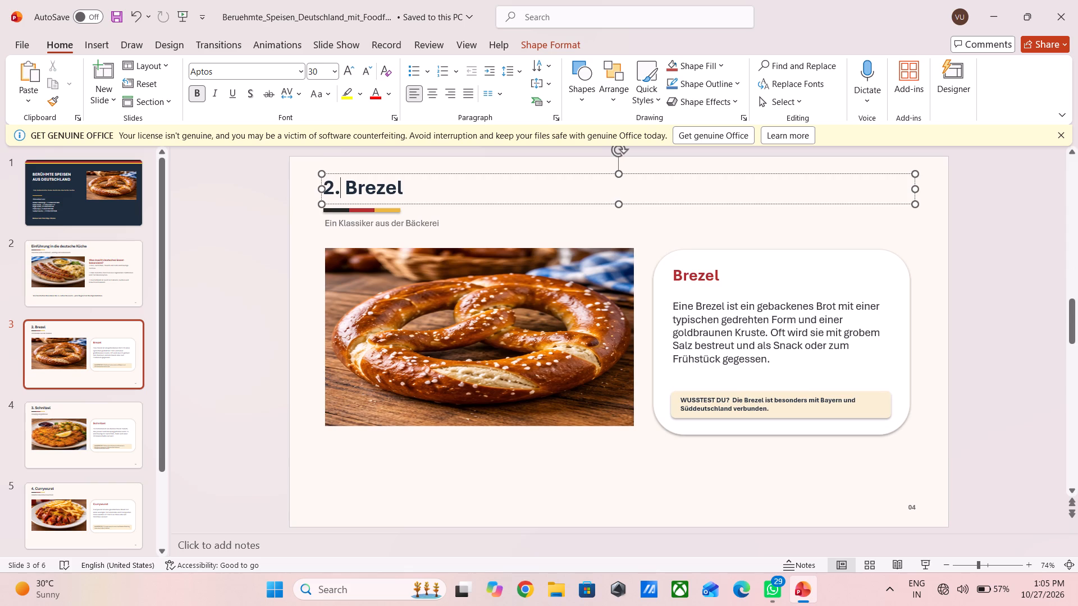
{"action": "key", "text": "Left"}
{"action": "key", "text": "BackSpace"}
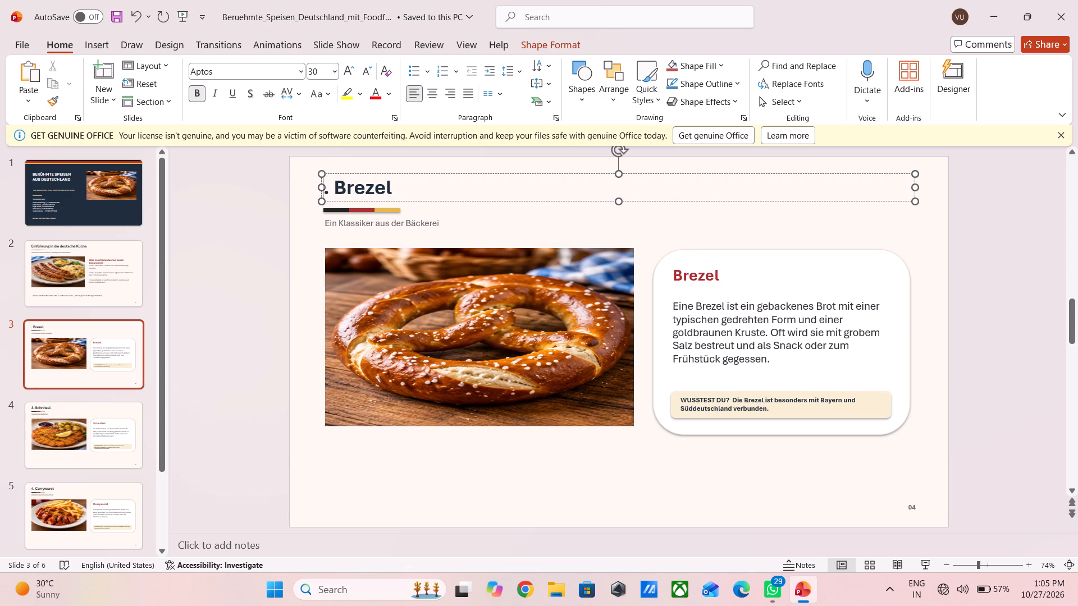
{"action": "key", "text": "1"}
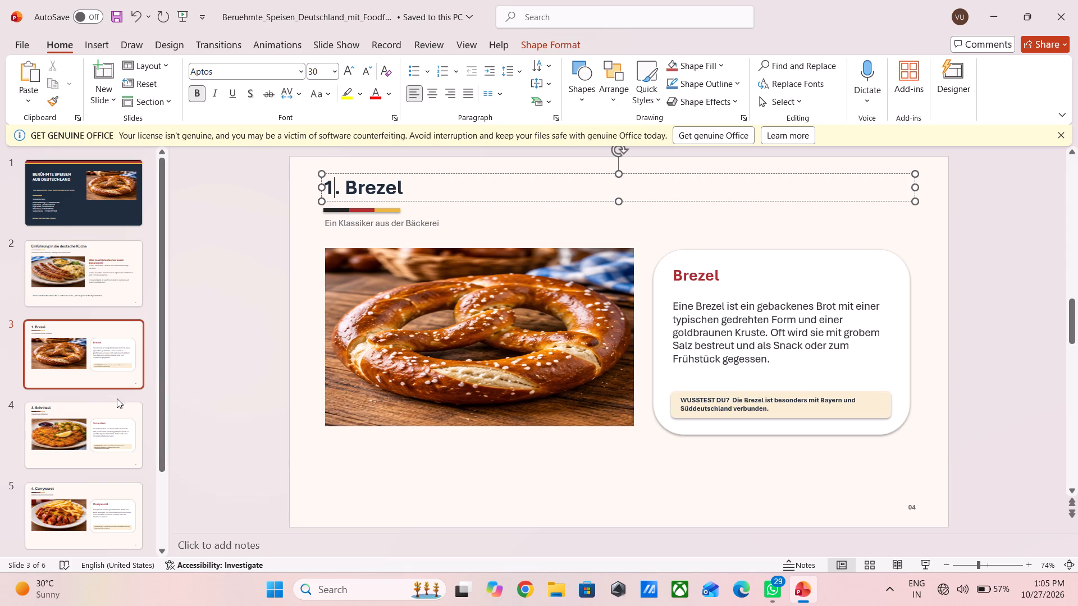
Renumber the Schnitzel slide's title so that it reads "2. Schnitzel".
{"action": "left_click", "coordinate": [101, 423]}
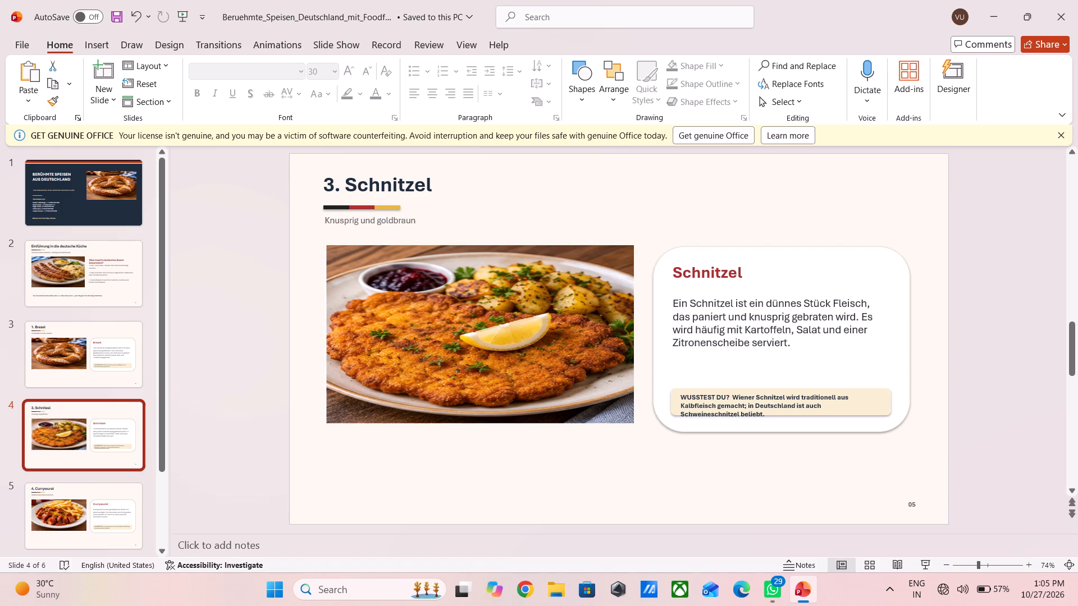
{"action": "left_click", "coordinate": [335, 189]}
{"action": "key", "text": "BackSpace"}
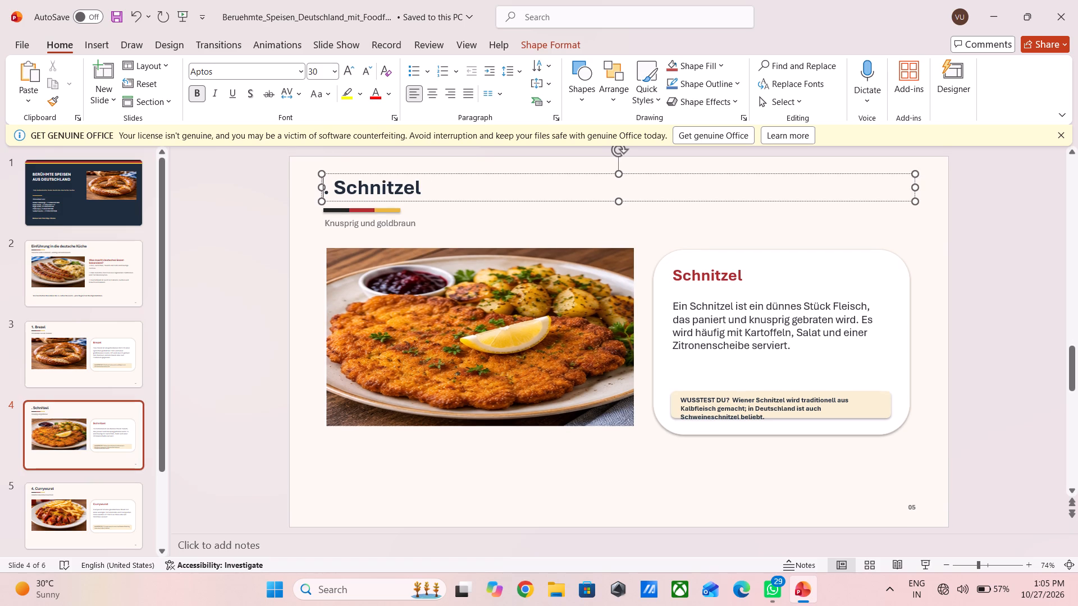
{"action": "key", "text": "2"}
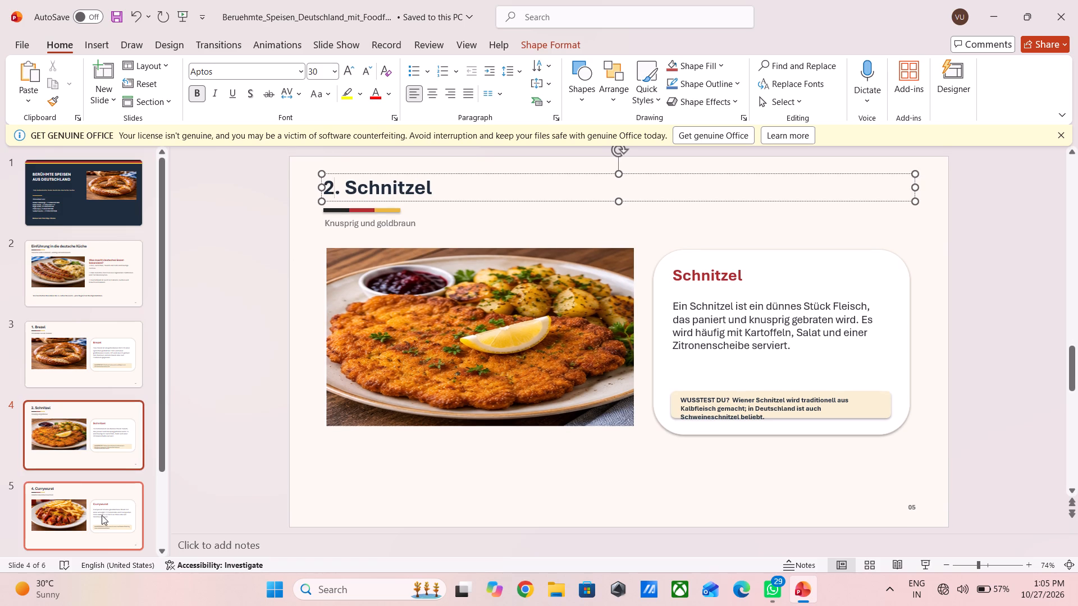
Renumber the Currywurst slide's title so that it reads "3. Currywurst".
{"action": "left_click", "coordinate": [97, 518]}
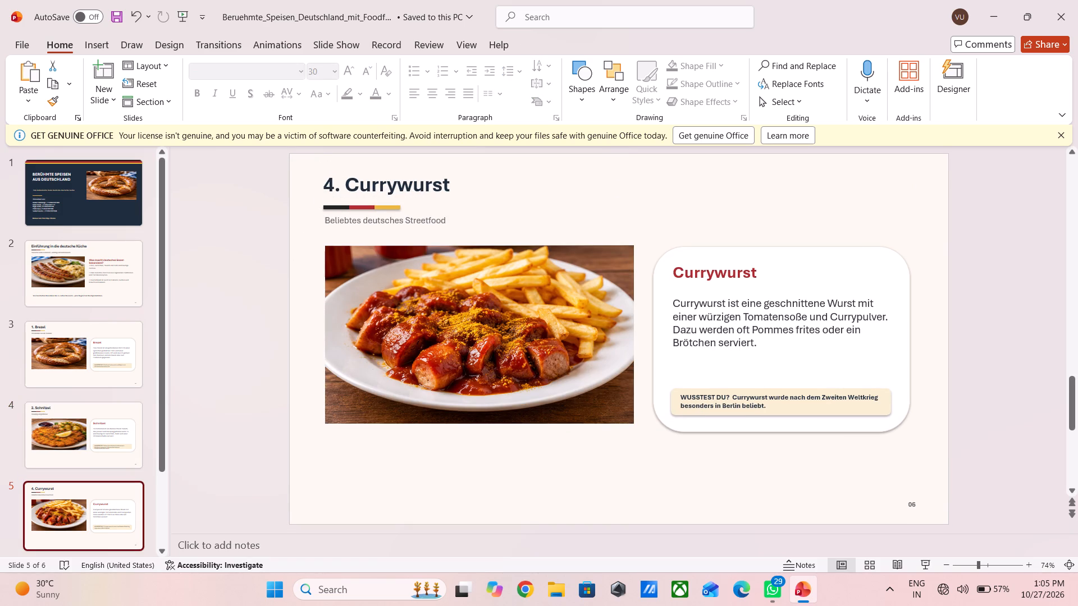
{"action": "left_click", "coordinate": [332, 189]}
{"action": "key", "text": "BackSpace"}
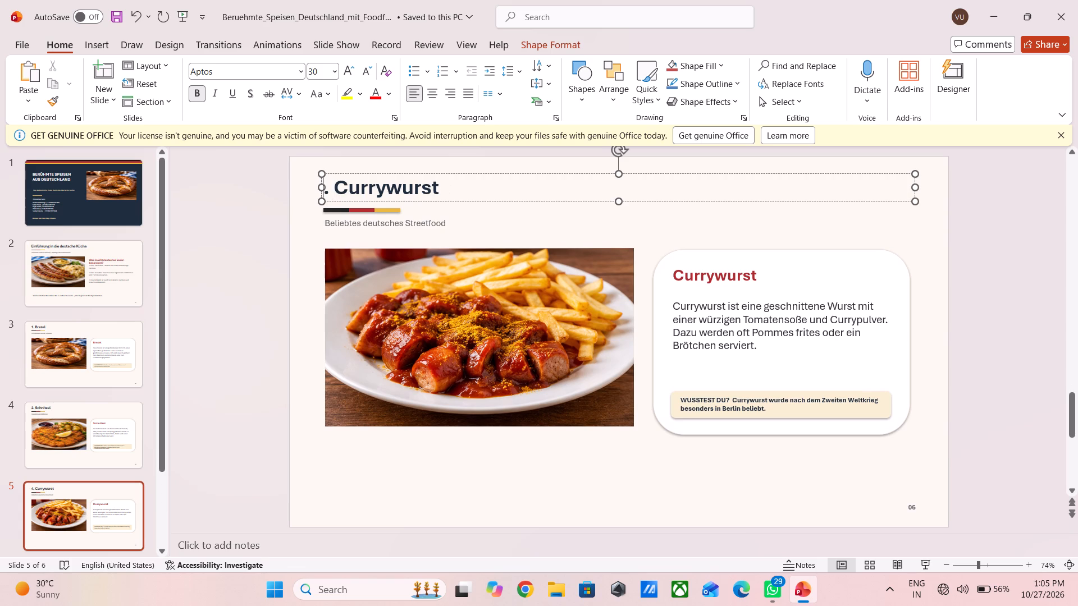
{"action": "key", "text": "3"}
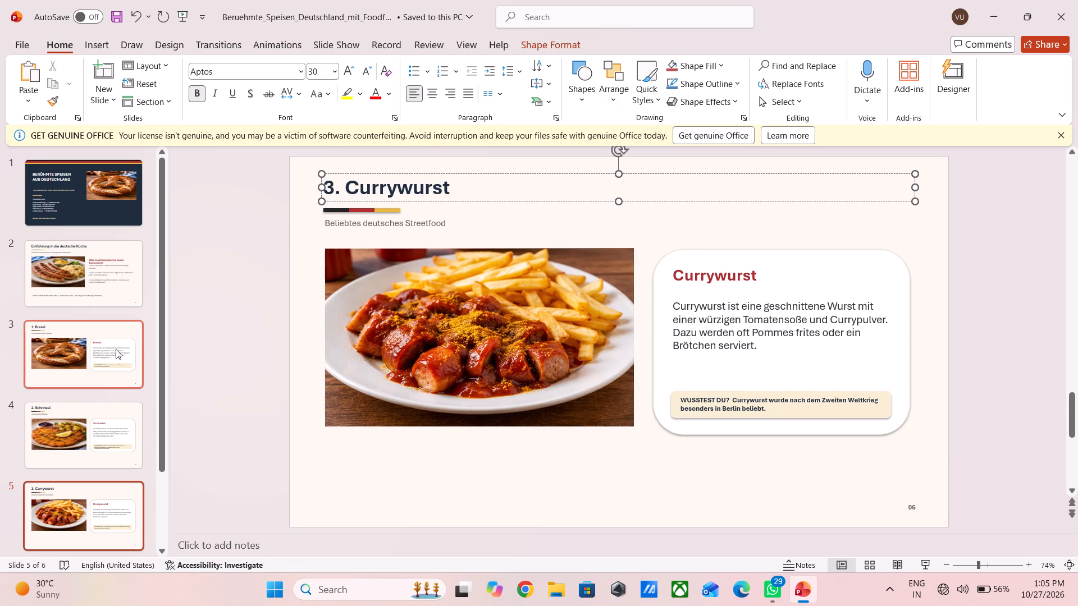
Renumber the cherry cake slide's title so that it reads "4. Schwarzwälder Kirschtorte".
{"action": "scroll", "coordinate": [116, 349], "scroll_direction": "down", "scroll_amount": 4}
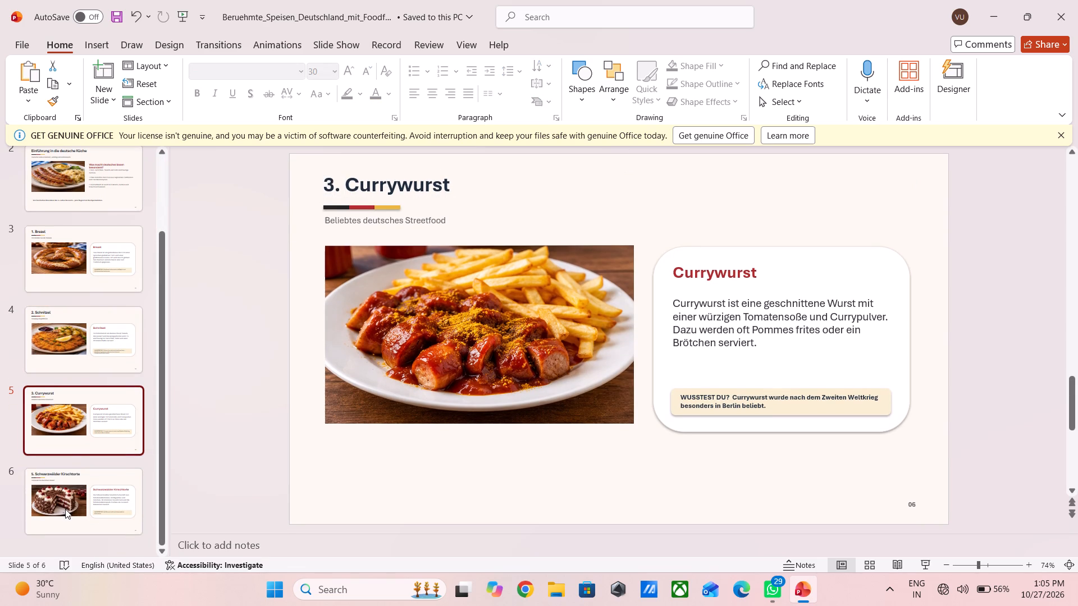
{"action": "left_click", "coordinate": [66, 497]}
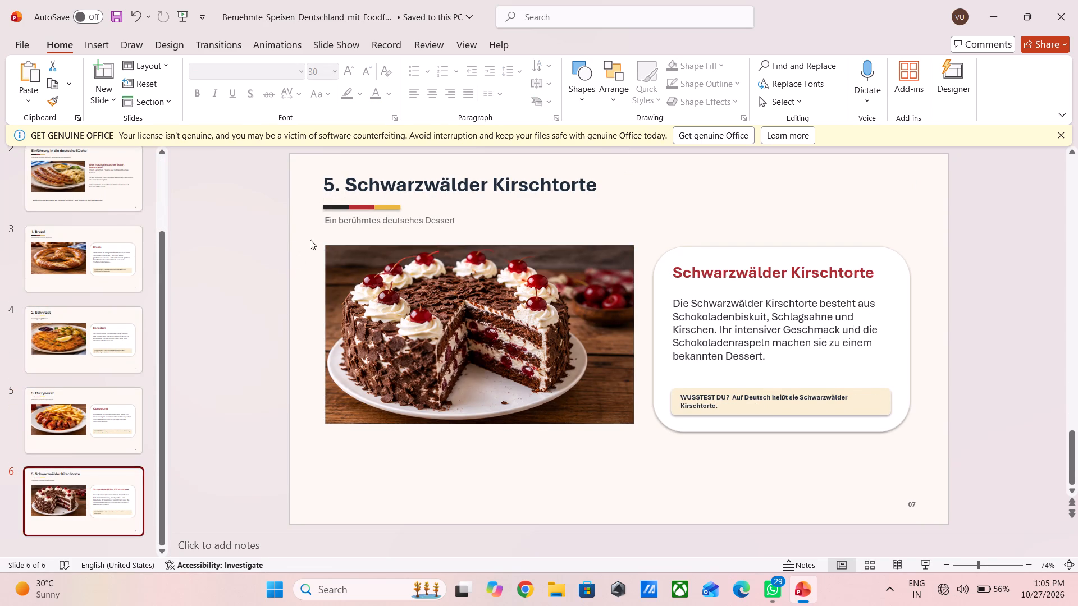
{"action": "left_click", "coordinate": [332, 184]}
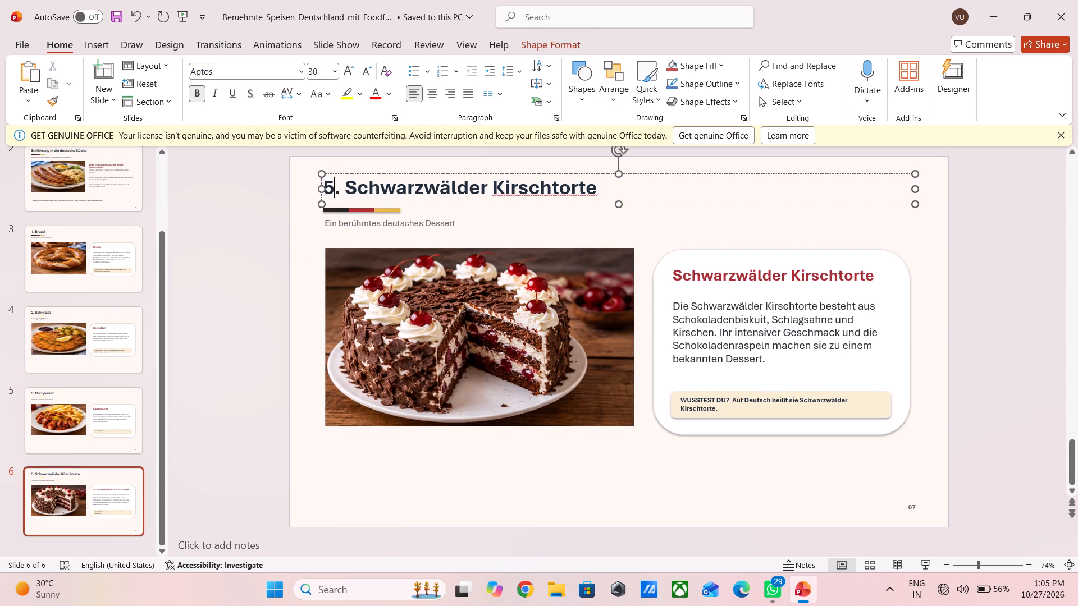
{"action": "key", "text": "BackSpace"}
{"action": "key", "text": "4"}
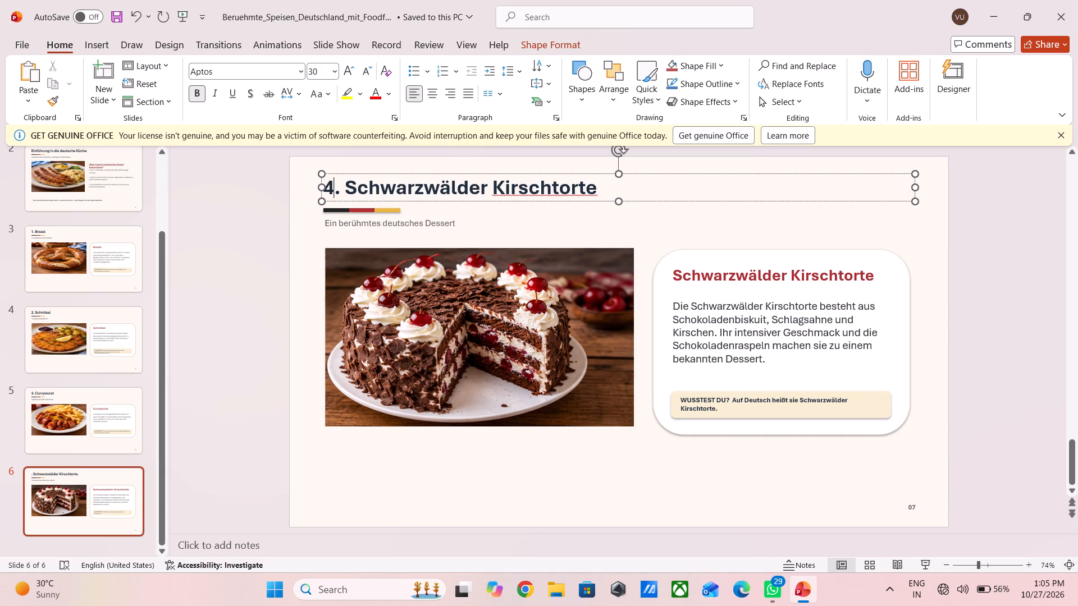
{"action": "left_click", "coordinate": [278, 320]}
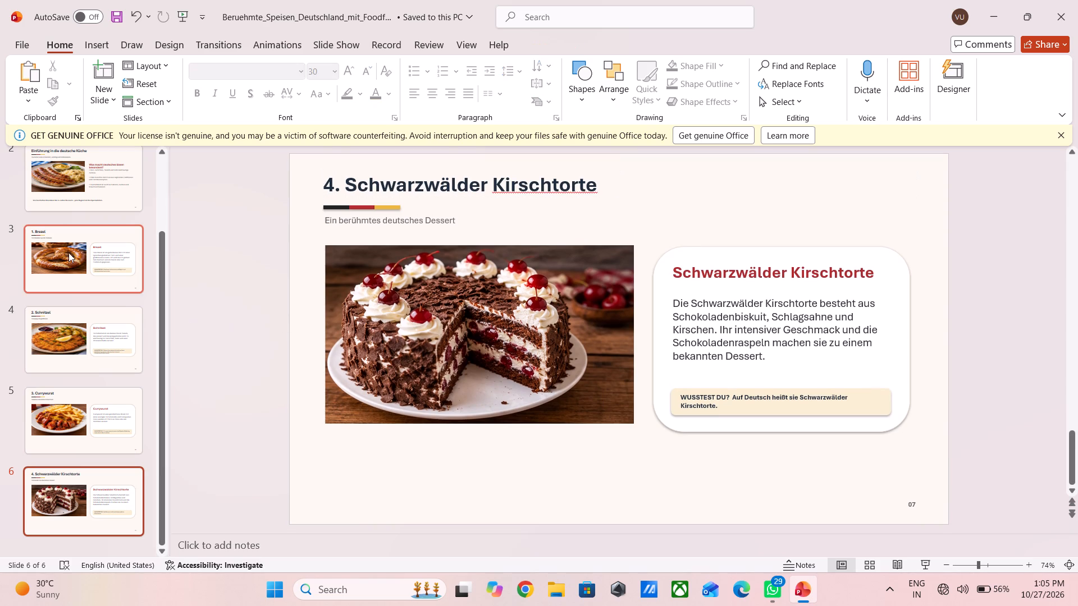
Go back to the Brezel slide.
{"action": "scroll", "coordinate": [49, 245], "scroll_direction": "up", "scroll_amount": 1}
{"action": "left_click", "coordinate": [49, 245]}
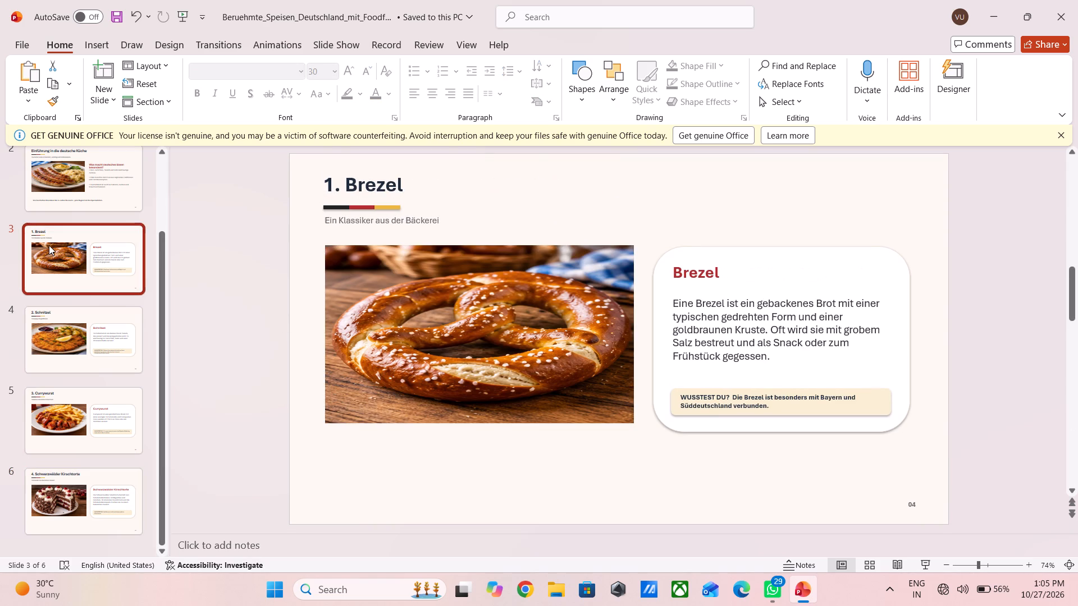
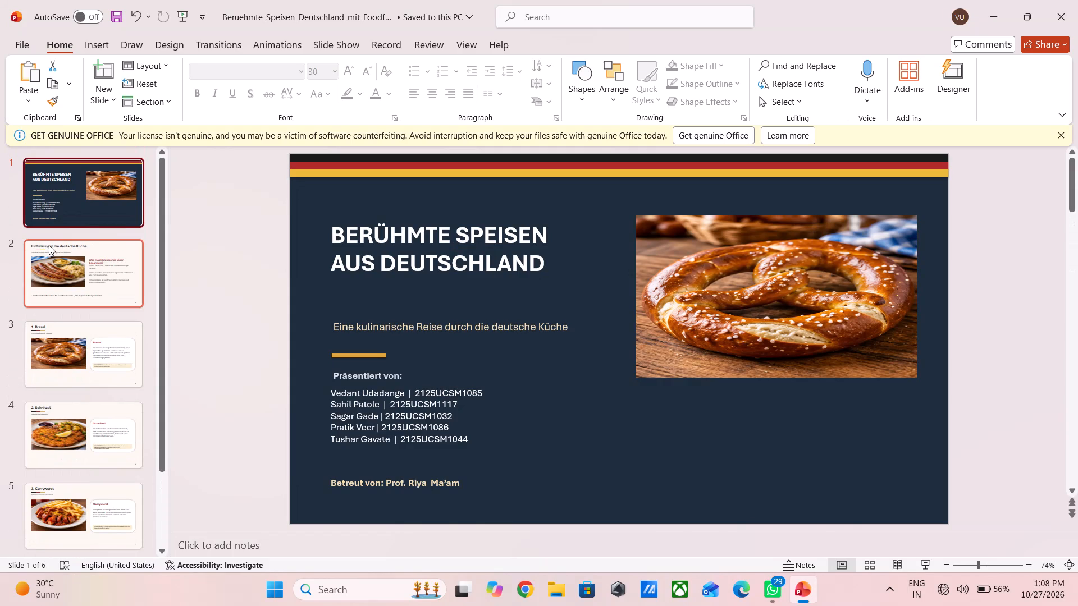
Review the slides from the title slide through the cherry cake slide, and return to the title slide.
{"action": "key", "text": "Down"}
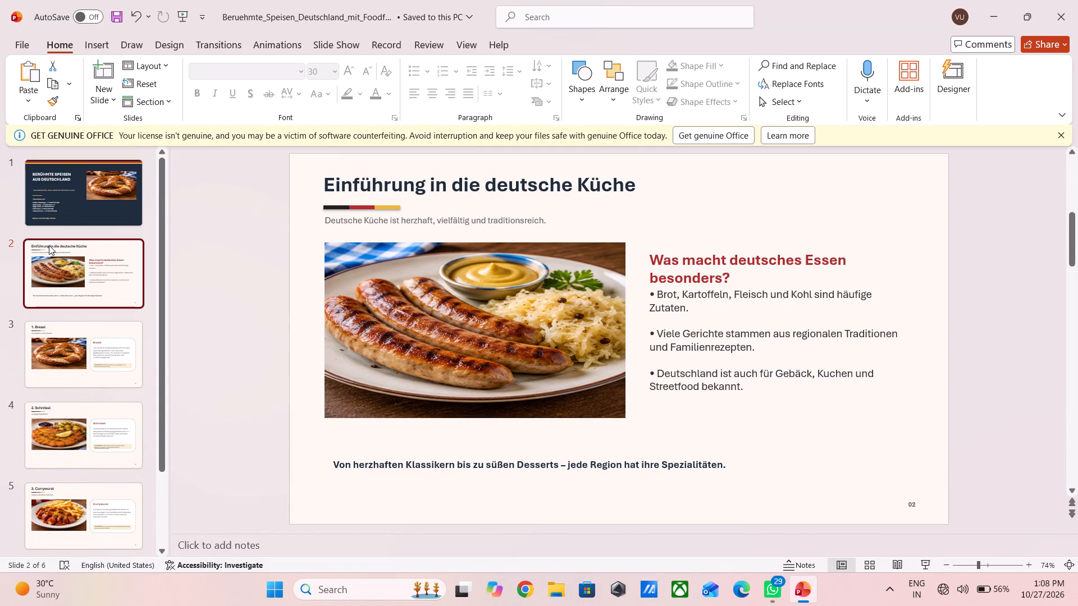
{"action": "key", "text": "Down"}
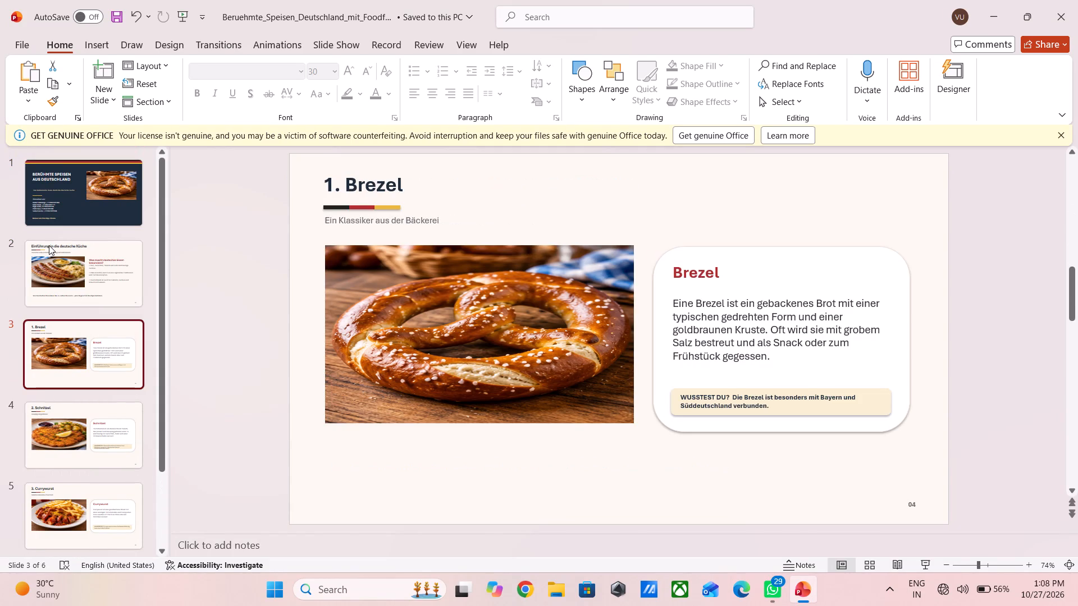
{"action": "key", "text": "Down"}
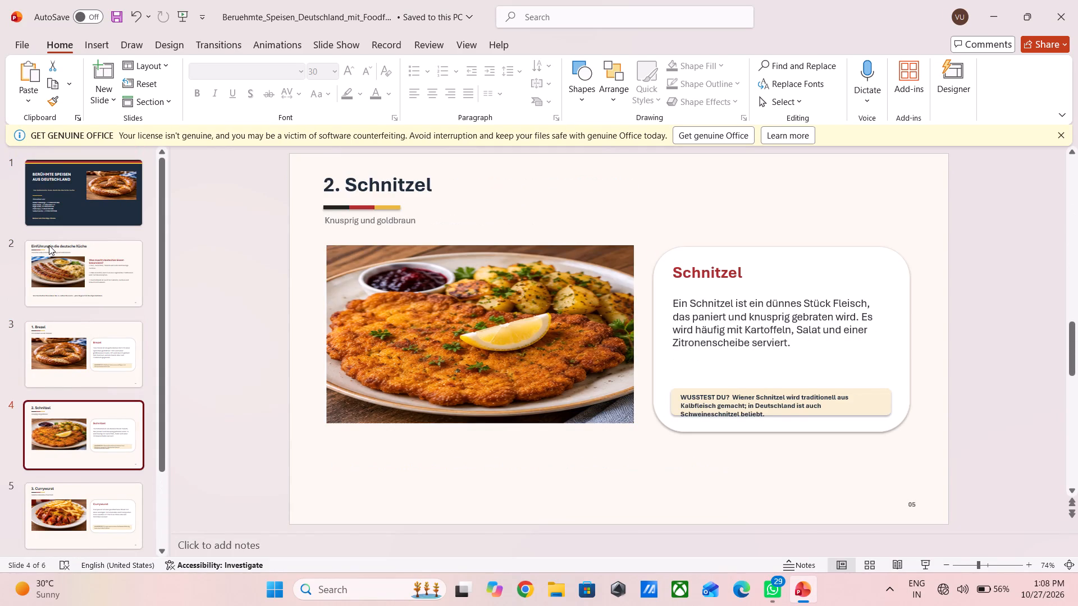
{"action": "key", "text": "Down"}
{"action": "key", "text": "Down"}
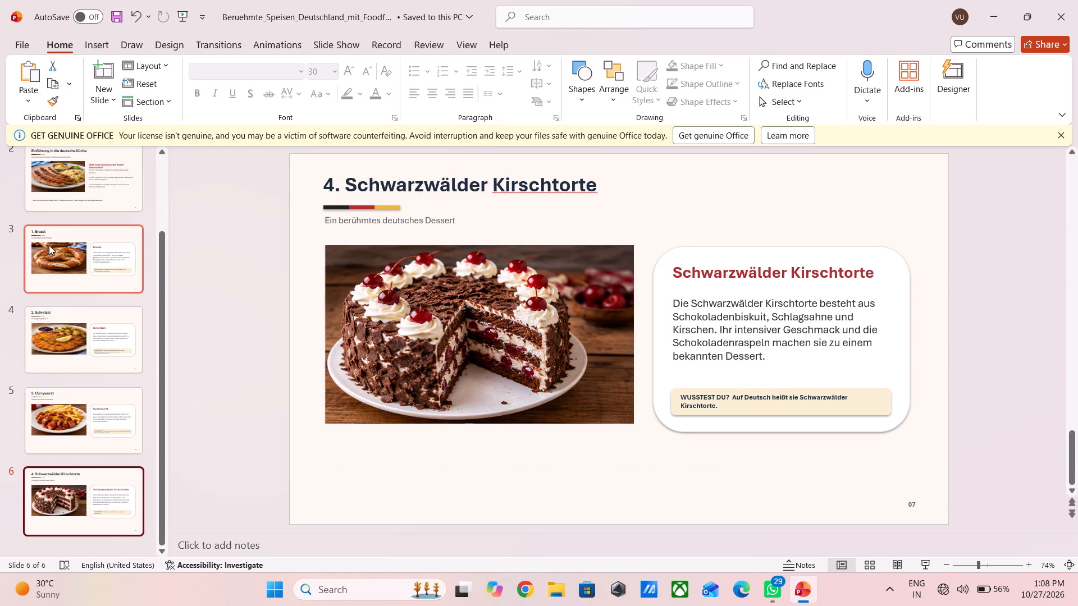
{"action": "key", "text": "Down"}
{"action": "key", "text": "Up"}
{"action": "key", "text": "Up"}
{"action": "key", "text": "Up"}
{"action": "key", "text": "Up"}
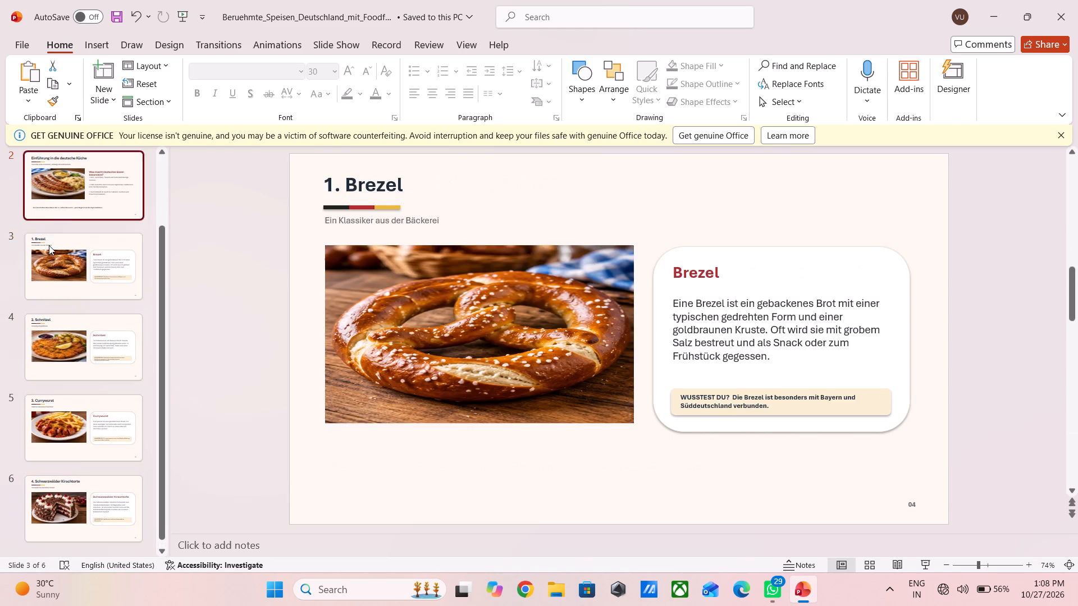
{"action": "key", "text": "Up"}
{"action": "key", "text": "Up"}
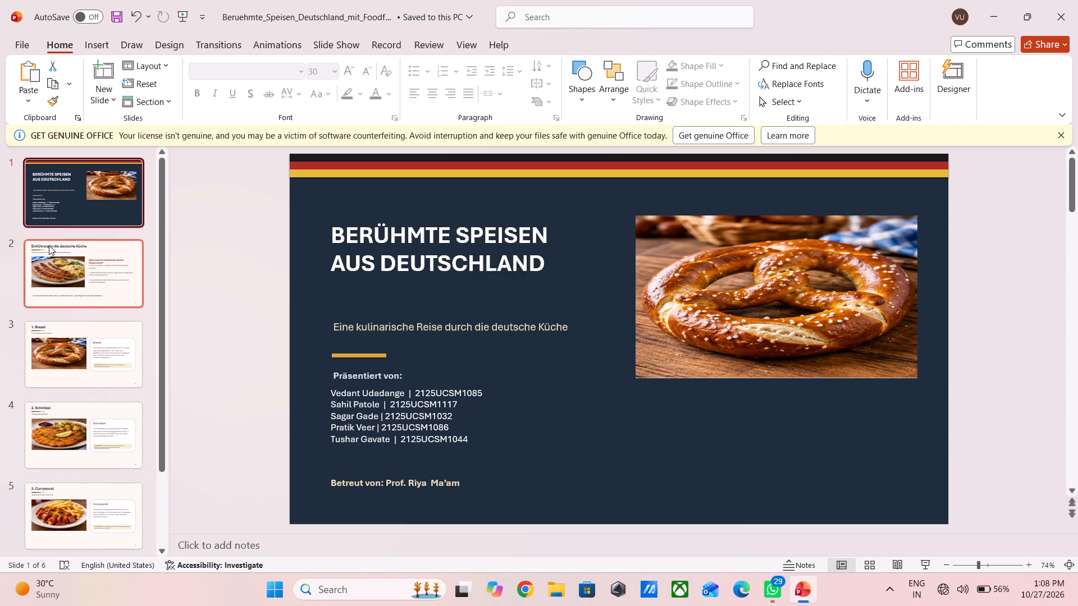
{"action": "key", "text": "Down"}
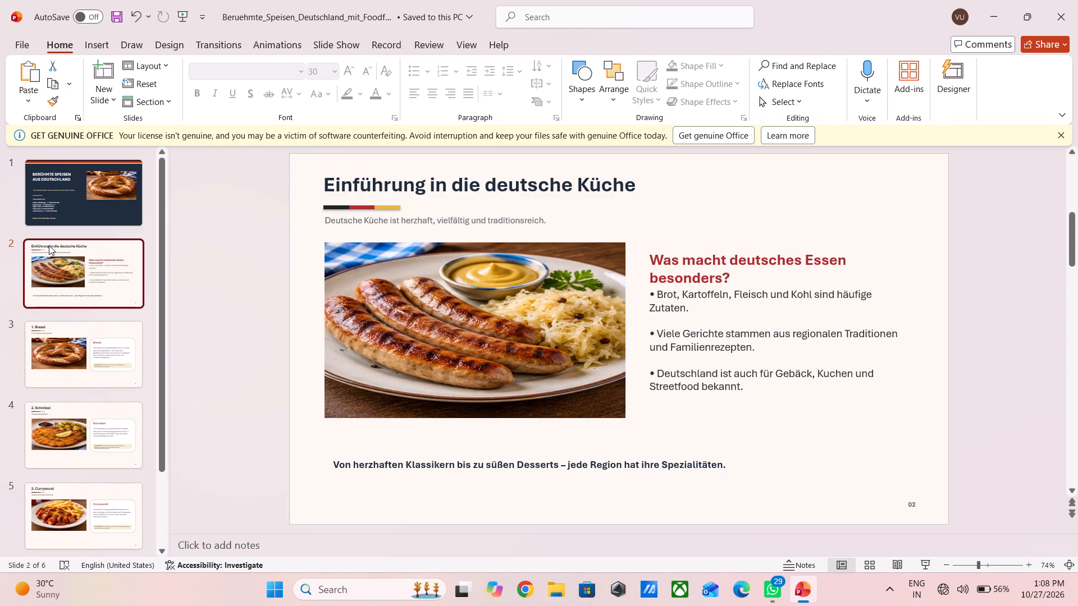
{"action": "key", "text": "Up"}
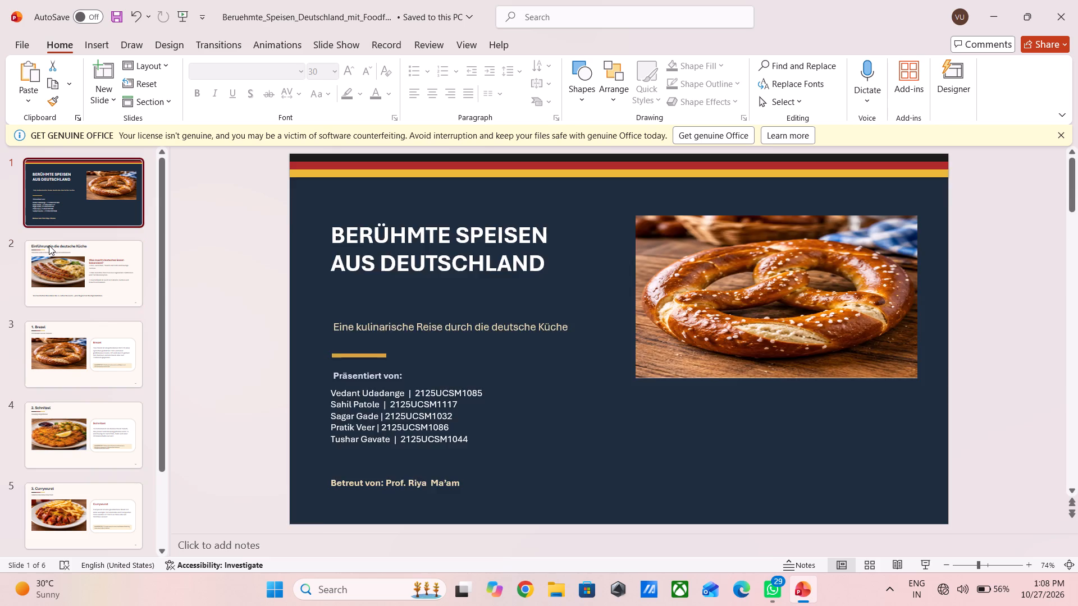
{"action": "key", "text": "Down"}
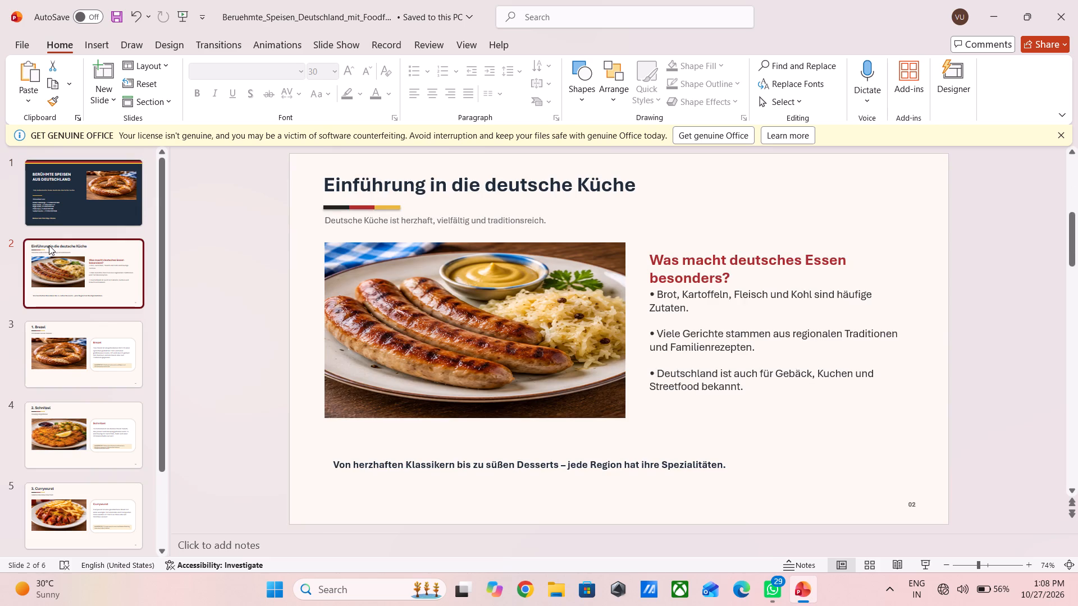
{"action": "key", "text": "Down"}
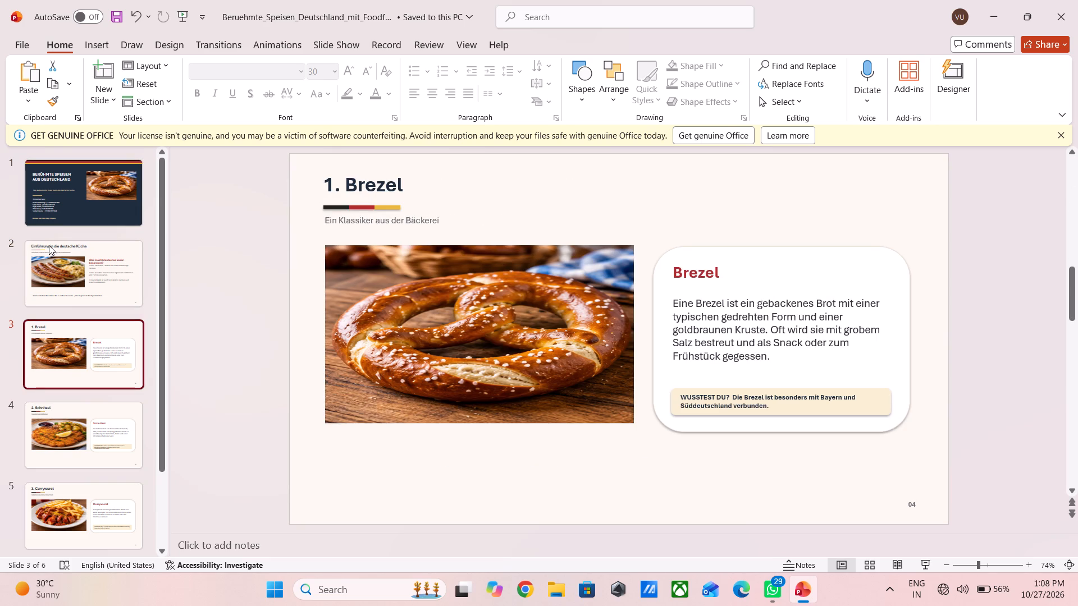
{"action": "key", "text": "Up"}
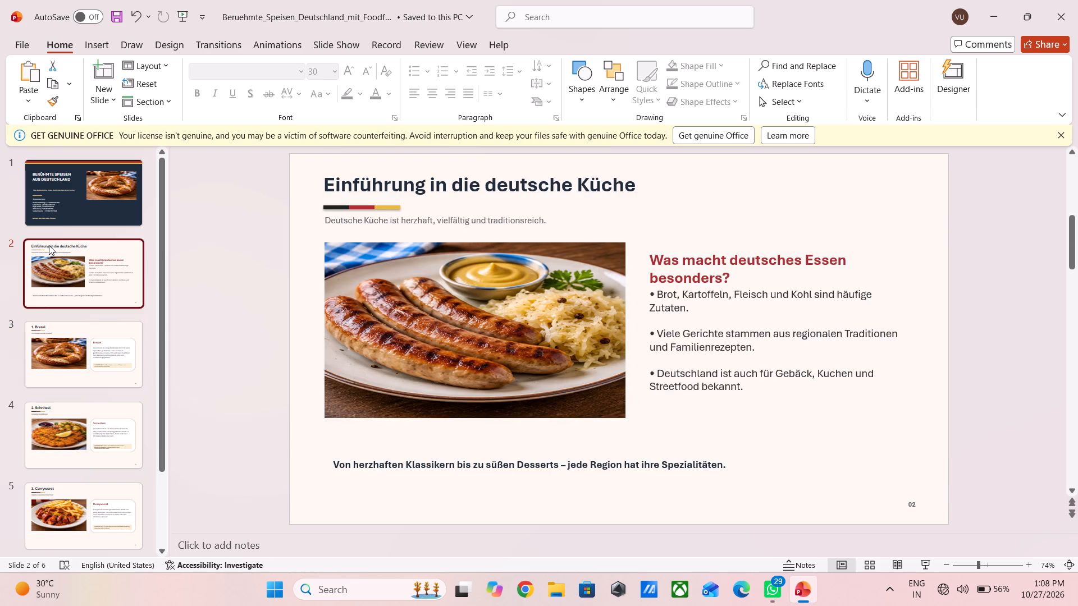
{"action": "key", "text": "Up"}
{"action": "key", "text": "Up"}
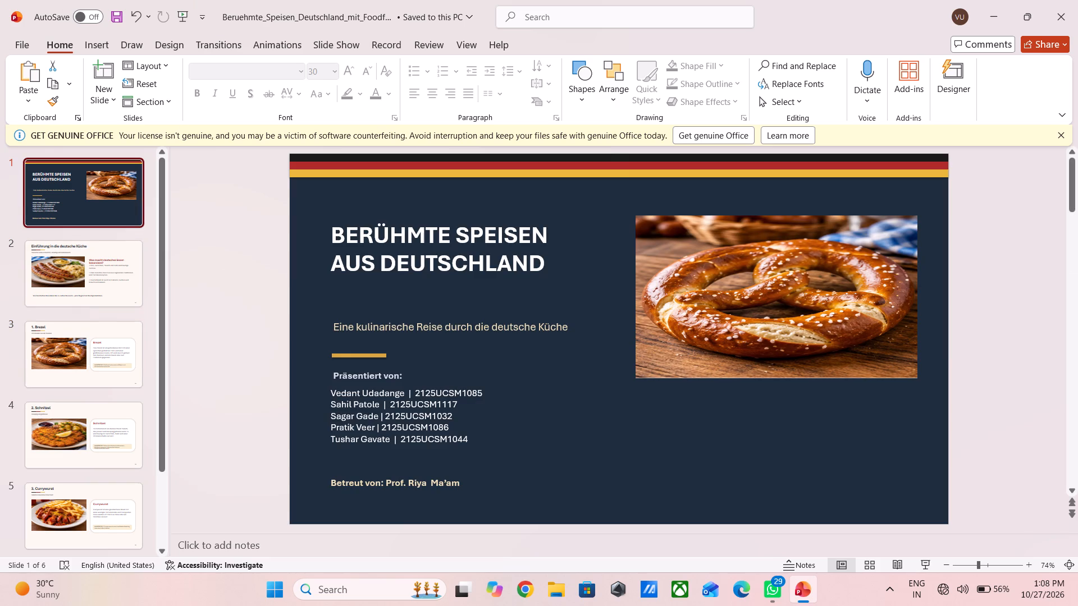
Delete the gold, red and black stripes along the top edge of the title slide.
{"action": "left_click", "coordinate": [400, 168]}
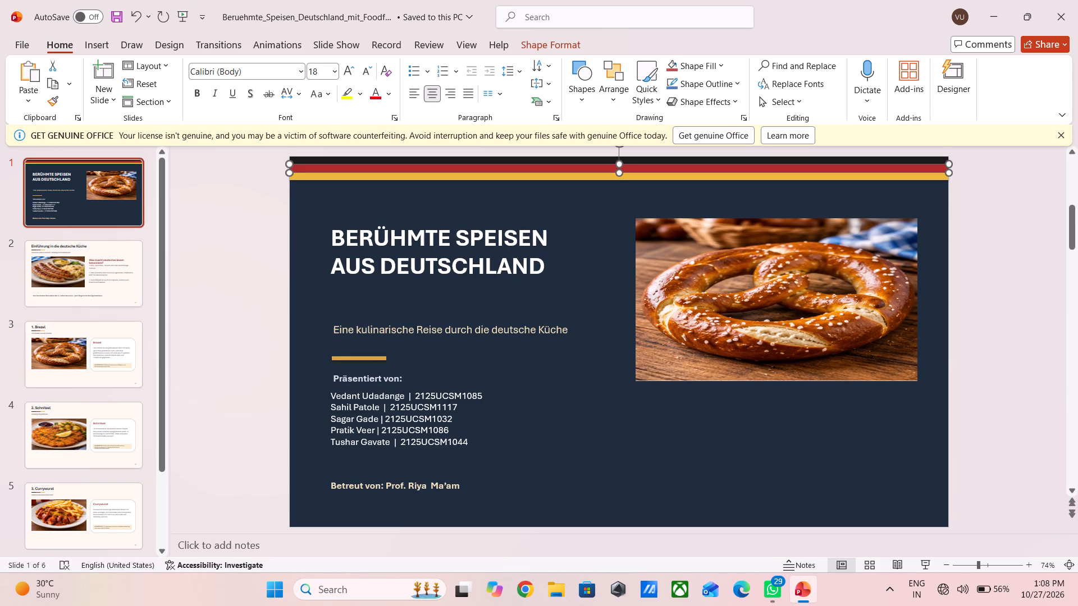
{"action": "left_click", "coordinate": [589, 175]}
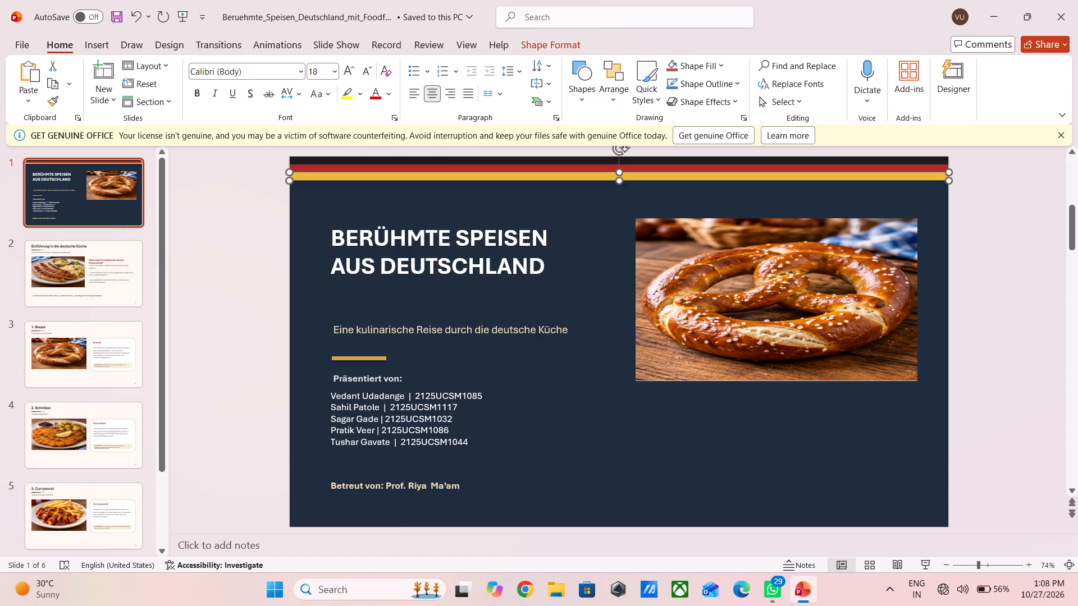
{"action": "left_click", "coordinate": [595, 172]}
{"action": "key", "text": "BackSpace"}
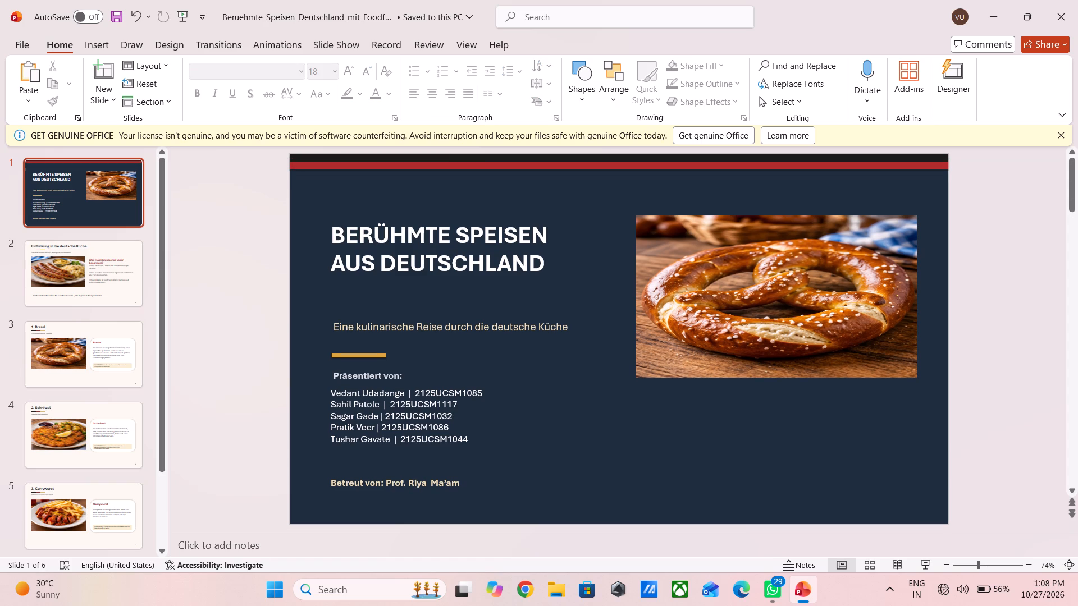
{"action": "left_click", "coordinate": [593, 165]}
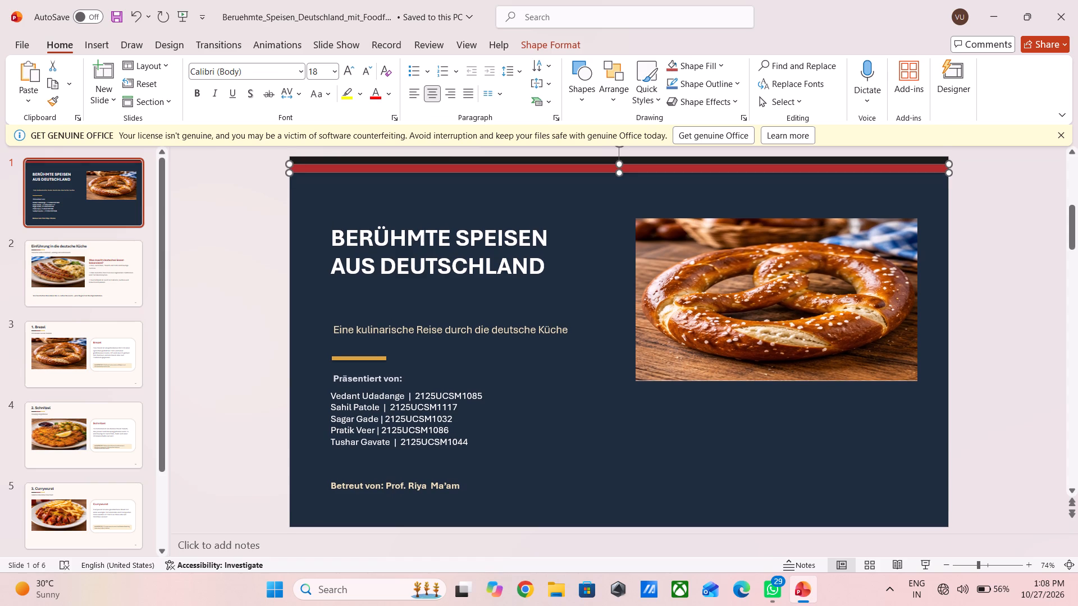
{"action": "key", "text": "BackSpace"}
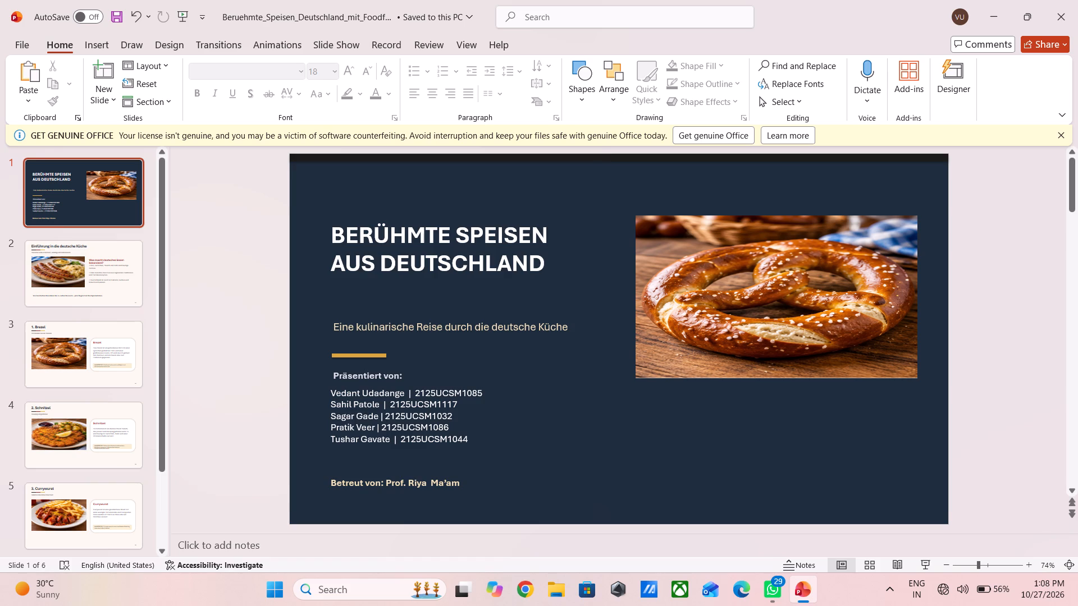
{"action": "left_click", "coordinate": [595, 156]}
{"action": "key", "text": "BackSpace"}
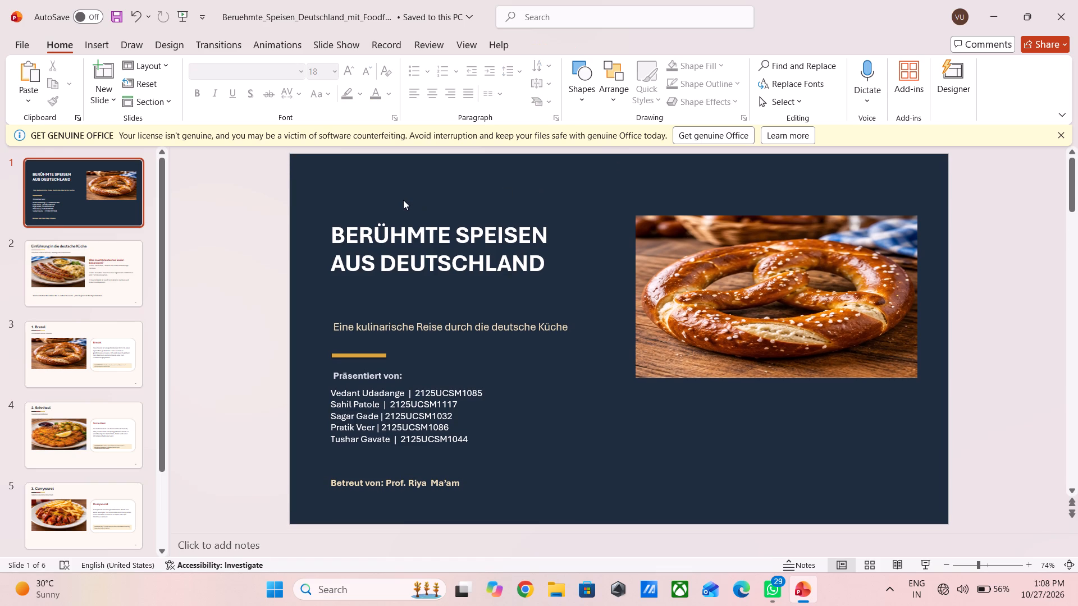
Delete the gold, red and black bar segments under the title of the "Einführung in die deutsche Küche" slide.
{"action": "left_click", "coordinate": [90, 291]}
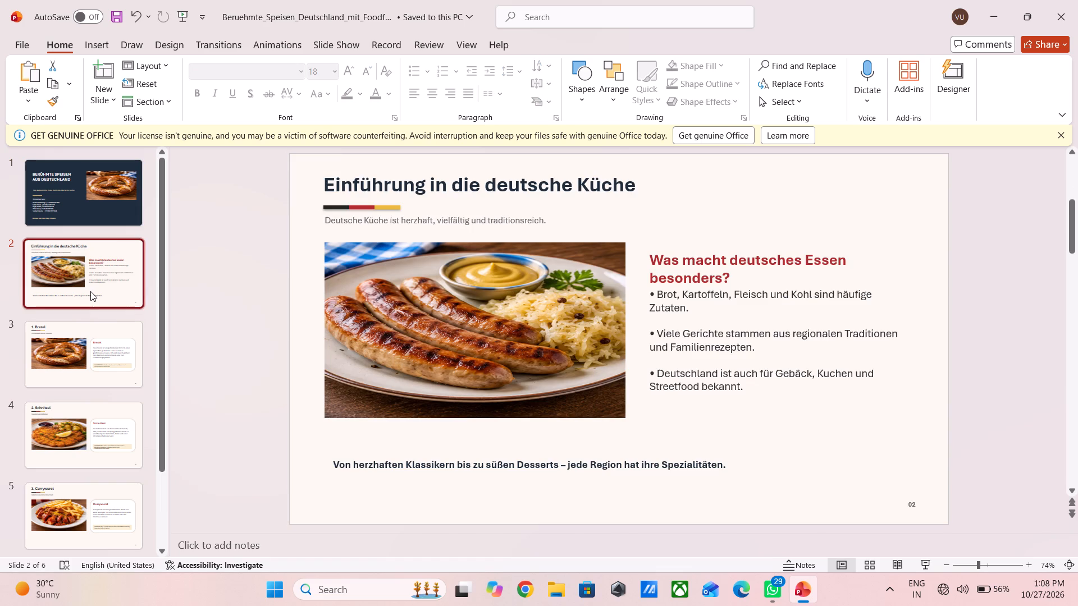
{"action": "left_click", "coordinate": [375, 206]}
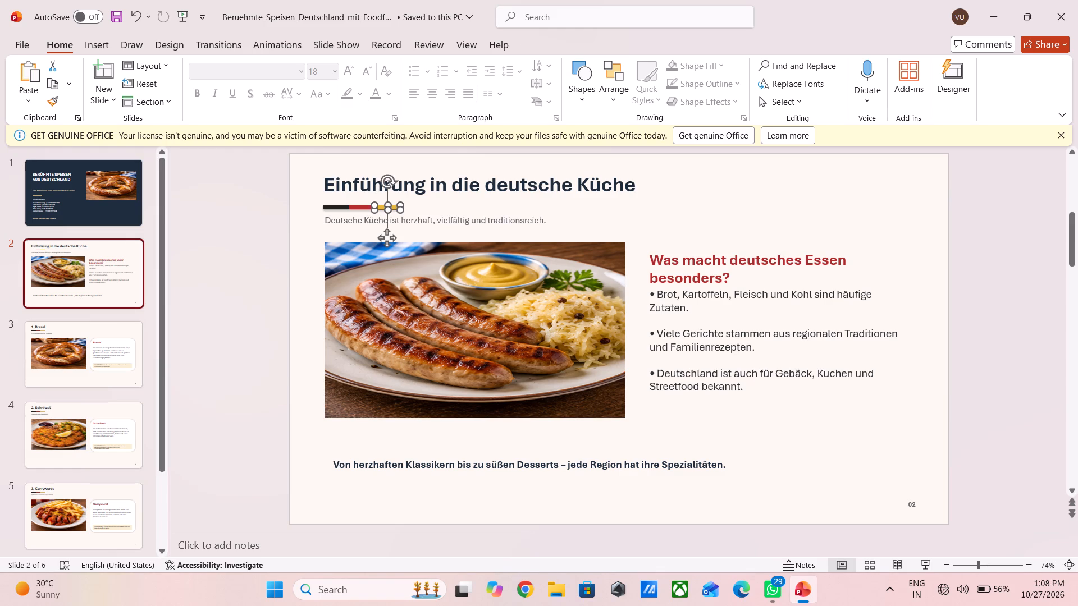
{"action": "key", "text": "BackSpace"}
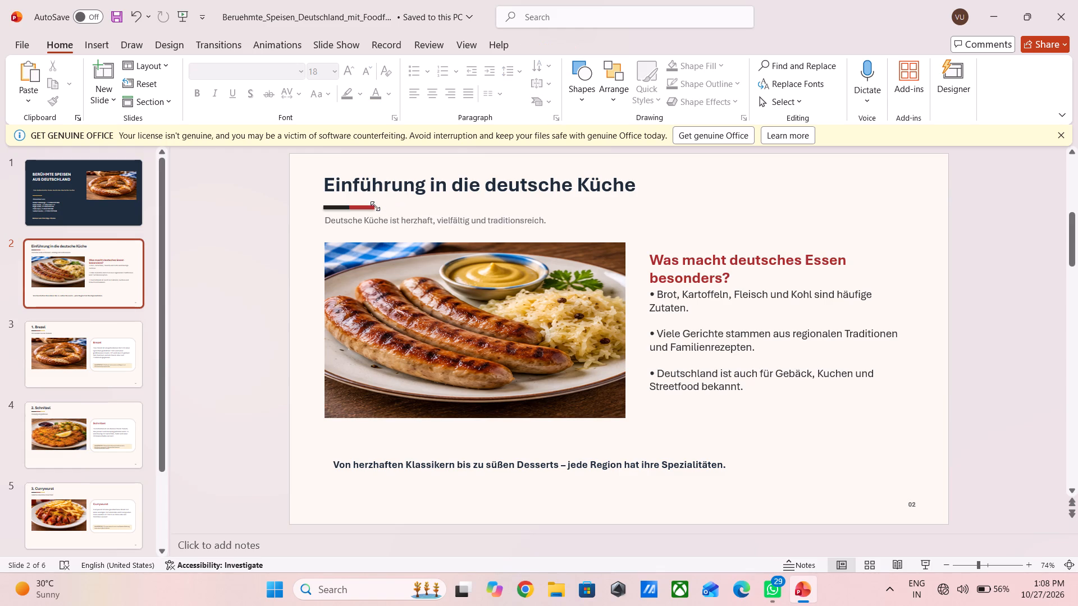
{"action": "left_click", "coordinate": [363, 208]}
{"action": "key", "text": "BackSpace"}
{"action": "left_click", "coordinate": [343, 206]}
{"action": "key", "text": "BackSpace"}
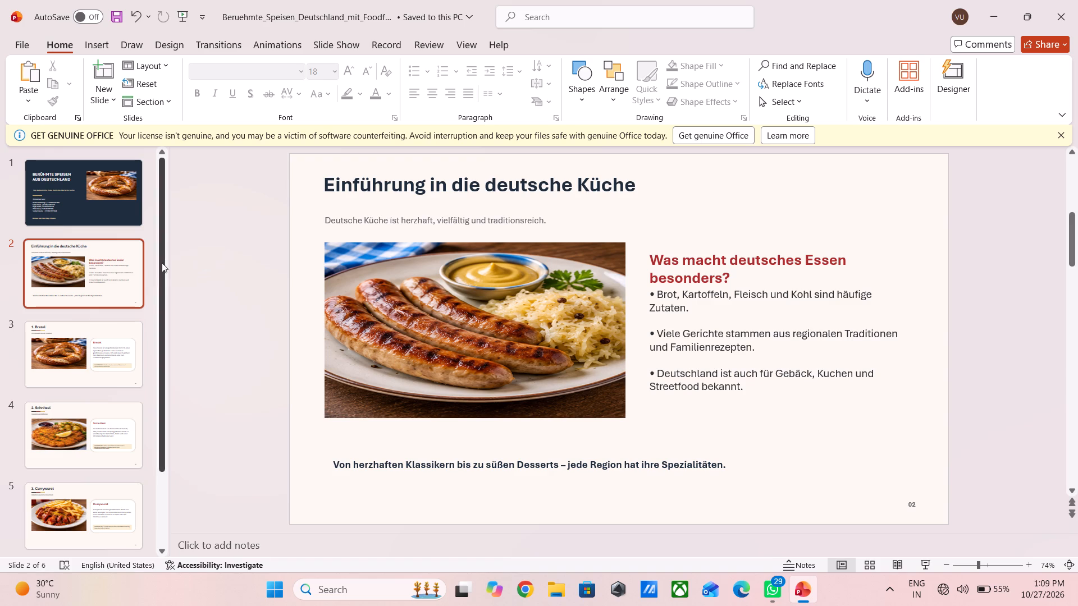
Delete the red, black and gold bar segments under the title of the Brezel slide.
{"action": "left_click", "coordinate": [91, 368]}
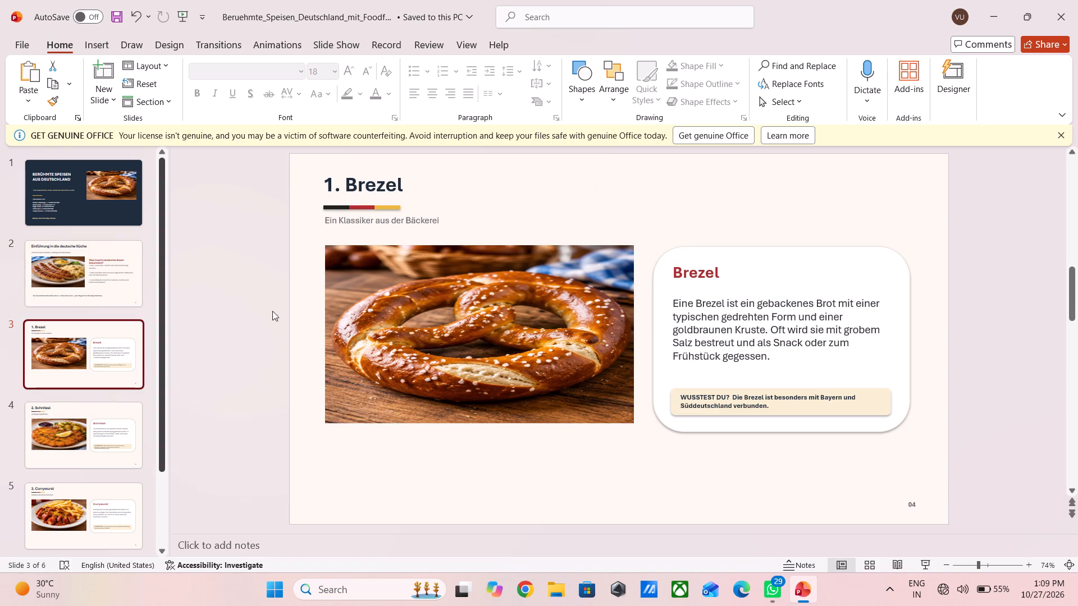
{"action": "left_click", "coordinate": [350, 206]}
{"action": "key", "text": "BackSpace"}
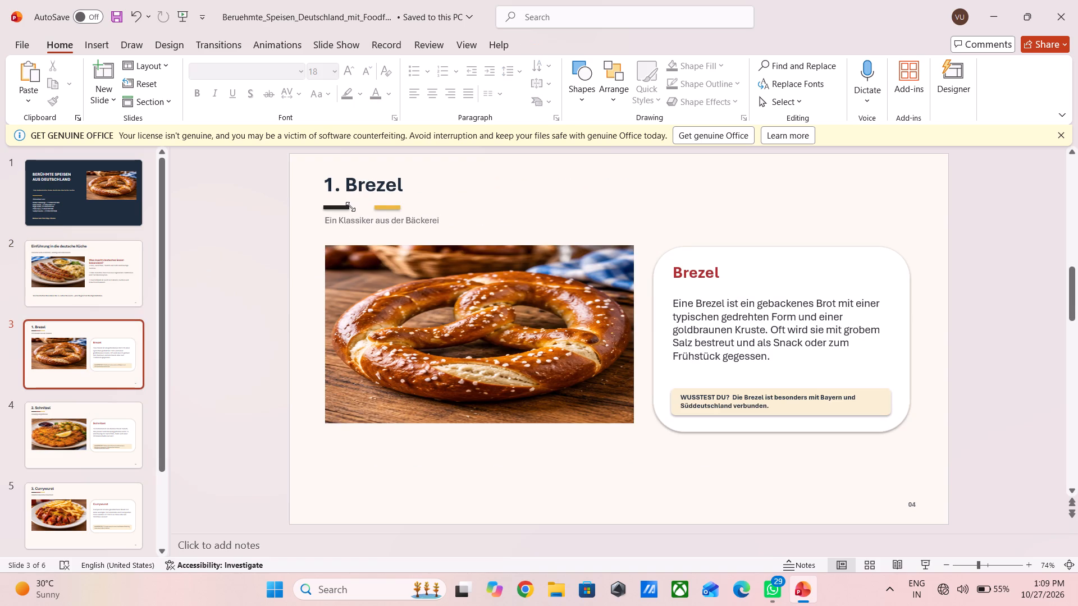
{"action": "left_click", "coordinate": [340, 203]}
{"action": "key", "text": "BackSpace"}
{"action": "left_click", "coordinate": [389, 203]}
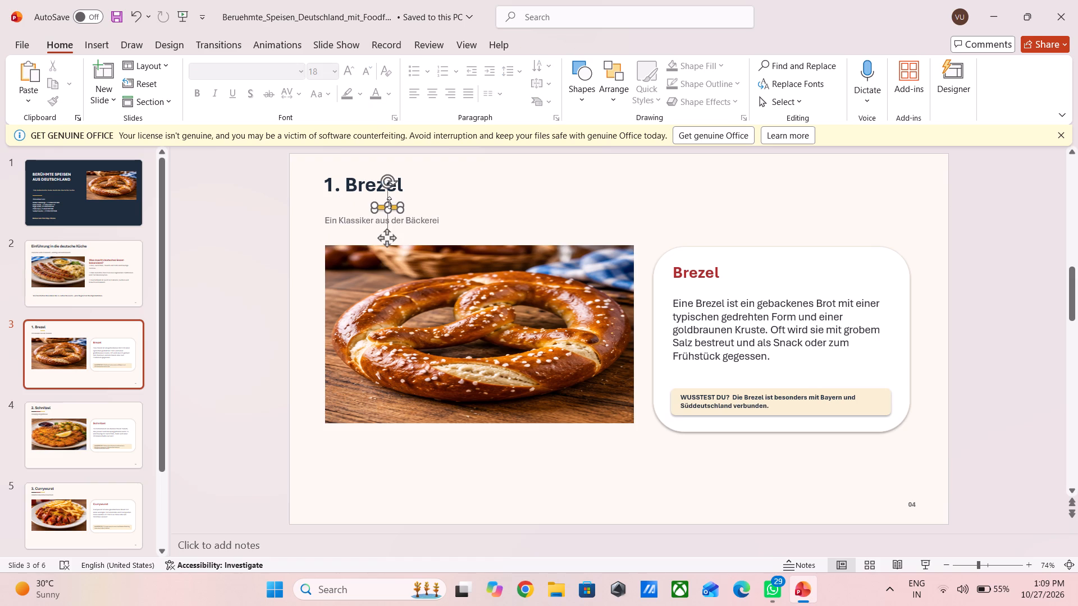
{"action": "key", "text": "BackSpace"}
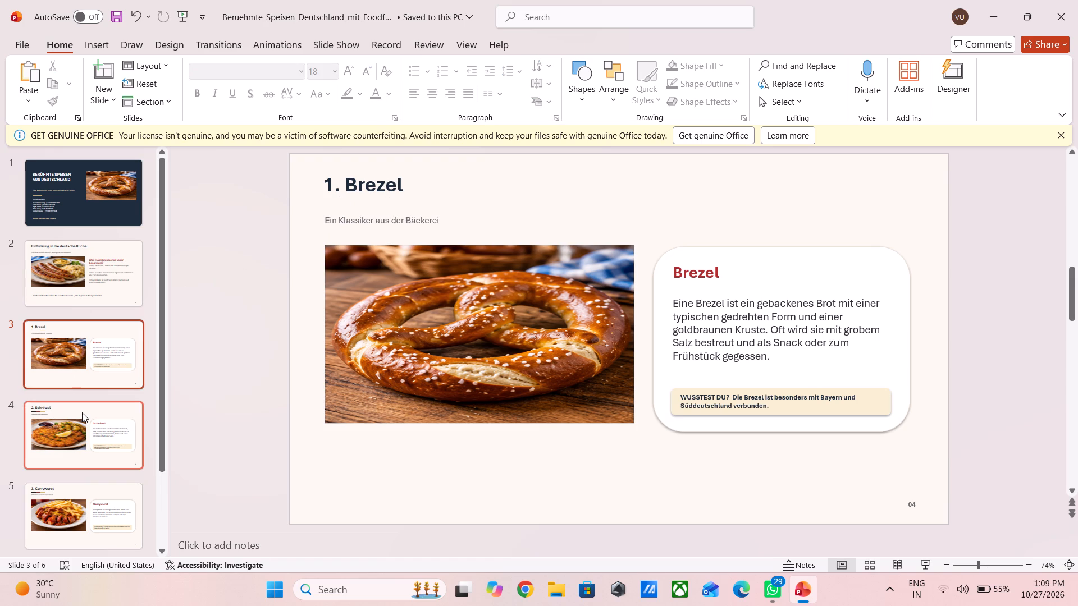
Delete the black, red and gold bar segments under the title of the Schnitzel slide.
{"action": "left_click", "coordinate": [85, 416]}
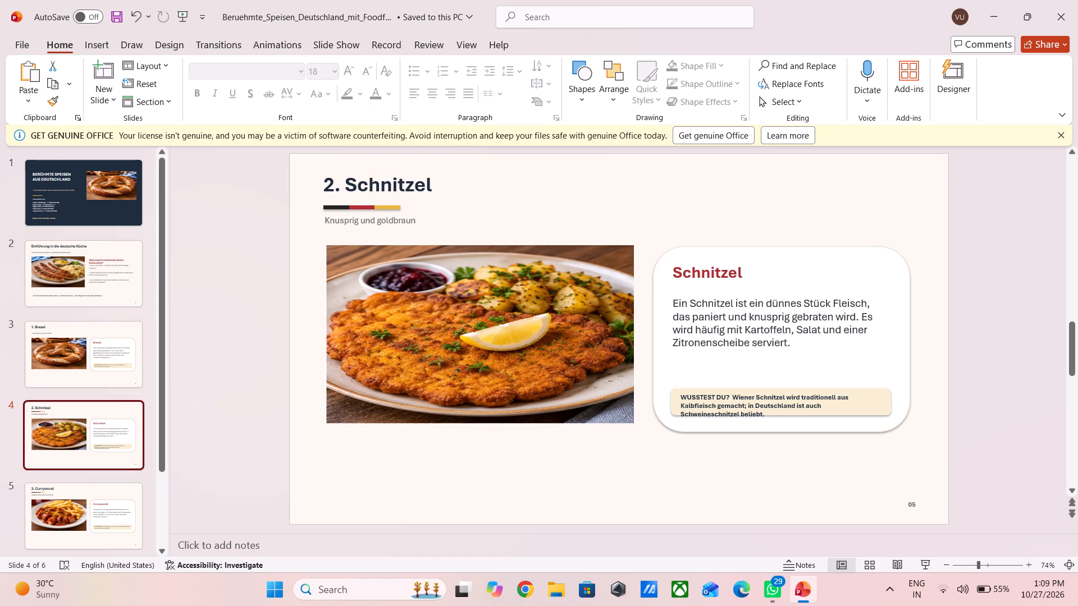
{"action": "left_click", "coordinate": [326, 204]}
{"action": "key", "text": "BackSpace"}
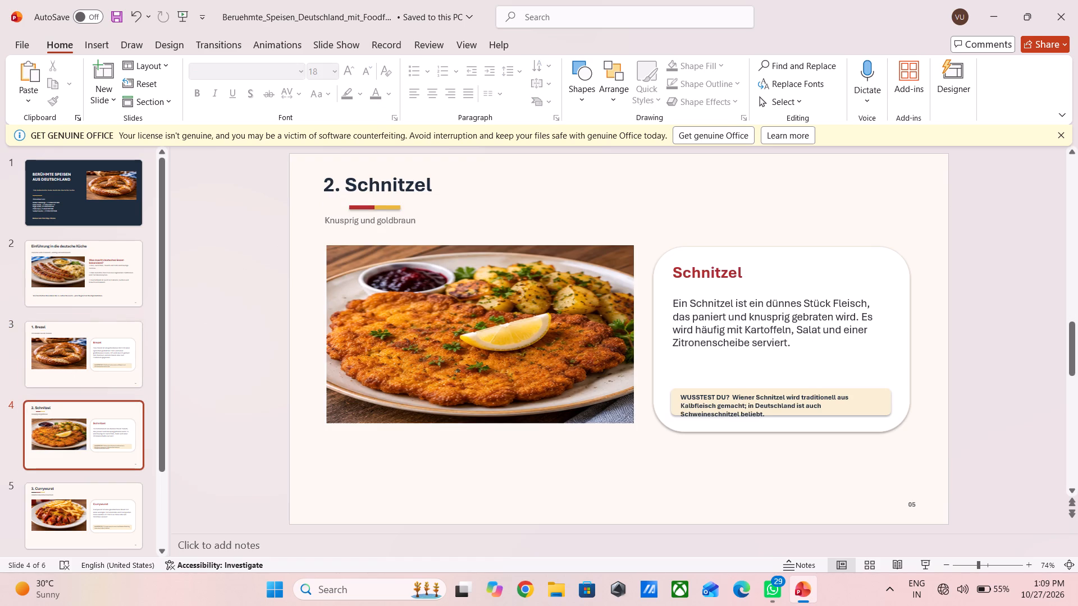
{"action": "left_click", "coordinate": [367, 203]}
{"action": "key", "text": "BackSpace"}
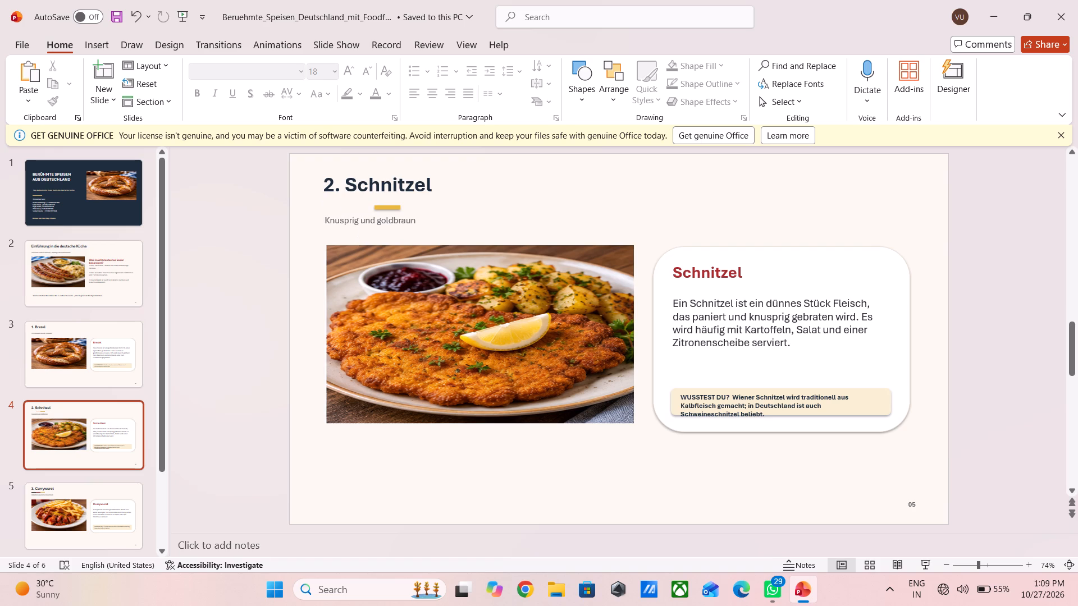
{"action": "left_click", "coordinate": [379, 208]}
{"action": "key", "text": "BackSpace"}
Delete the black, red and gold bar segments under the title of the Currywurst slide.
{"action": "left_click", "coordinate": [77, 498]}
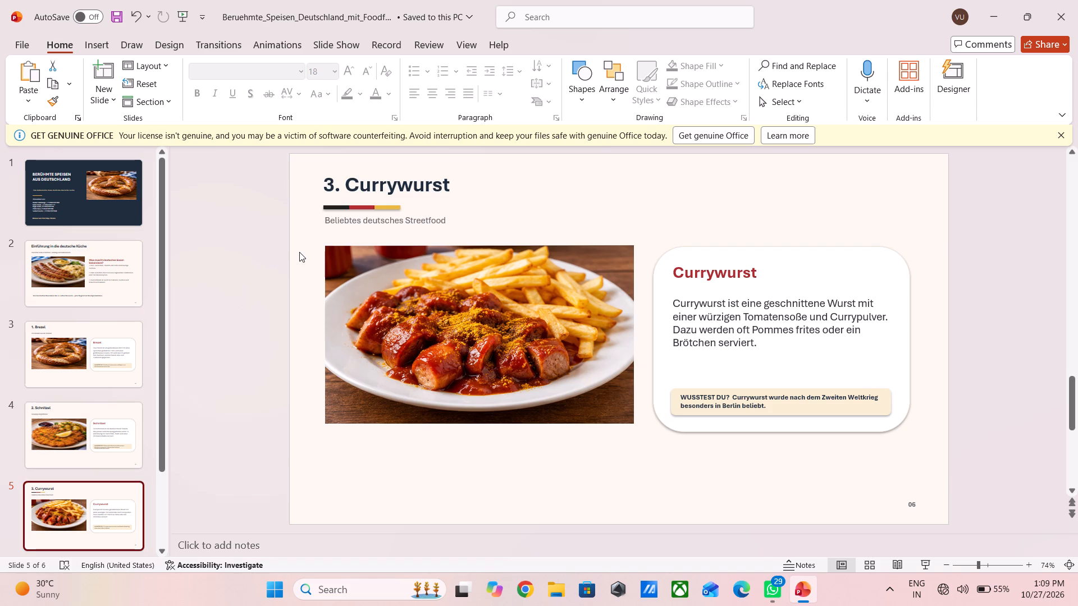
{"action": "left_click", "coordinate": [334, 207]}
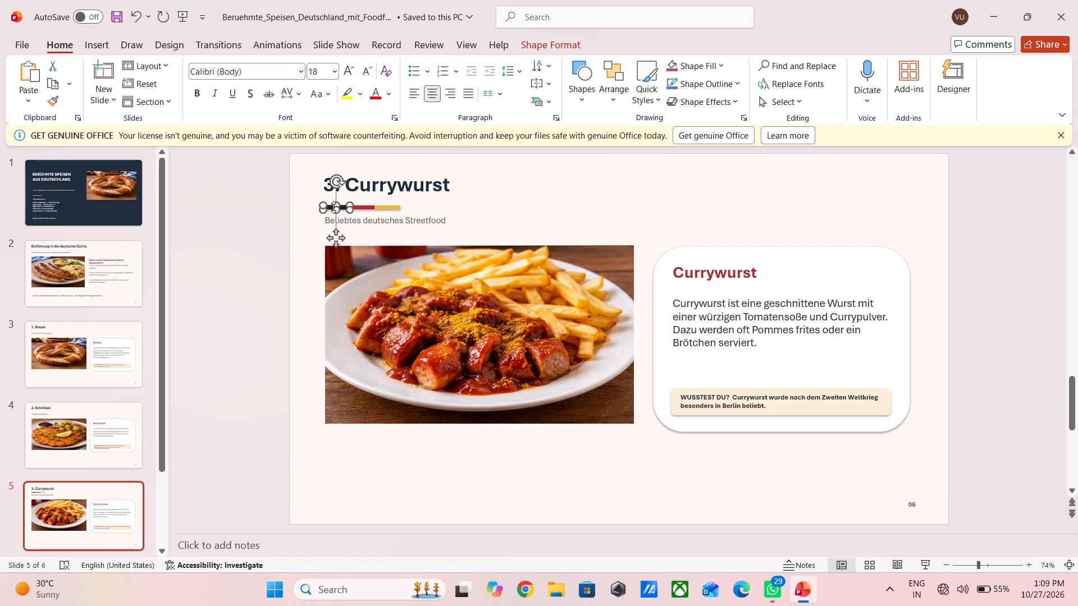
{"action": "key", "text": "BackSpace"}
{"action": "left_click", "coordinate": [369, 205]}
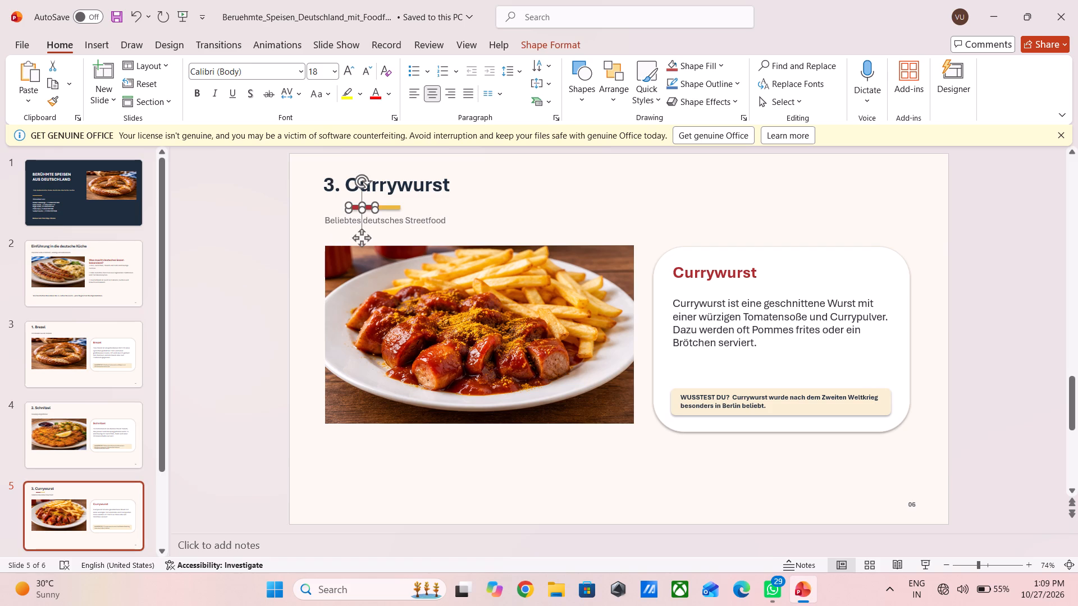
{"action": "key", "text": "BackSpace"}
{"action": "left_click", "coordinate": [377, 208]}
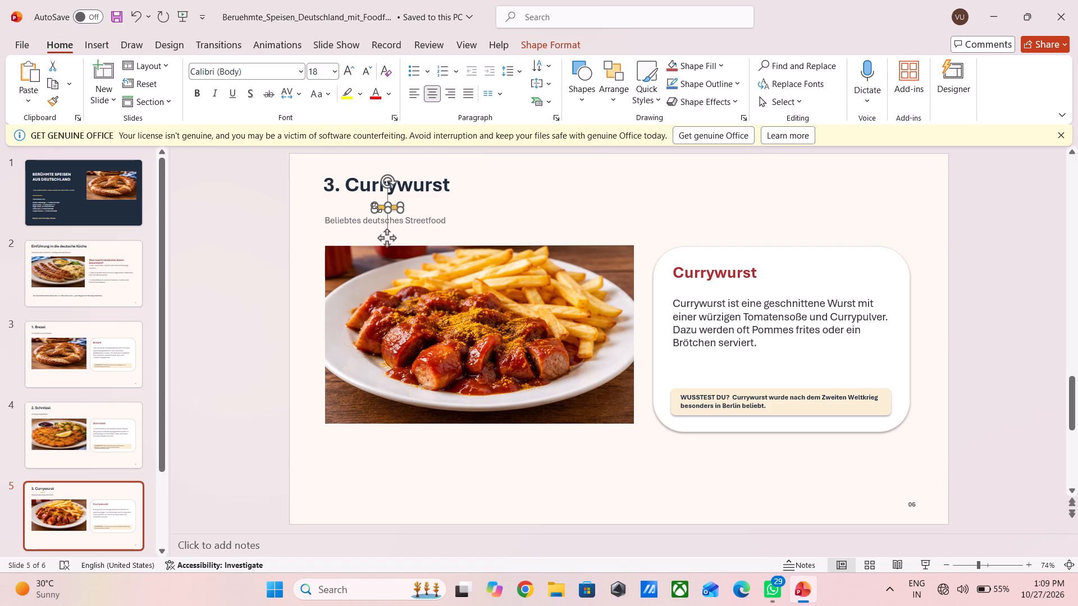
{"action": "key", "text": "BackSpace"}
Delete the black, red and gold bar segments under the title of the Schwarzwälder Kirschtorte slide.
{"action": "scroll", "coordinate": [46, 498], "scroll_direction": "down", "scroll_amount": 1}
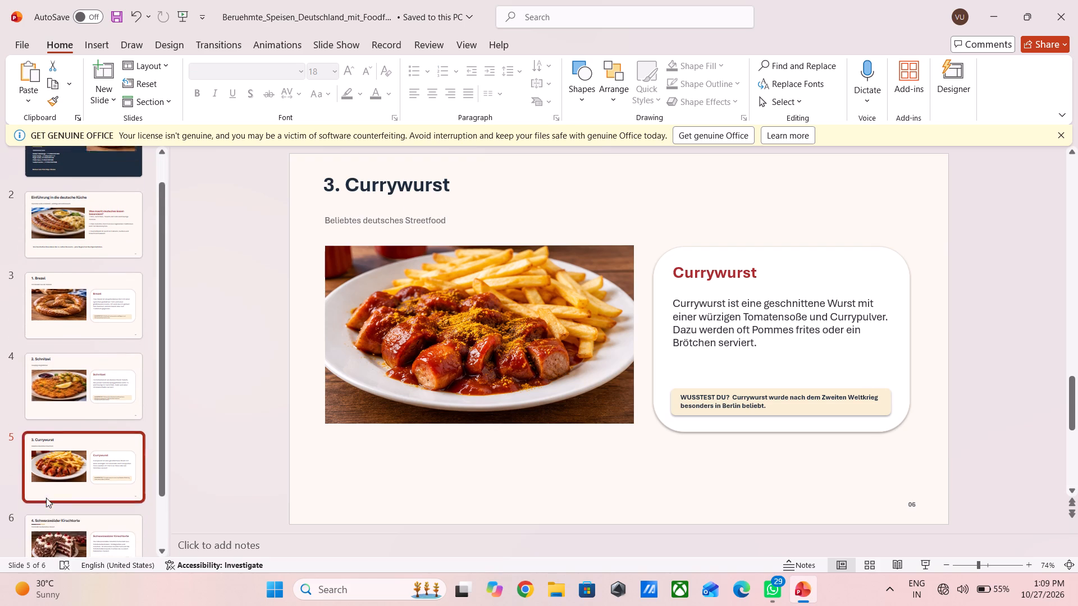
{"action": "scroll", "coordinate": [46, 498], "scroll_direction": "down", "scroll_amount": 2}
{"action": "left_click", "coordinate": [46, 498]}
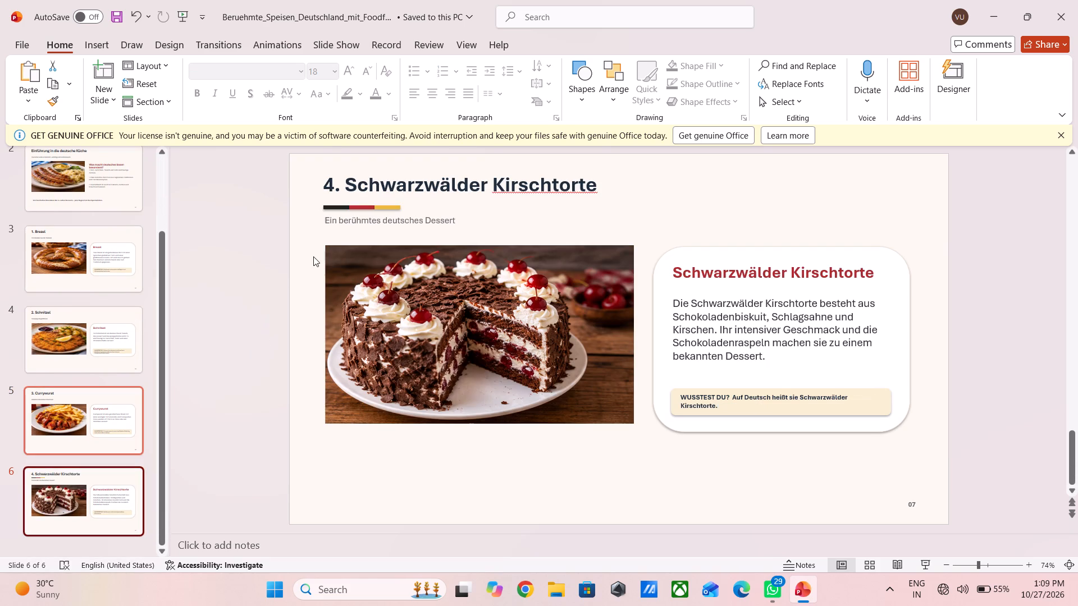
{"action": "left_click", "coordinate": [336, 202]}
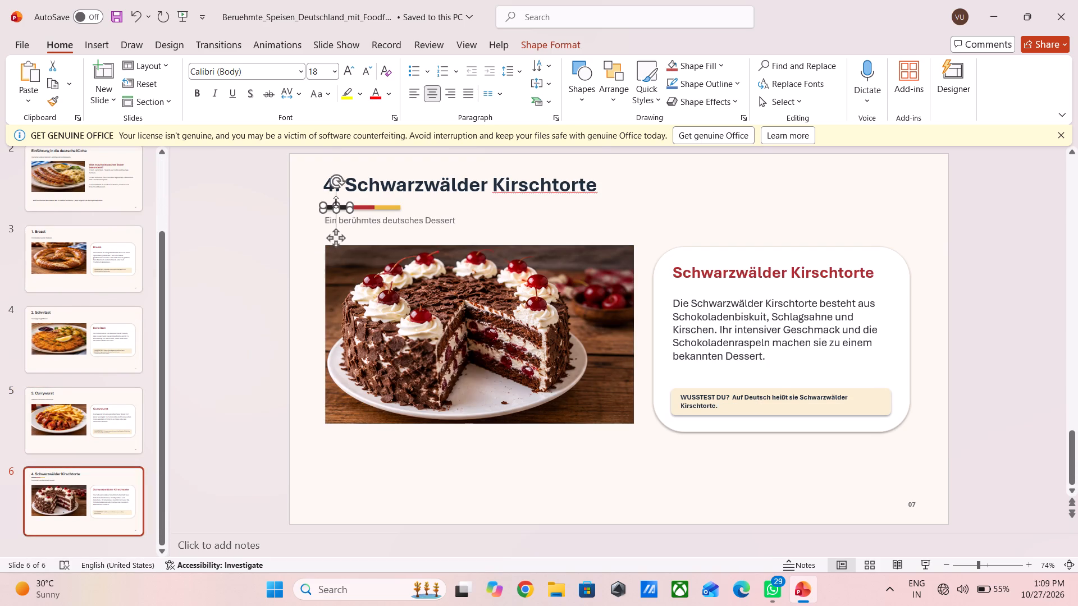
{"action": "key", "text": "BackSpace"}
{"action": "left_click", "coordinate": [356, 205]}
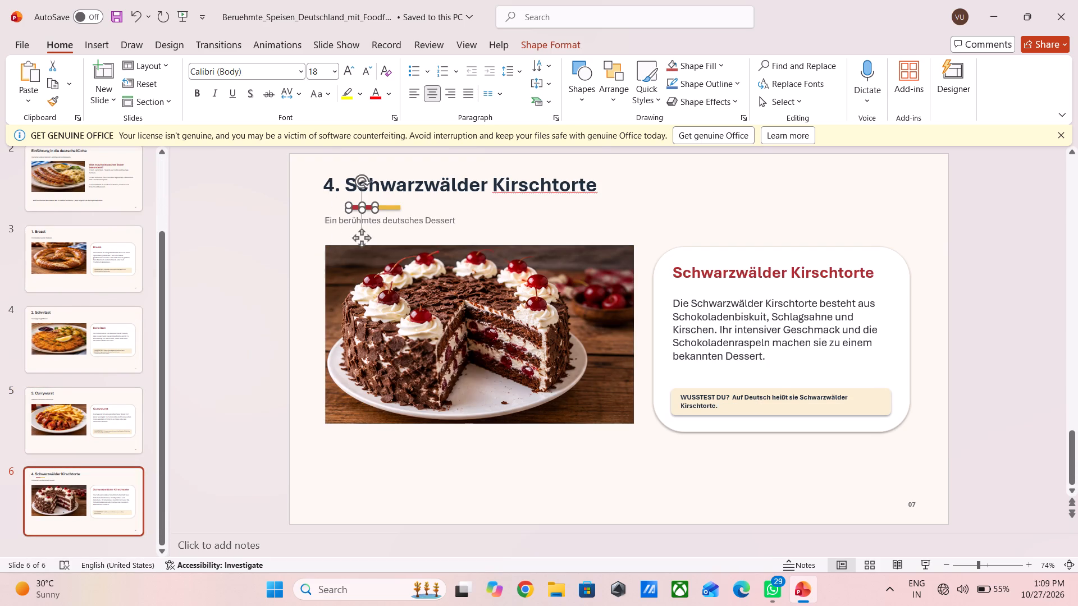
{"action": "key", "text": "BackSpace"}
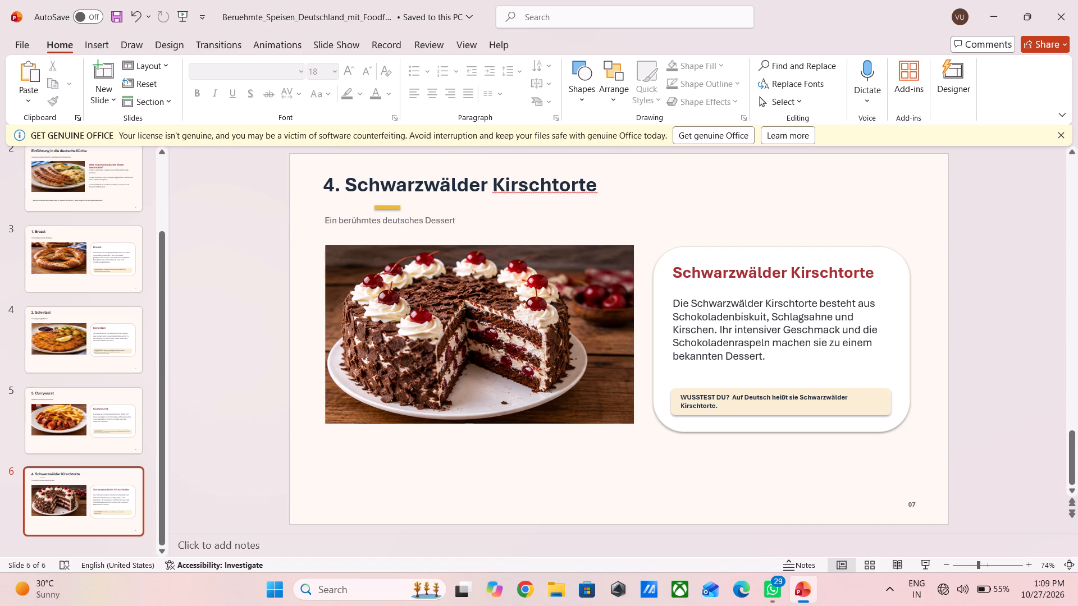
{"action": "left_click", "coordinate": [378, 205]}
{"action": "key", "text": "BackSpace"}
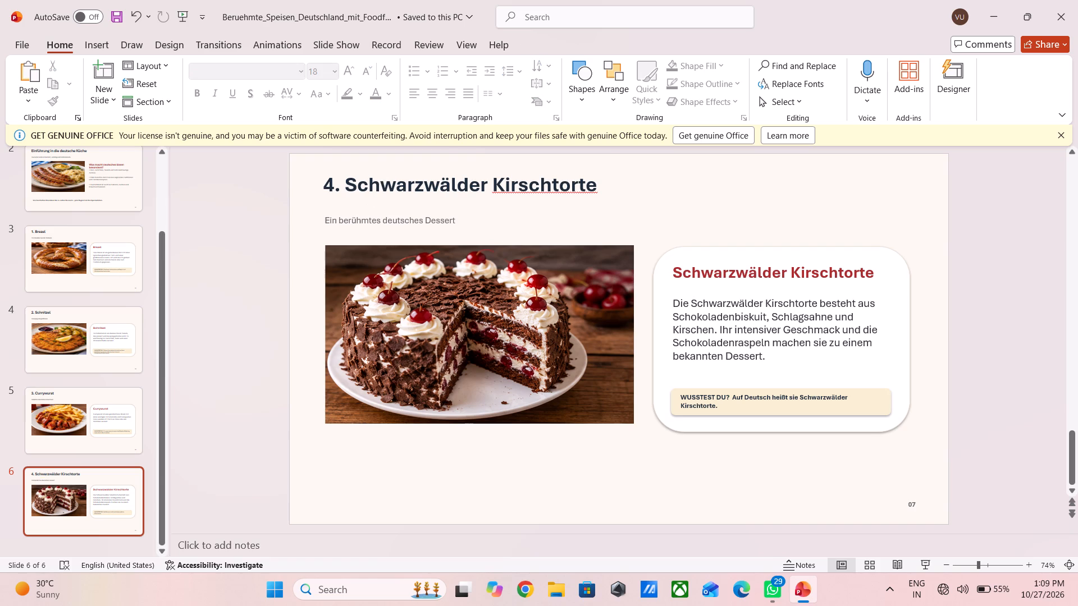
Ignore all spelling flags for "Kirschtorte" in the title of the Schwarzwälder Kirschtorte slide.
{"action": "left_click", "coordinate": [417, 303]}
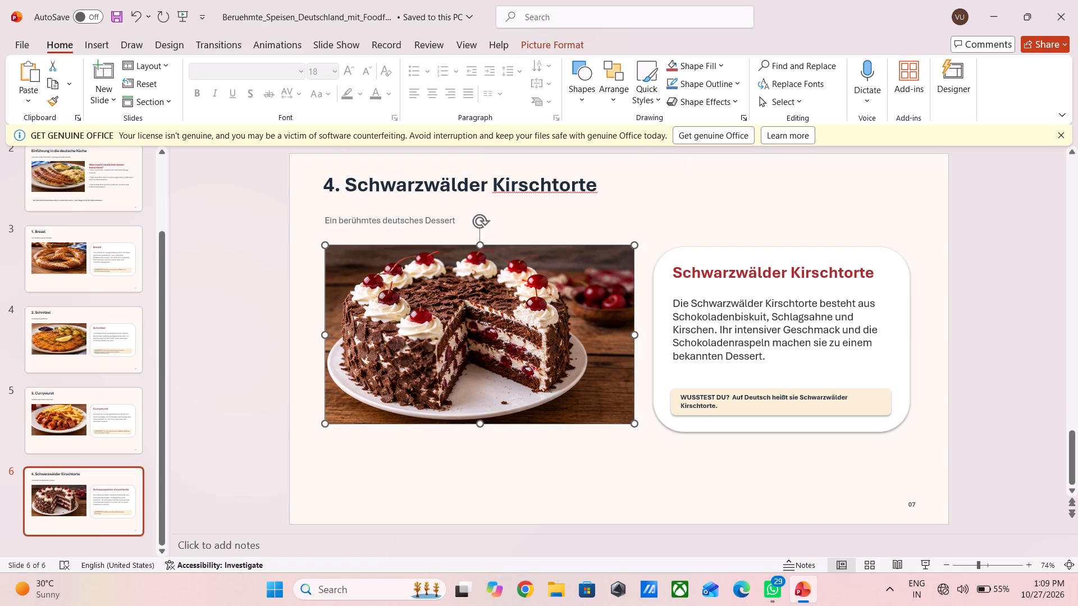
{"action": "left_click", "coordinate": [557, 189]}
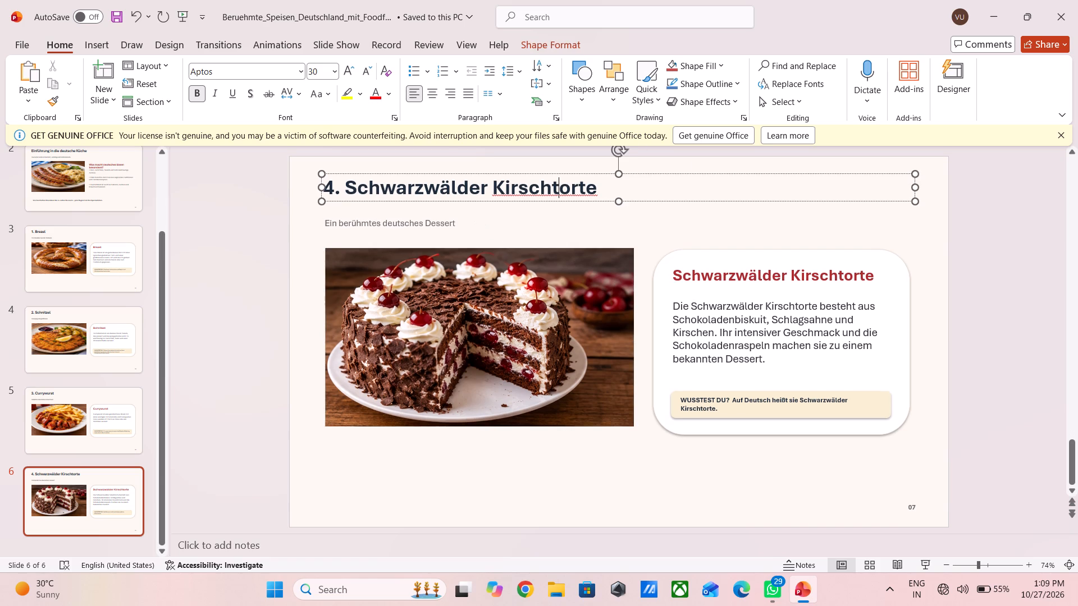
{"action": "right_click", "coordinate": [557, 189]}
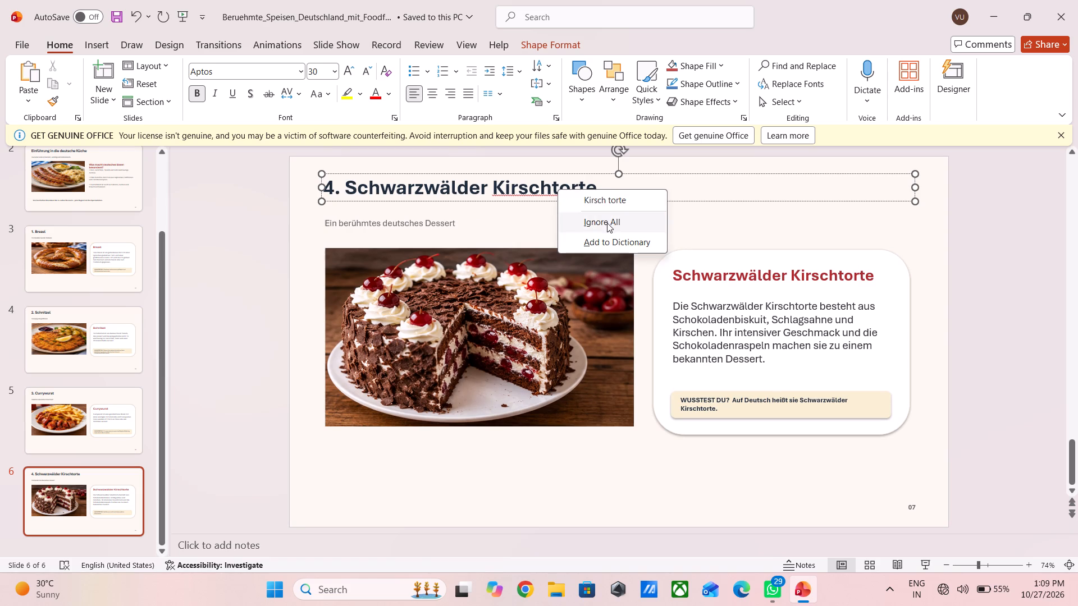
{"action": "left_click", "coordinate": [607, 223]}
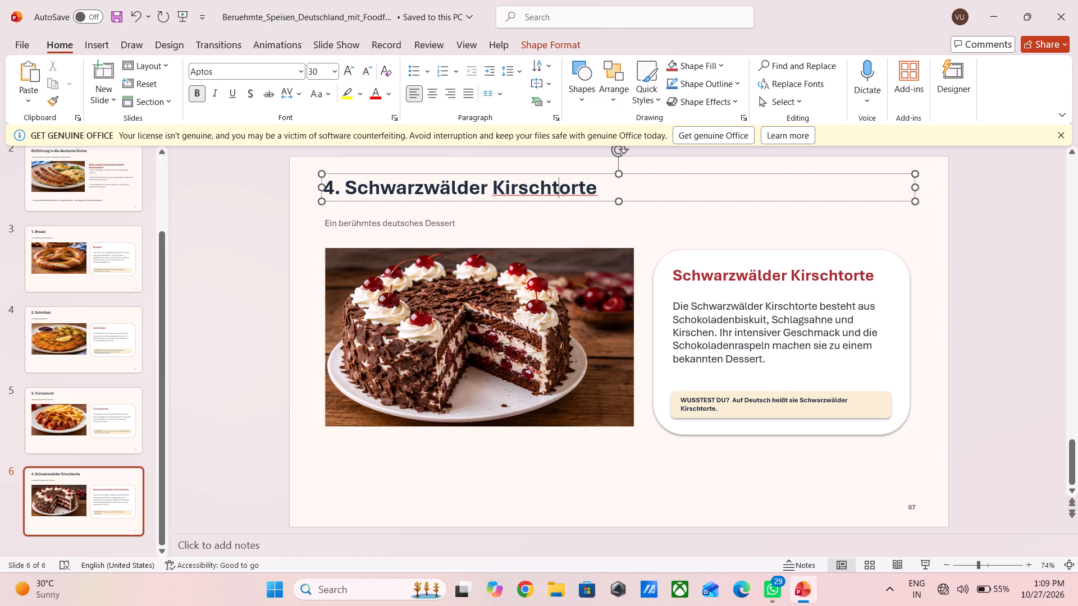
{"action": "left_click", "coordinate": [551, 194]}
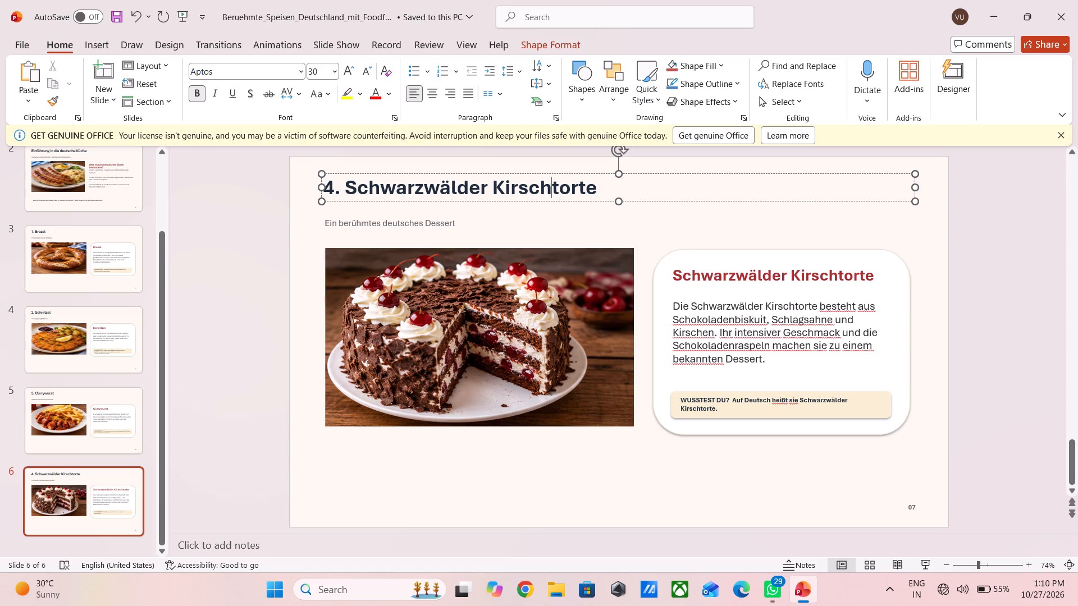
Ignore all spelling flags for "besteht", "Schlagsahne", "aus" and "Schokoladenbiskuit" in the cake description.
{"action": "left_click", "coordinate": [834, 308]}
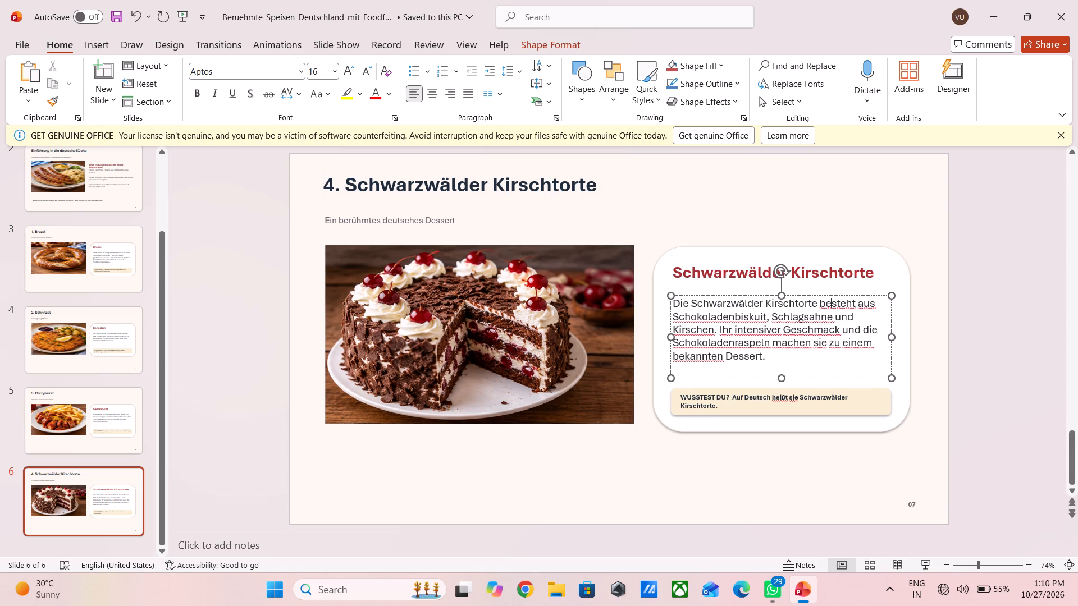
{"action": "right_click", "coordinate": [834, 308]}
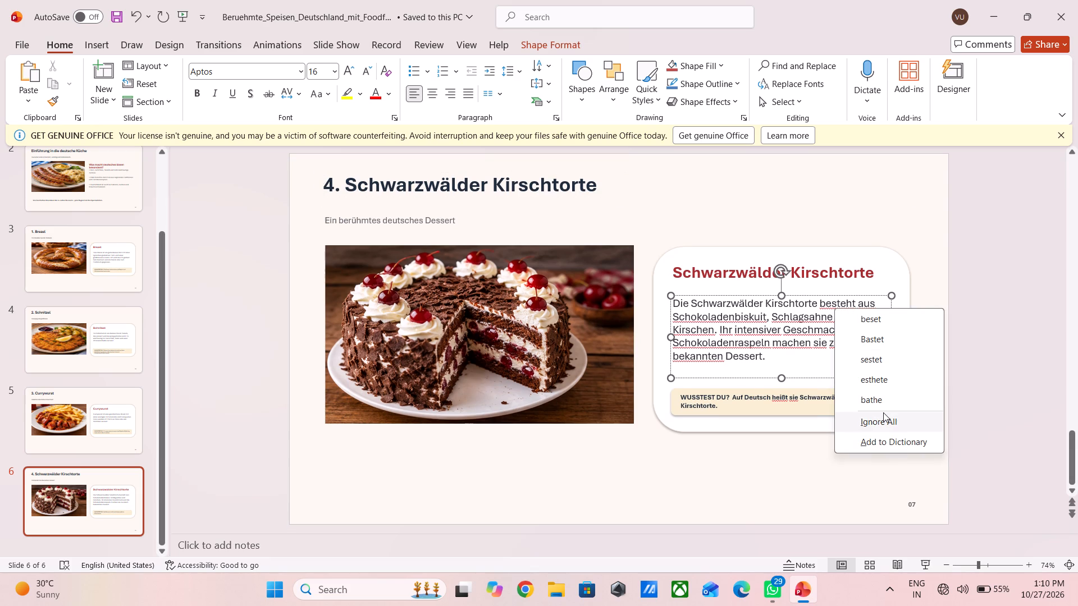
{"action": "left_click", "coordinate": [883, 412]}
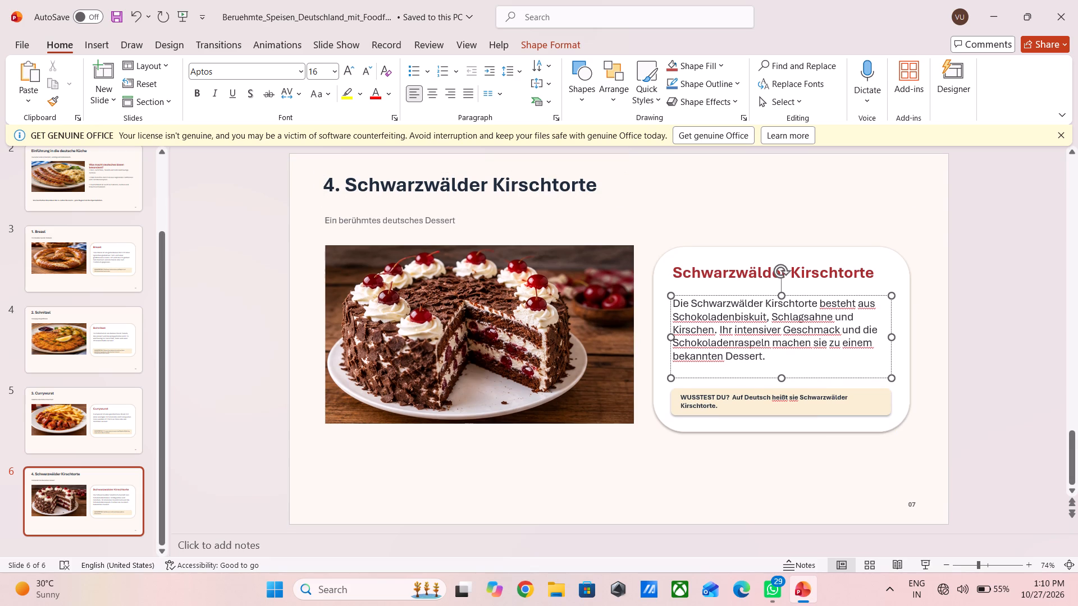
{"action": "left_click", "coordinate": [806, 321]}
{"action": "right_click", "coordinate": [806, 321]}
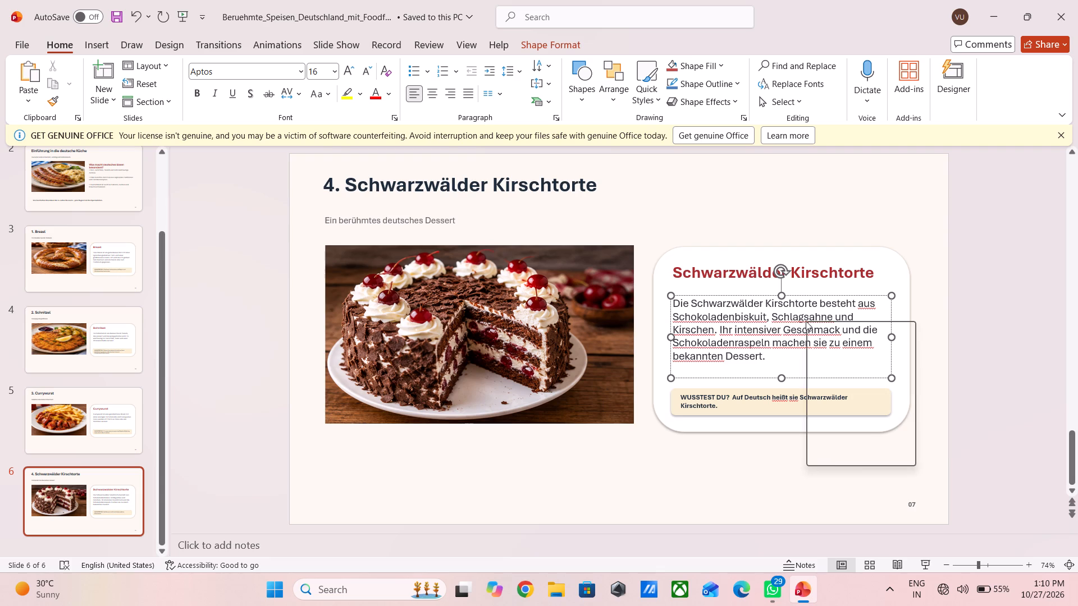
{"action": "left_click", "coordinate": [851, 439]}
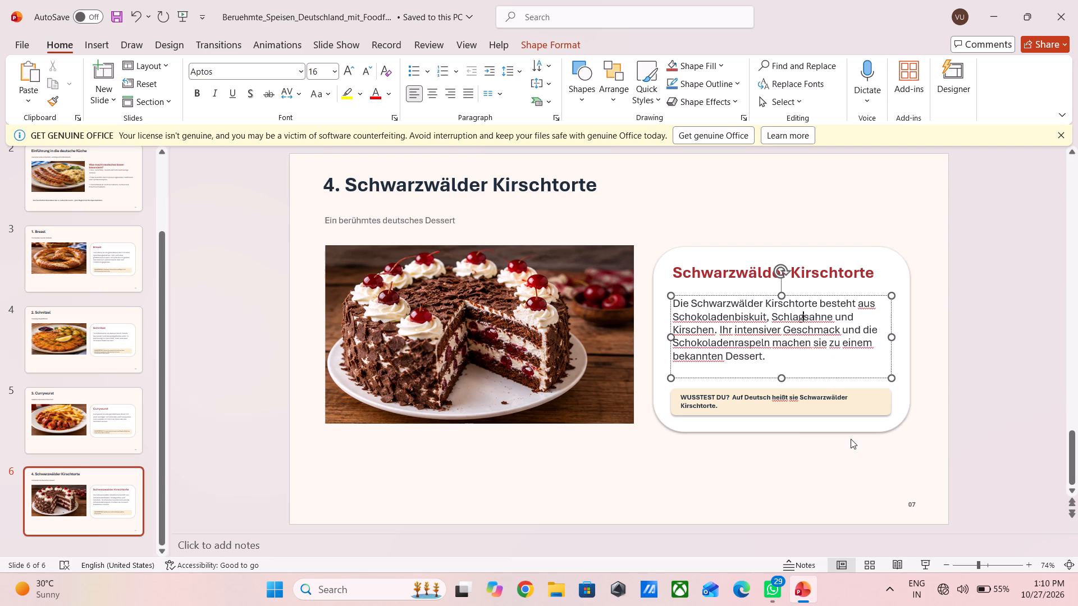
{"action": "left_click", "coordinate": [865, 305]}
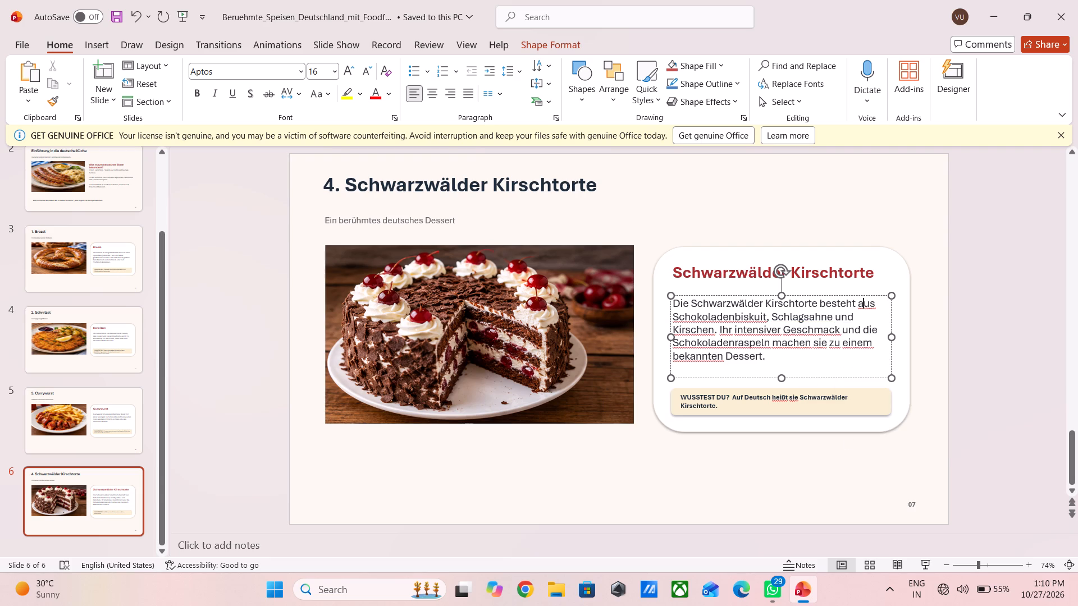
{"action": "right_click", "coordinate": [865, 305]}
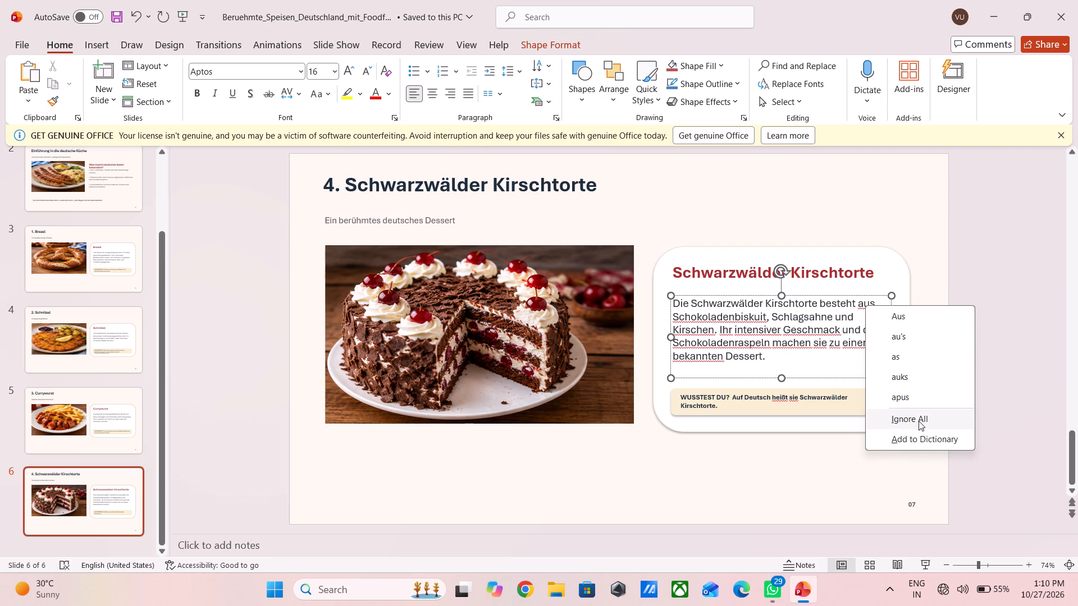
{"action": "left_click", "coordinate": [919, 420]}
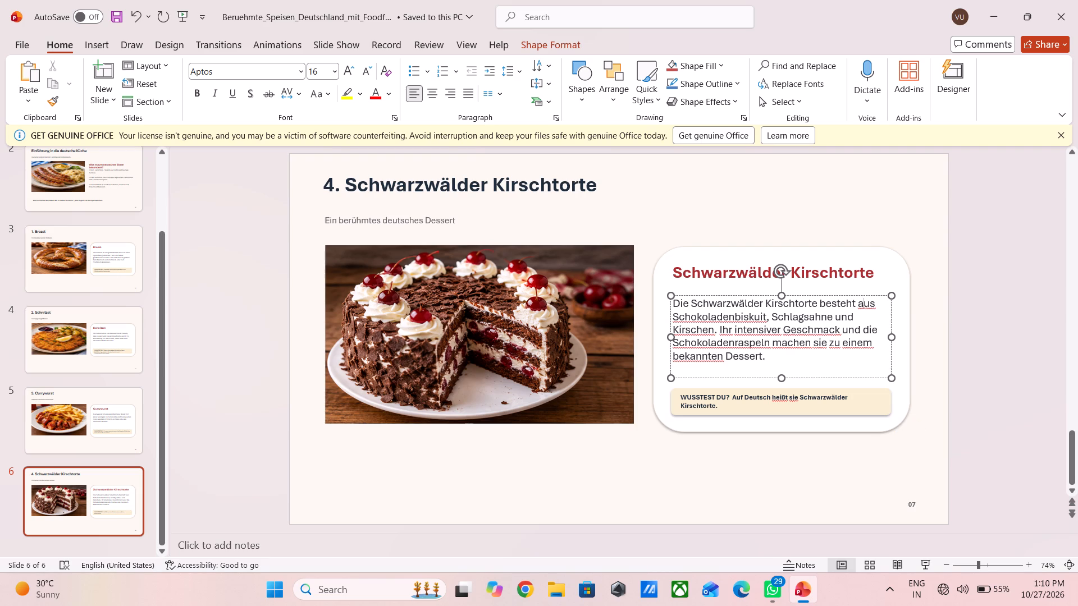
{"action": "right_click", "coordinate": [729, 319]}
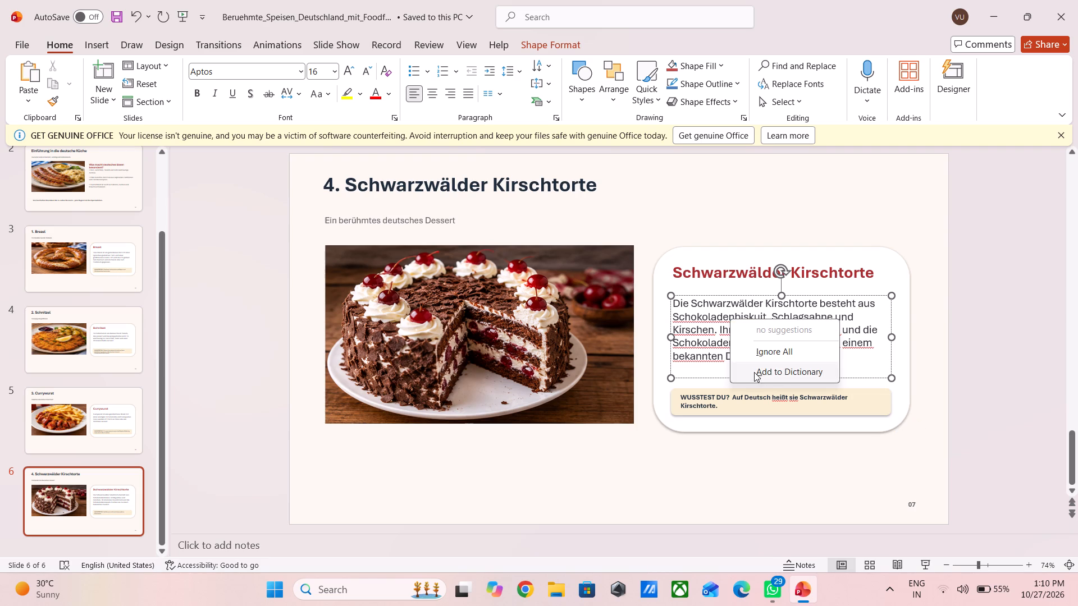
{"action": "left_click", "coordinate": [756, 347]}
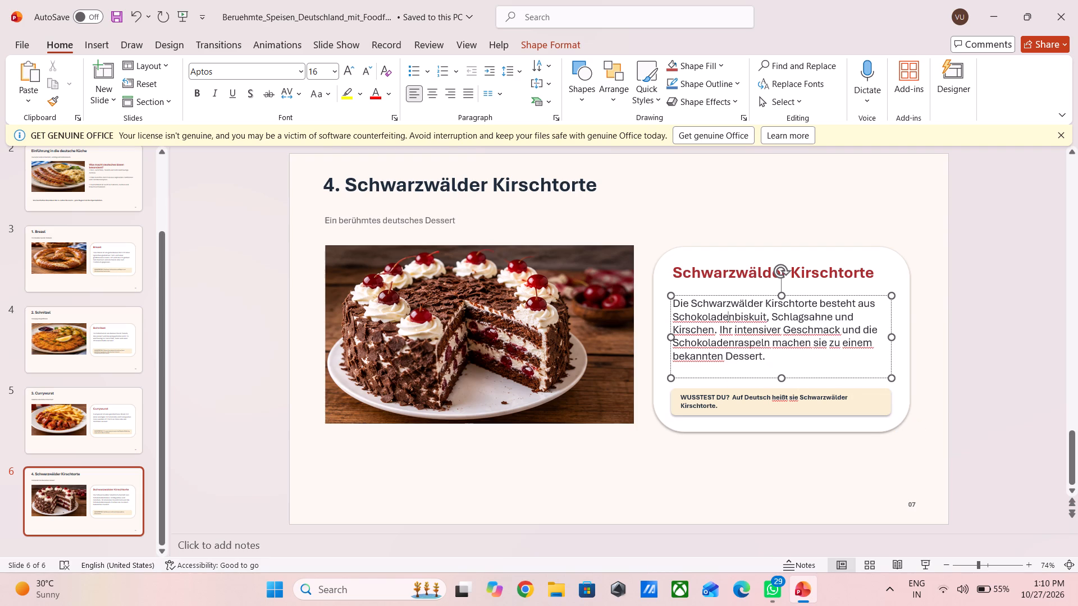
Ignore all spelling flags for "intensiver", "machen", "Kirschen", "bekannten" and "Geschmack" in the cake description.
{"action": "right_click", "coordinate": [741, 331]}
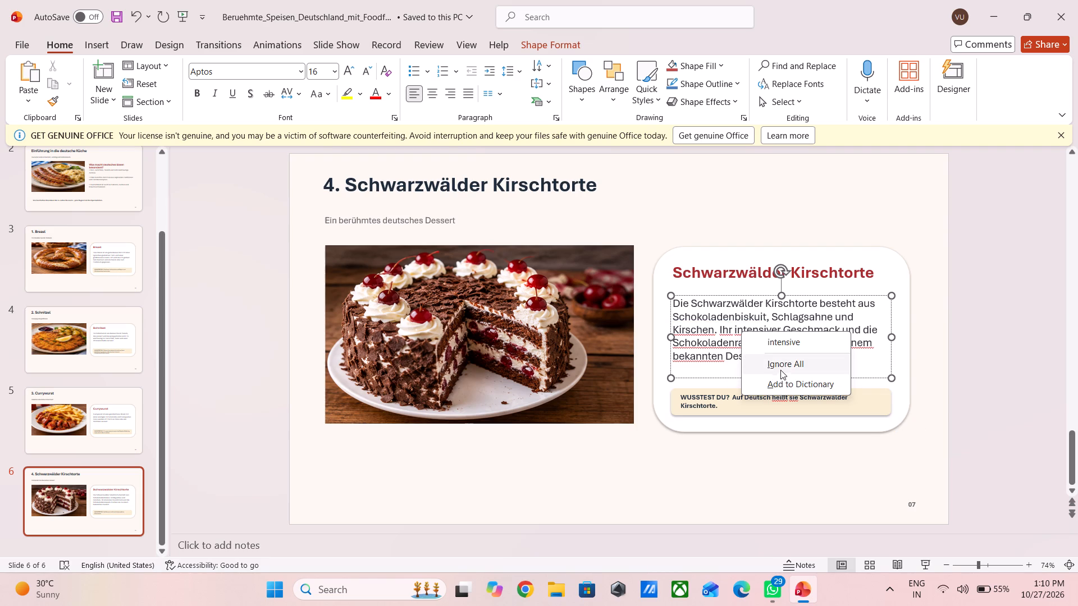
{"action": "left_click", "coordinate": [779, 363]}
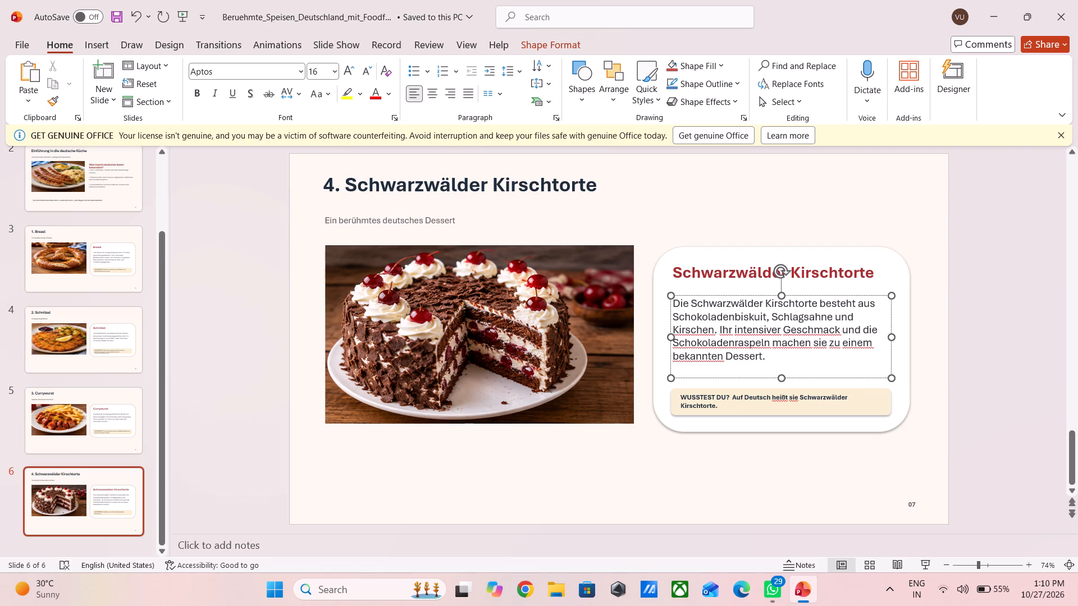
{"action": "right_click", "coordinate": [776, 342]}
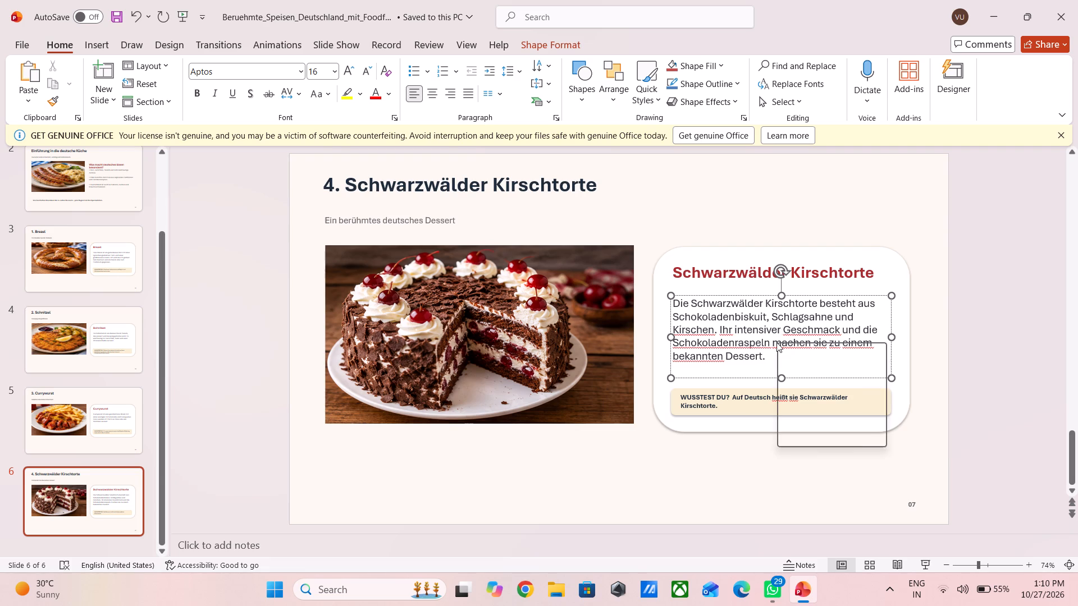
{"action": "left_click", "coordinate": [827, 421]}
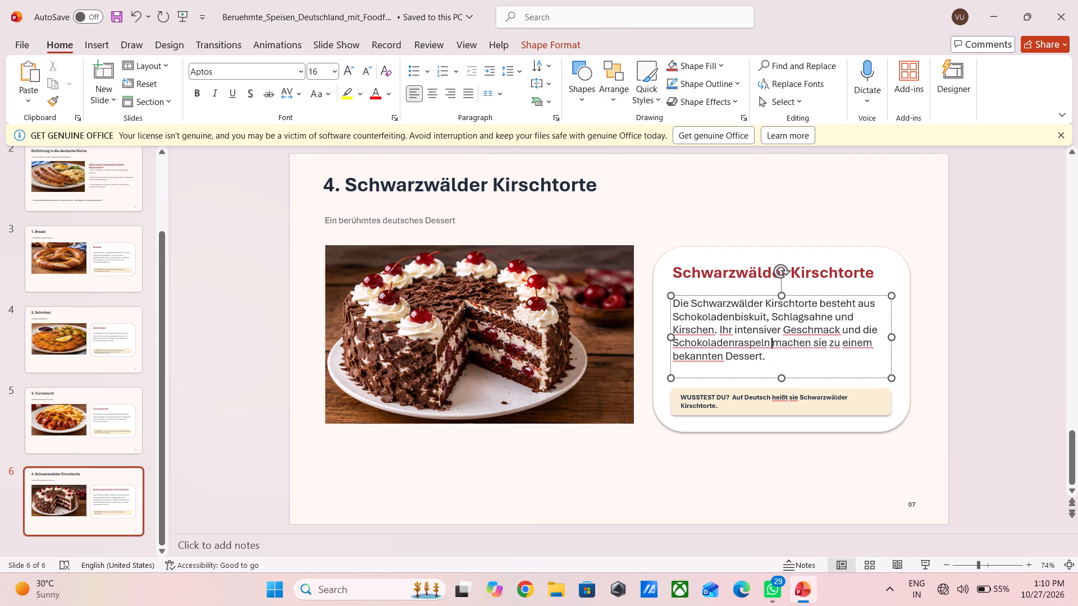
{"action": "right_click", "coordinate": [697, 333]}
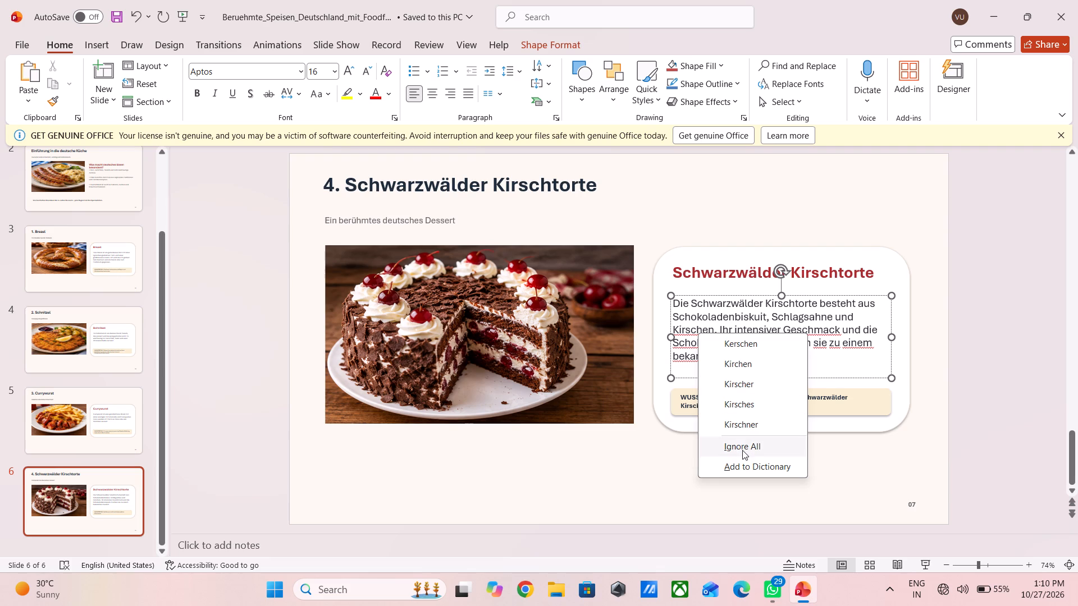
{"action": "left_click", "coordinate": [742, 450]}
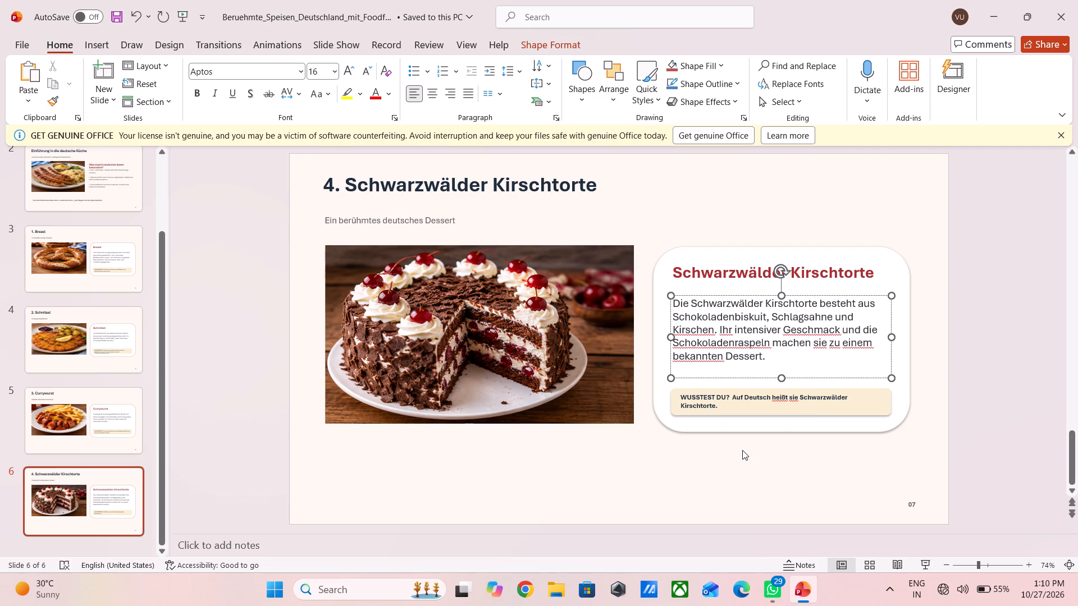
{"action": "right_click", "coordinate": [701, 360]}
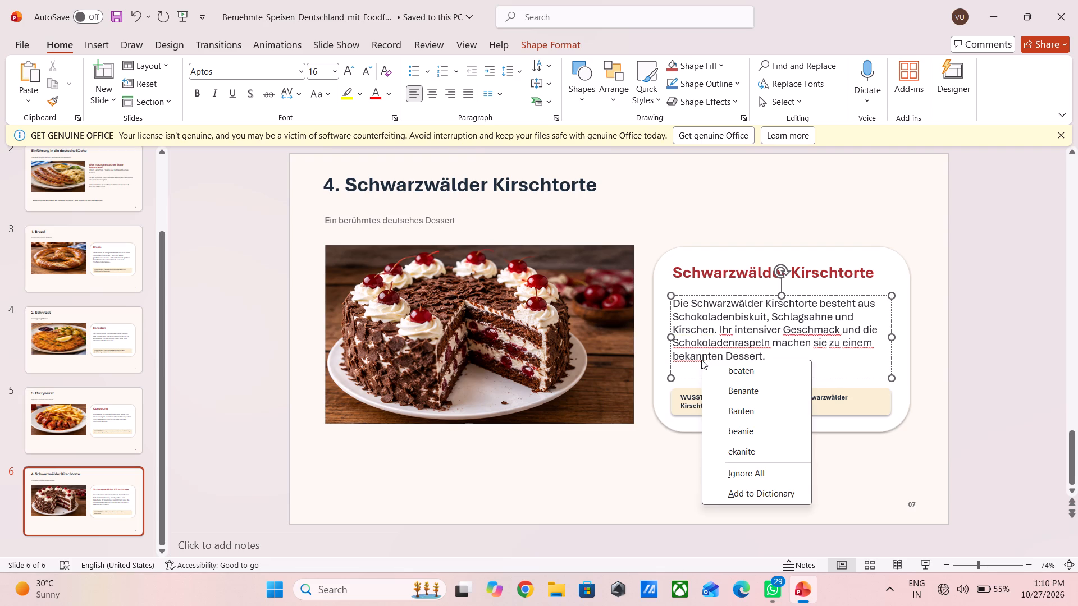
{"action": "left_click", "coordinate": [756, 471]}
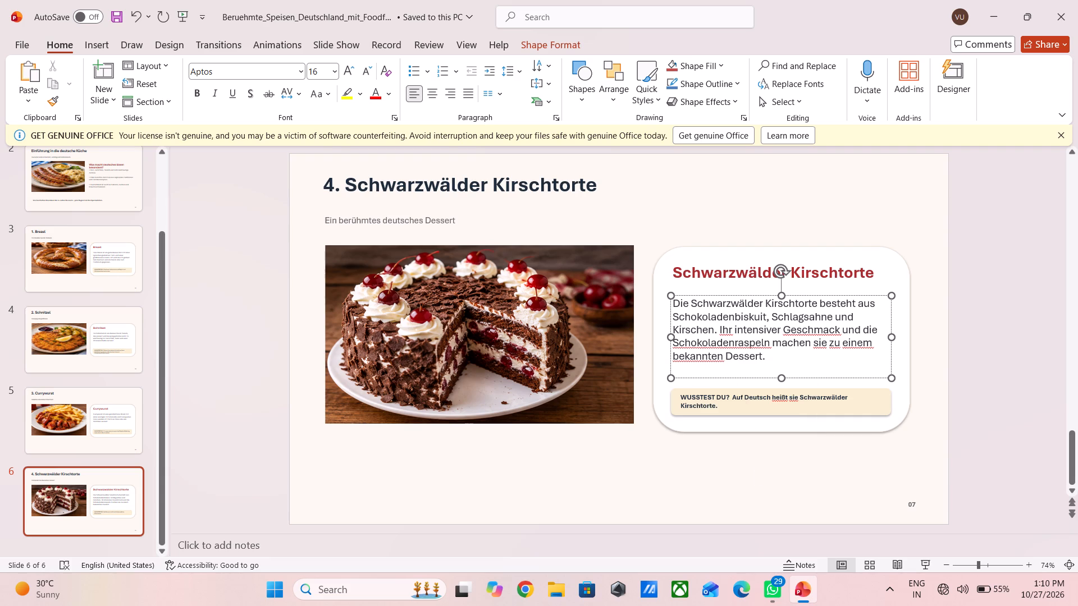
{"action": "right_click", "coordinate": [821, 329]}
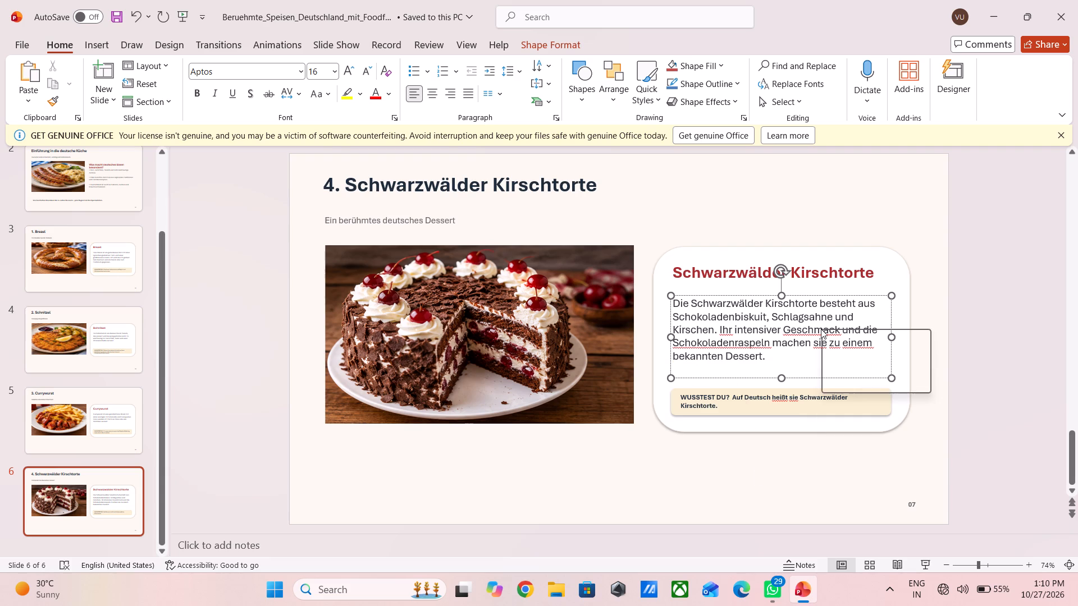
{"action": "left_click", "coordinate": [860, 356]}
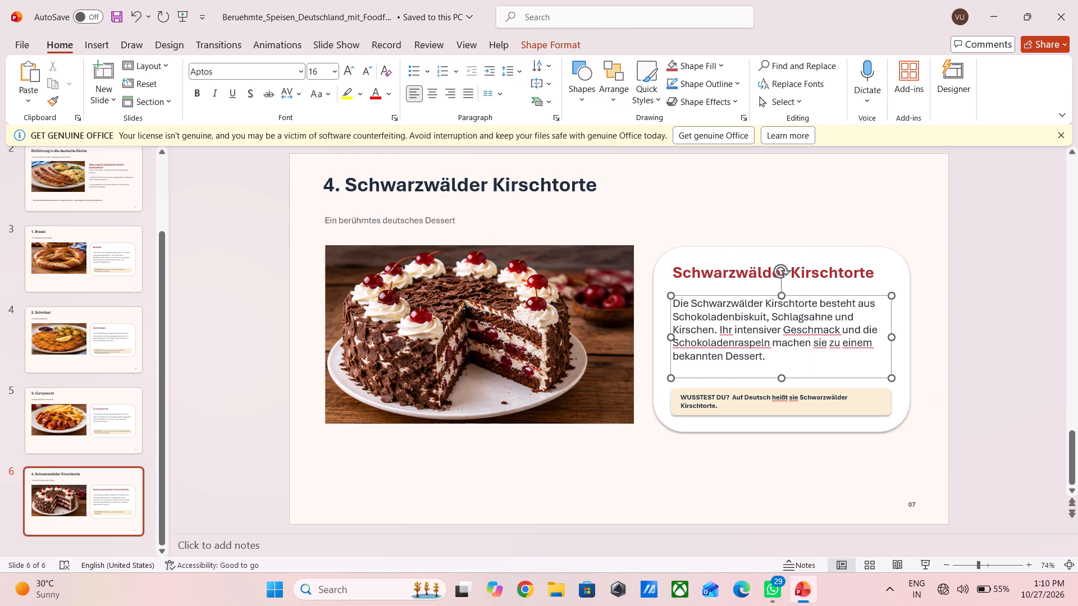
Ignore all spelling flags for "Ihr", "Schokoladenraspeln", "sie", "einem" and "zu" in the cake description.
{"action": "left_click", "coordinate": [802, 329]}
{"action": "right_click", "coordinate": [727, 332]}
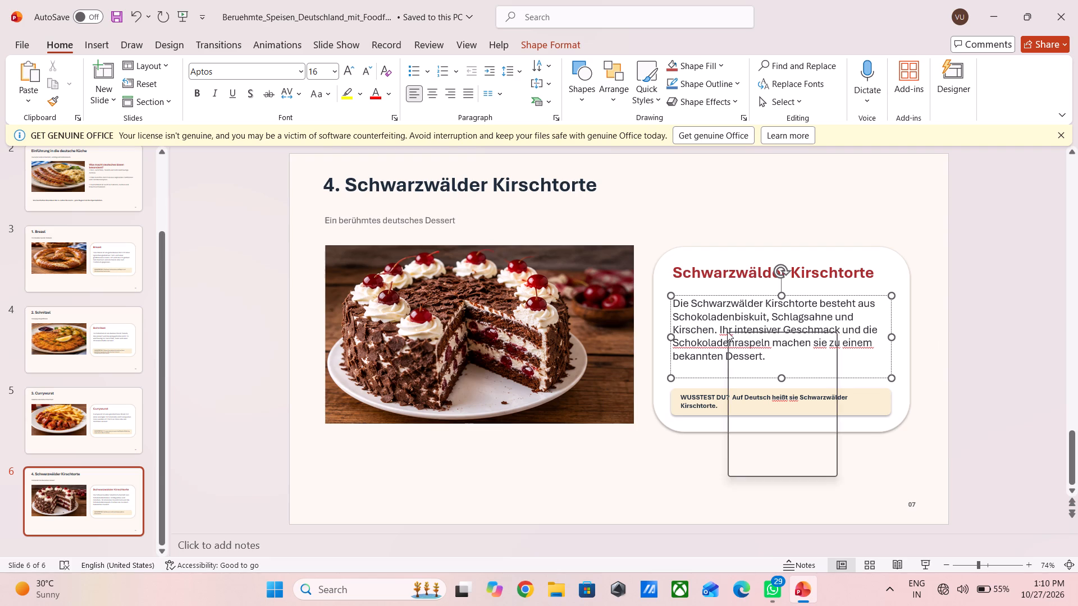
{"action": "left_click", "coordinate": [771, 446]}
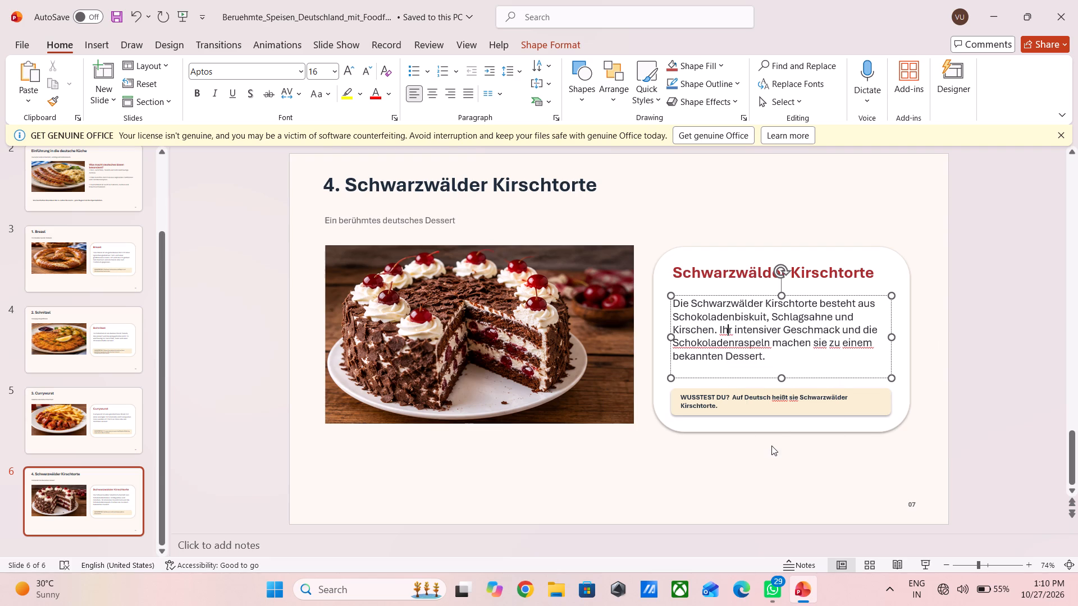
{"action": "right_click", "coordinate": [715, 345]}
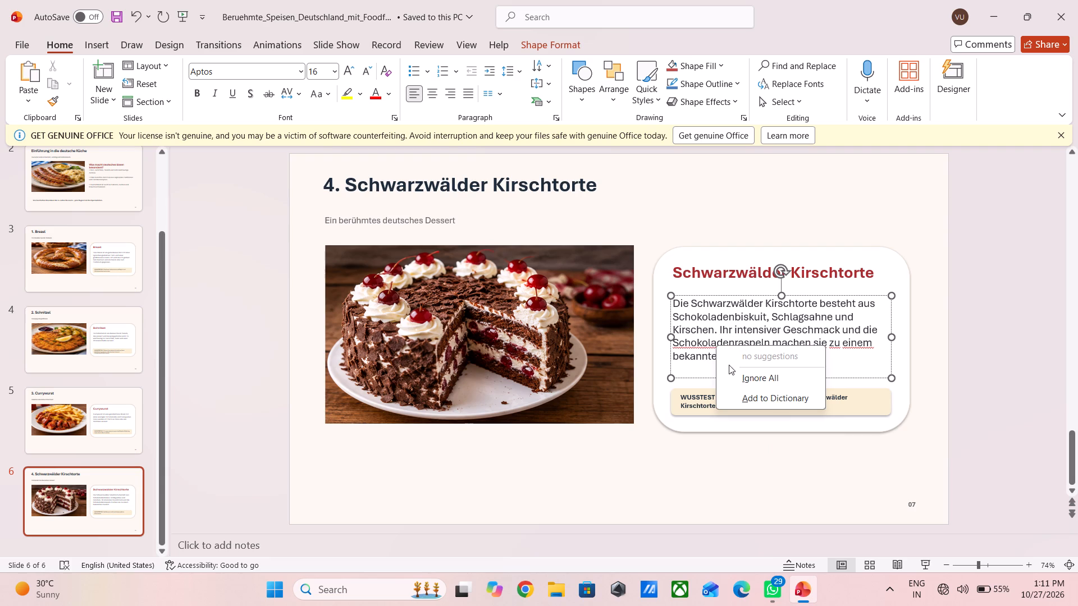
{"action": "left_click", "coordinate": [739, 377]}
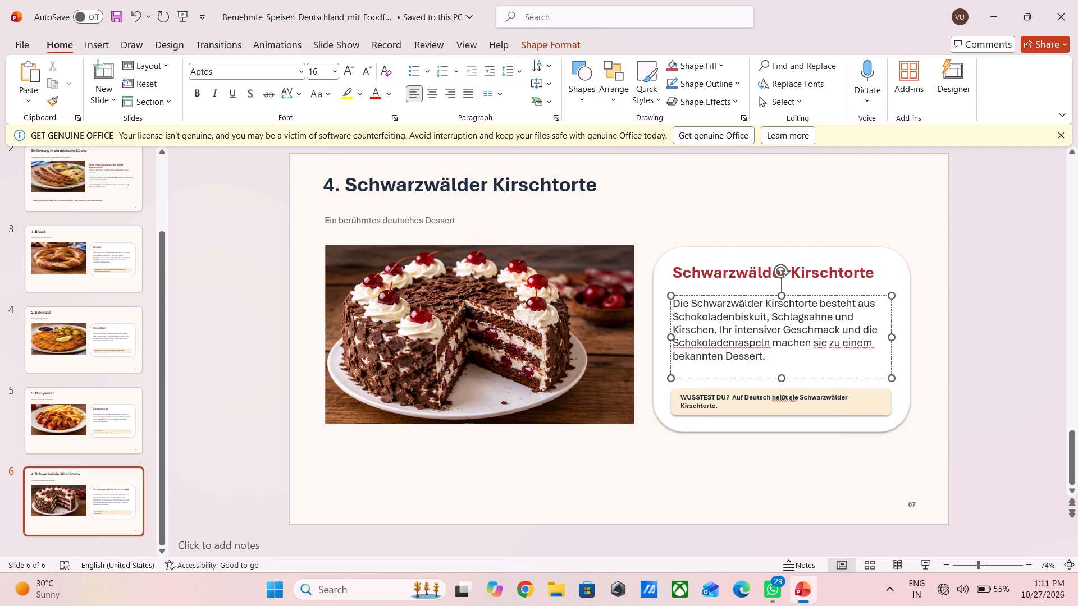
{"action": "left_click", "coordinate": [823, 343]}
{"action": "right_click", "coordinate": [823, 343]}
{"action": "left_click", "coordinate": [875, 453]}
{"action": "right_click", "coordinate": [863, 345]}
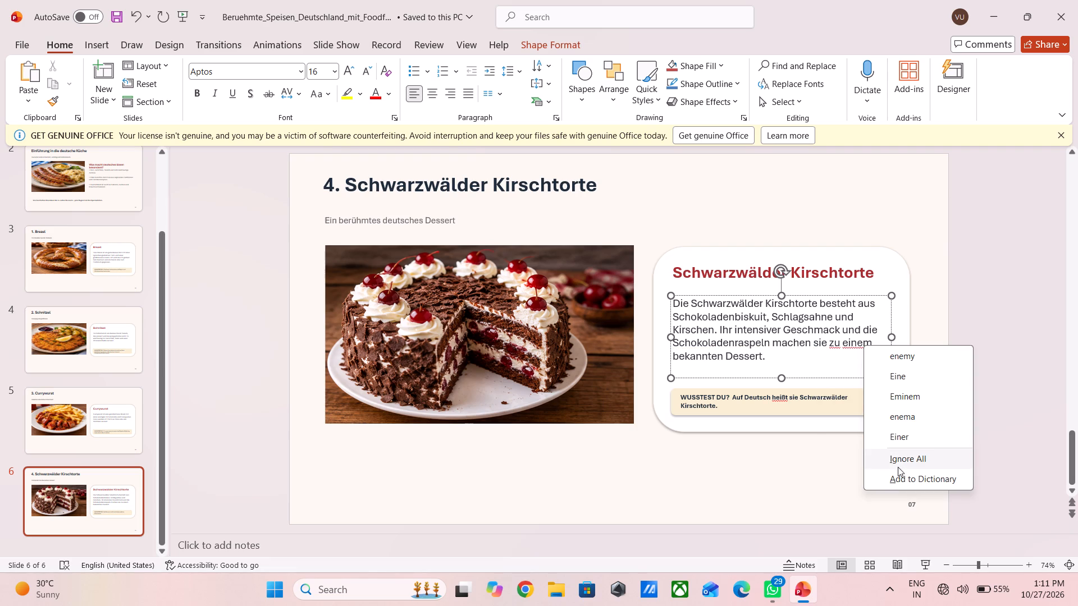
{"action": "left_click", "coordinate": [898, 467]}
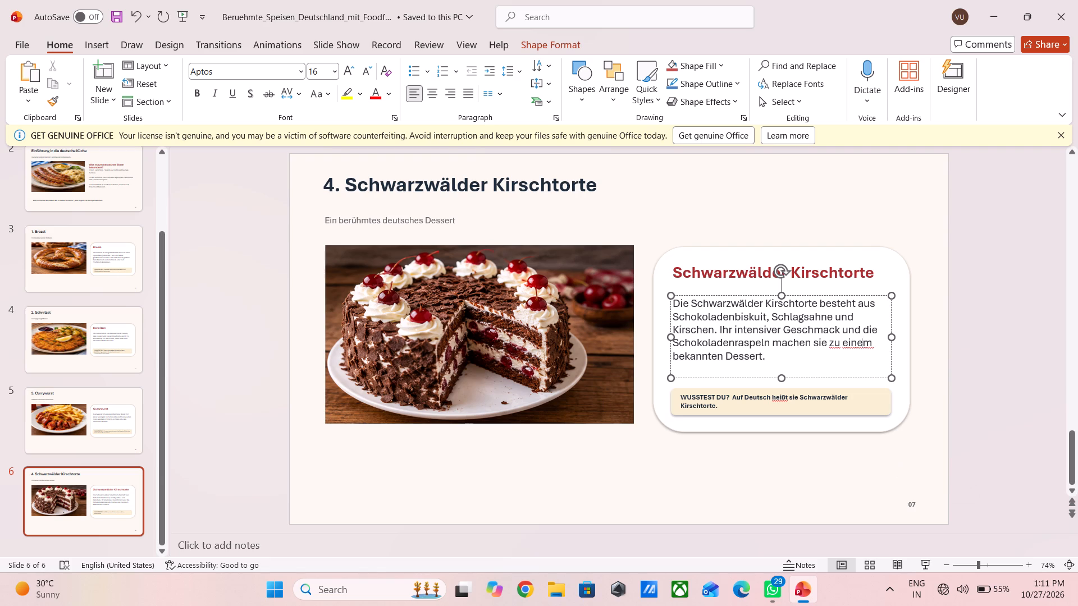
{"action": "right_click", "coordinate": [835, 344]}
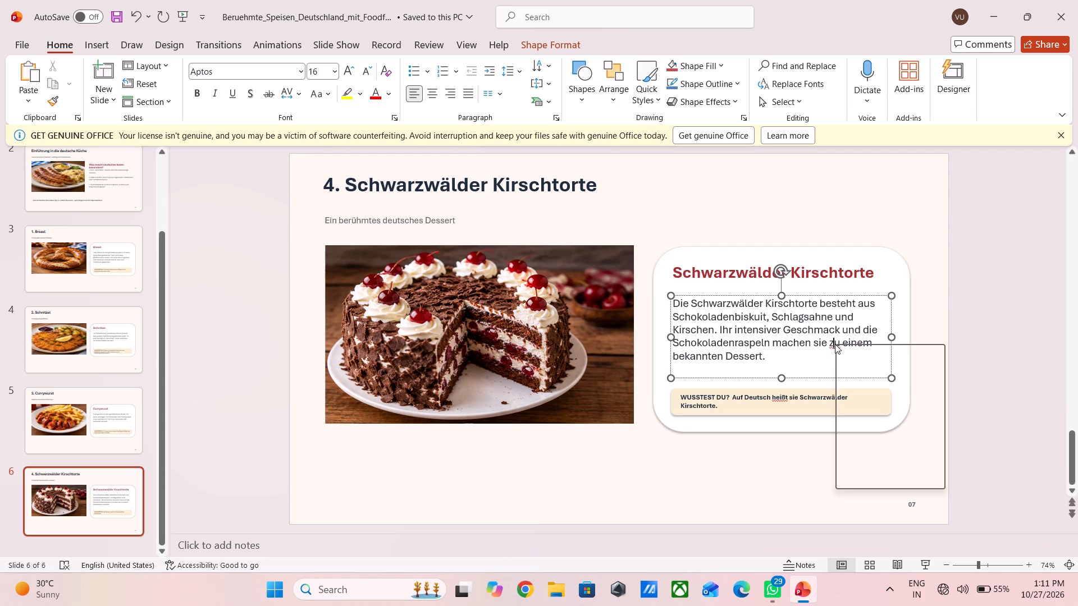
{"action": "left_click", "coordinate": [890, 457]}
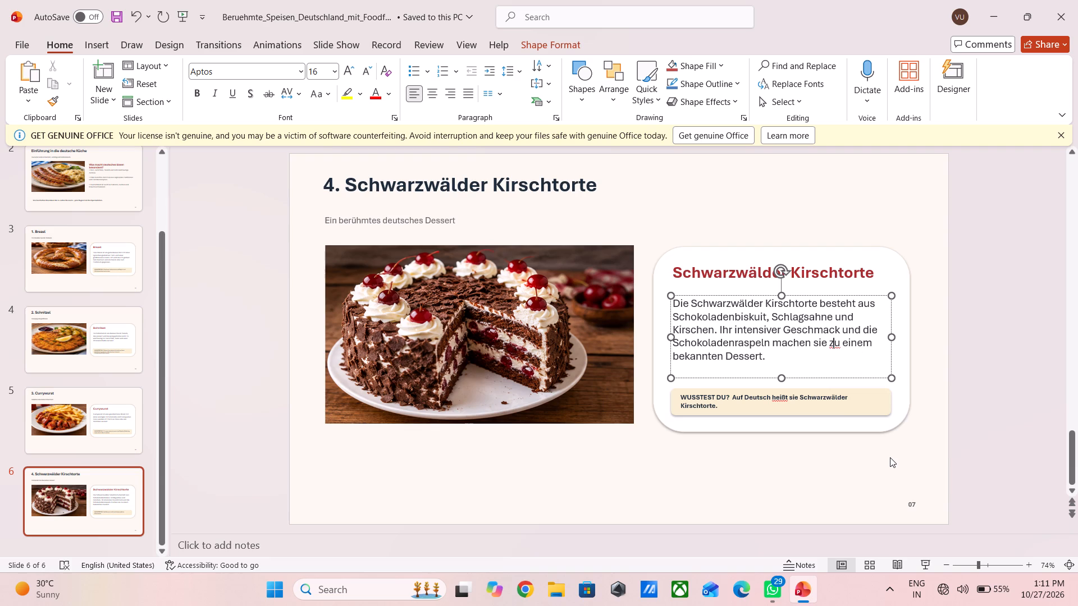
Ignore all spelling flags for "heißt" in the "WUSSTEST DU?" note below the cake description.
{"action": "left_click", "coordinate": [790, 396]}
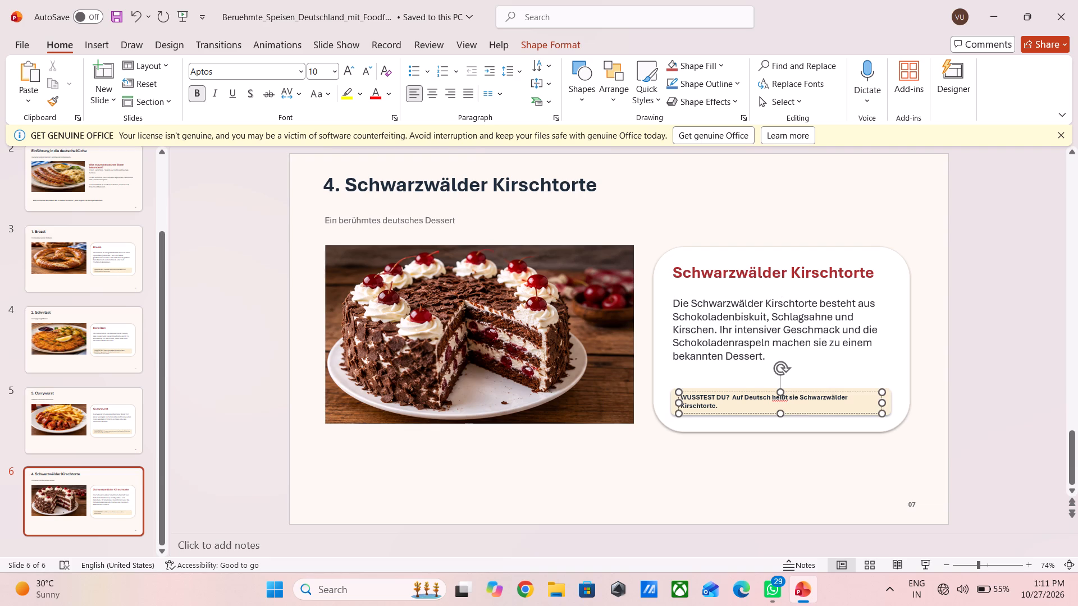
{"action": "left_click", "coordinate": [782, 398]}
{"action": "right_click", "coordinate": [782, 398]}
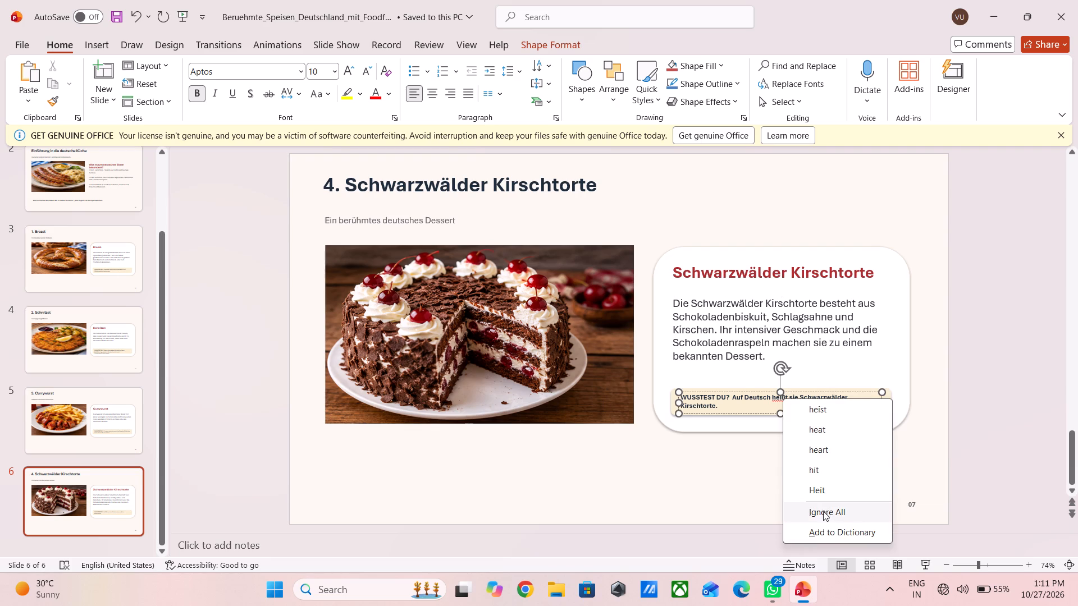
{"action": "left_click", "coordinate": [824, 520]}
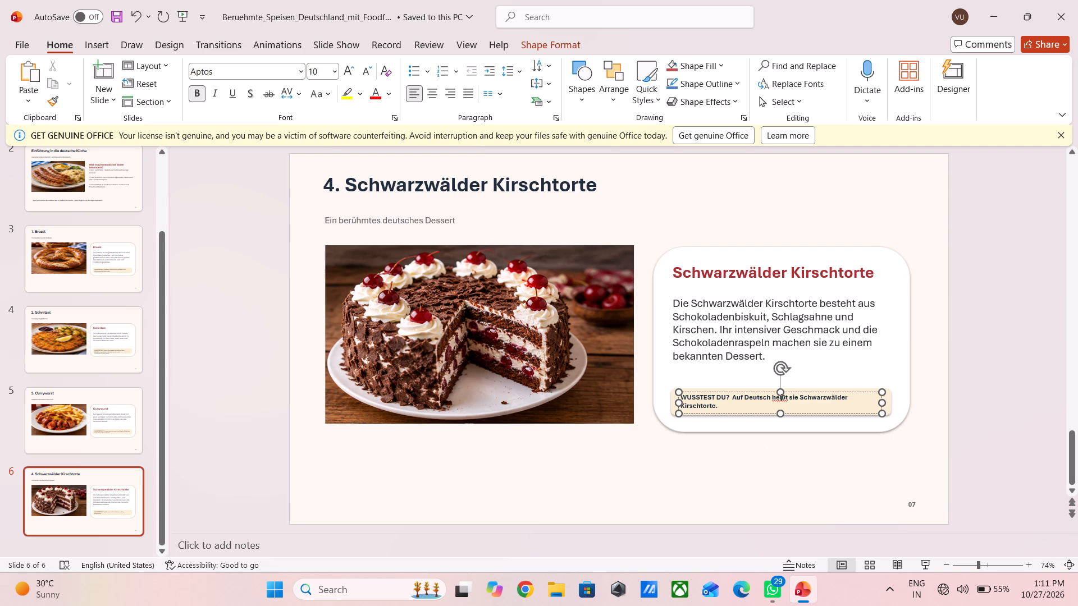
{"action": "left_click", "coordinate": [715, 374]}
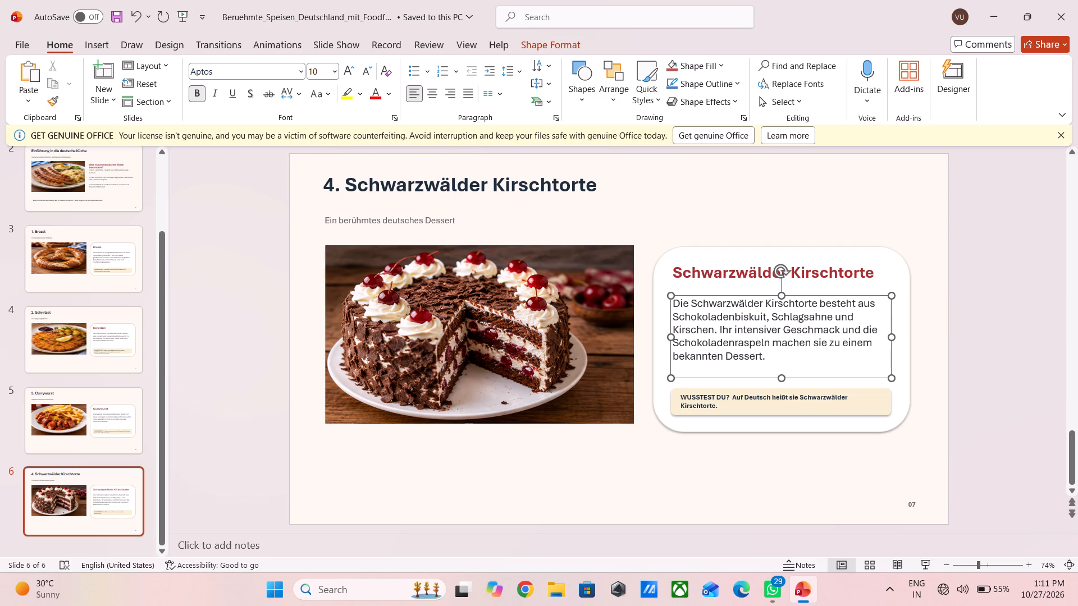
{"action": "left_click", "coordinate": [750, 429]}
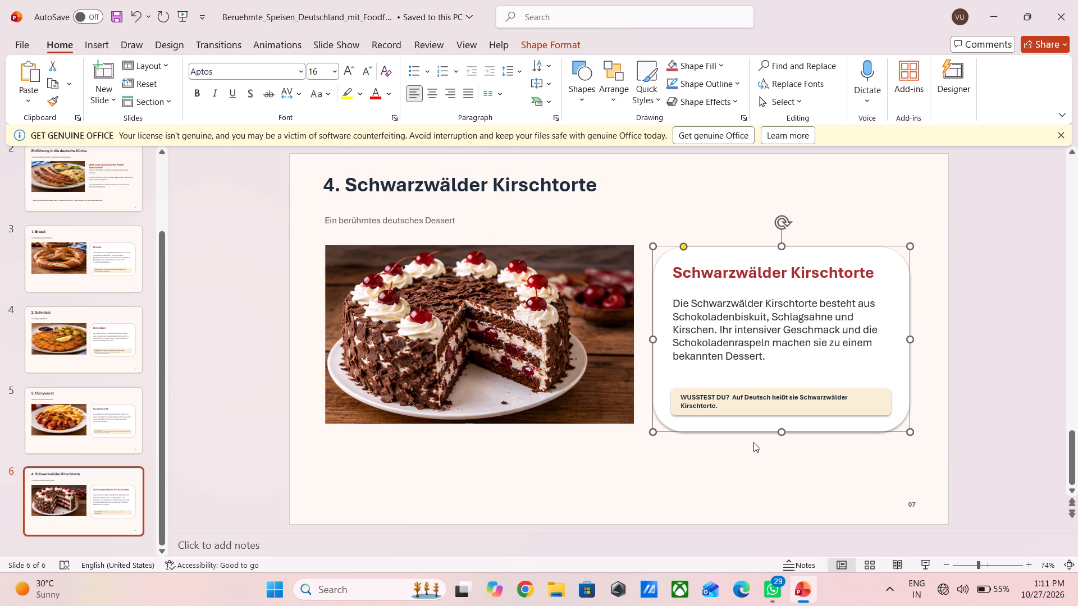
Delete the "WUSSTEST DU?" note text and its beige box from the Schwarzwälder Kirschtorte card.
{"action": "triple_click", "coordinate": [823, 385]}
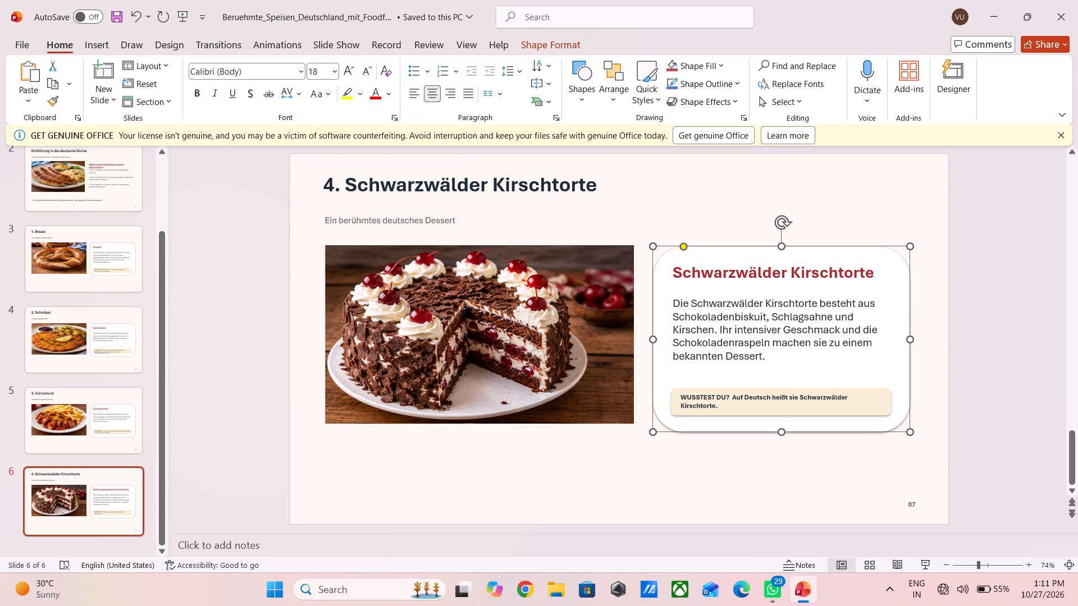
{"action": "left_click", "coordinate": [836, 406]}
{"action": "key", "text": "BackSpace"}
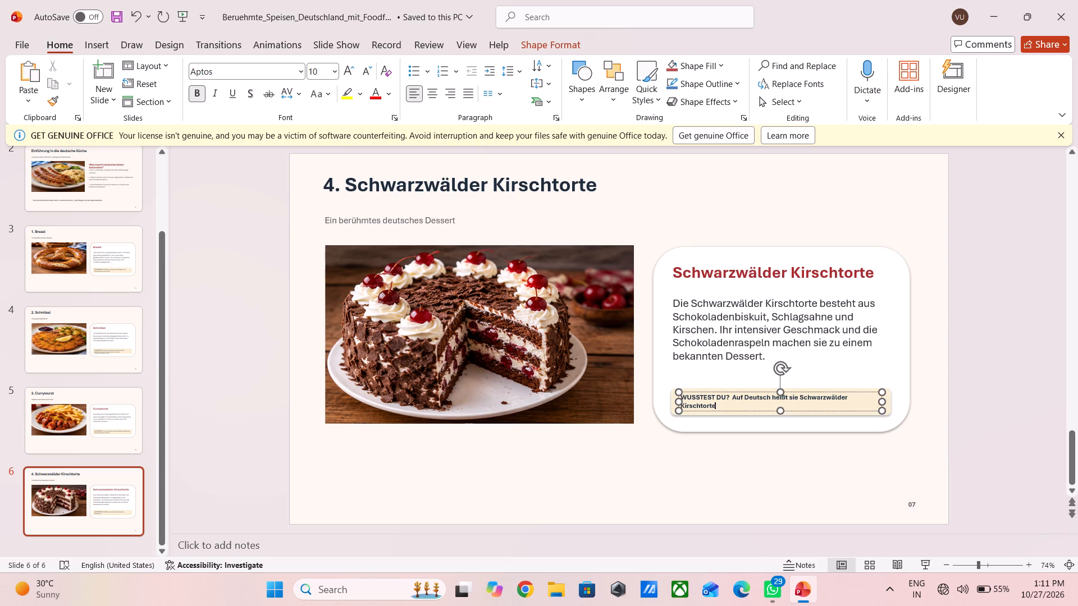
{"action": "left_click", "coordinate": [878, 402]}
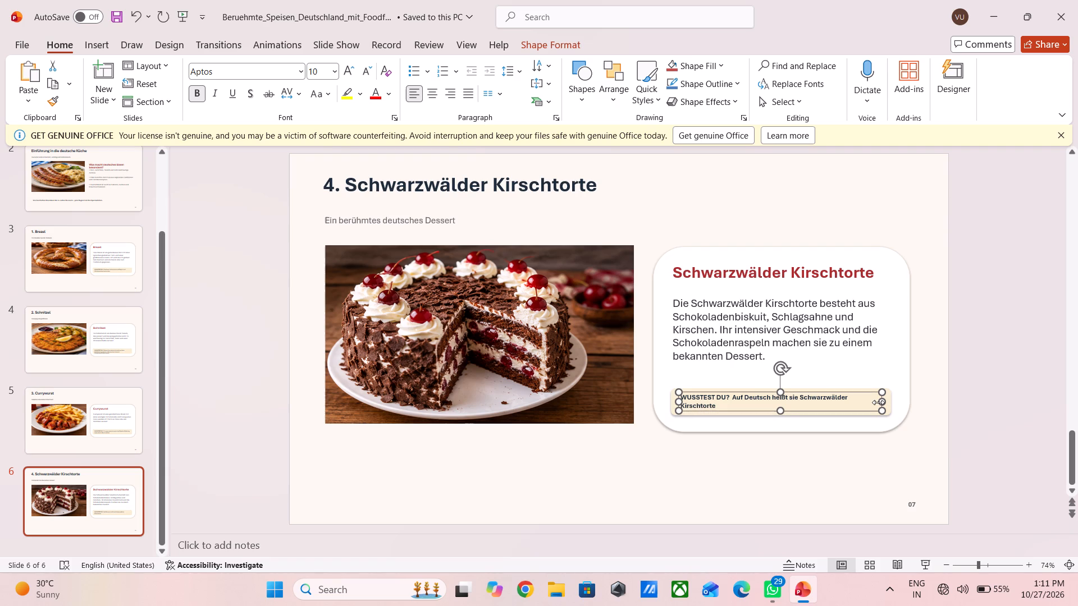
{"action": "key", "text": "BackSpace"}
{"action": "left_click", "coordinate": [878, 402]}
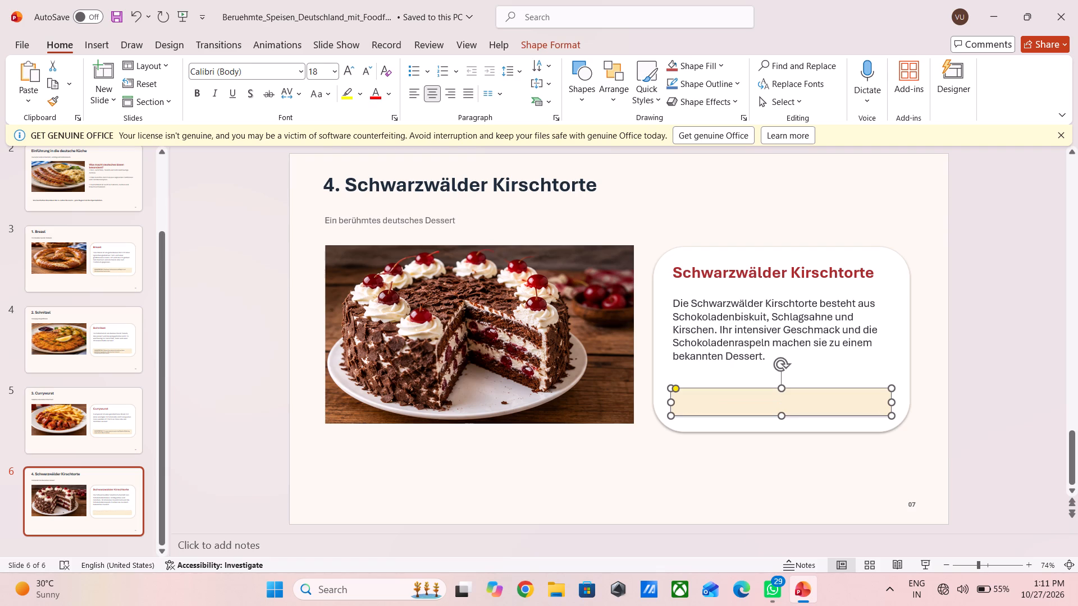
{"action": "key", "text": "BackSpace"}
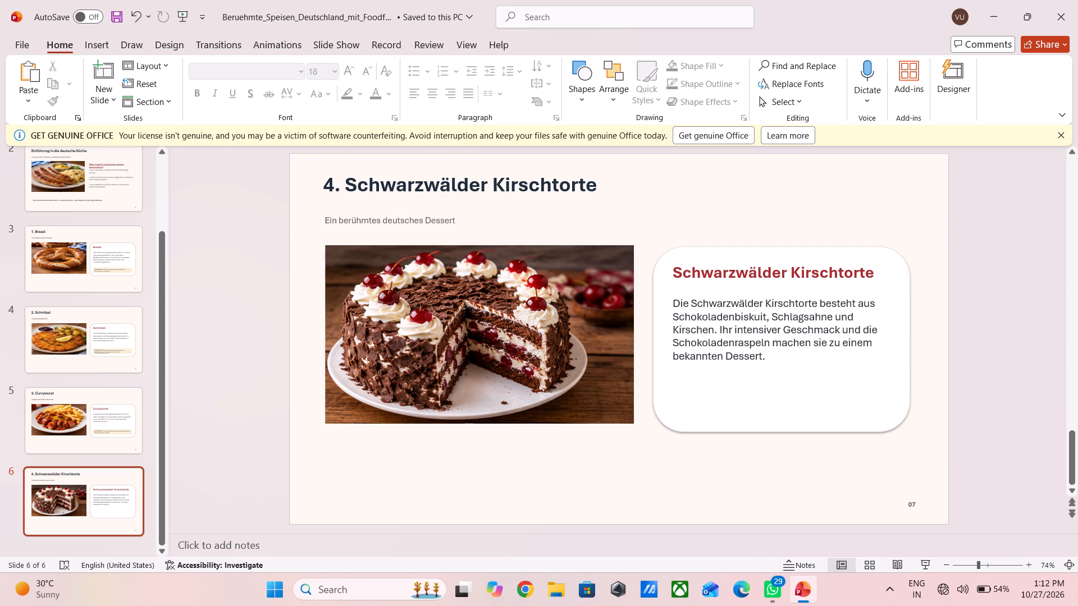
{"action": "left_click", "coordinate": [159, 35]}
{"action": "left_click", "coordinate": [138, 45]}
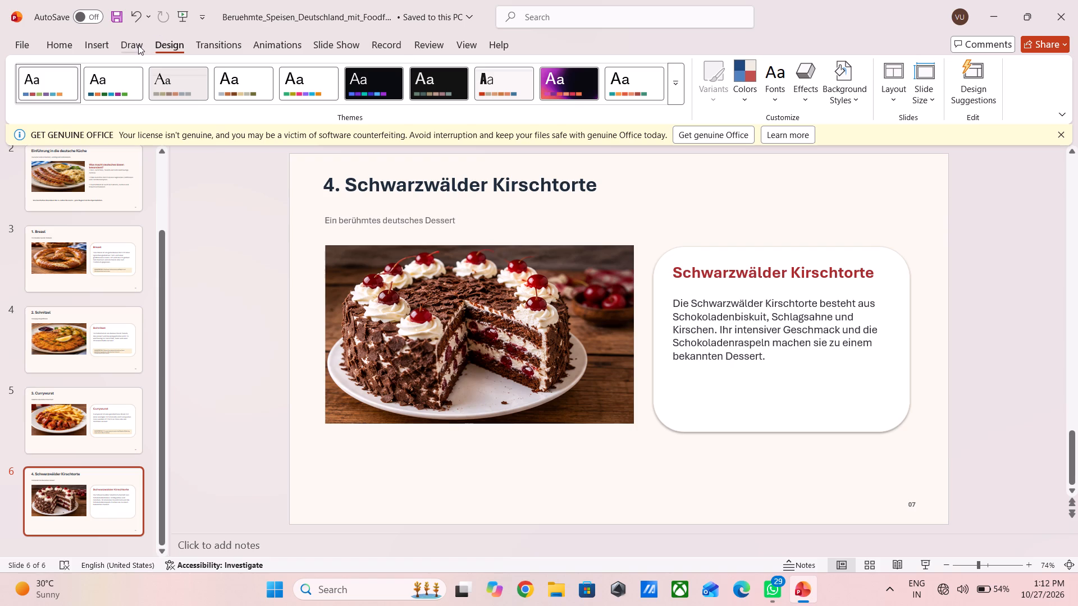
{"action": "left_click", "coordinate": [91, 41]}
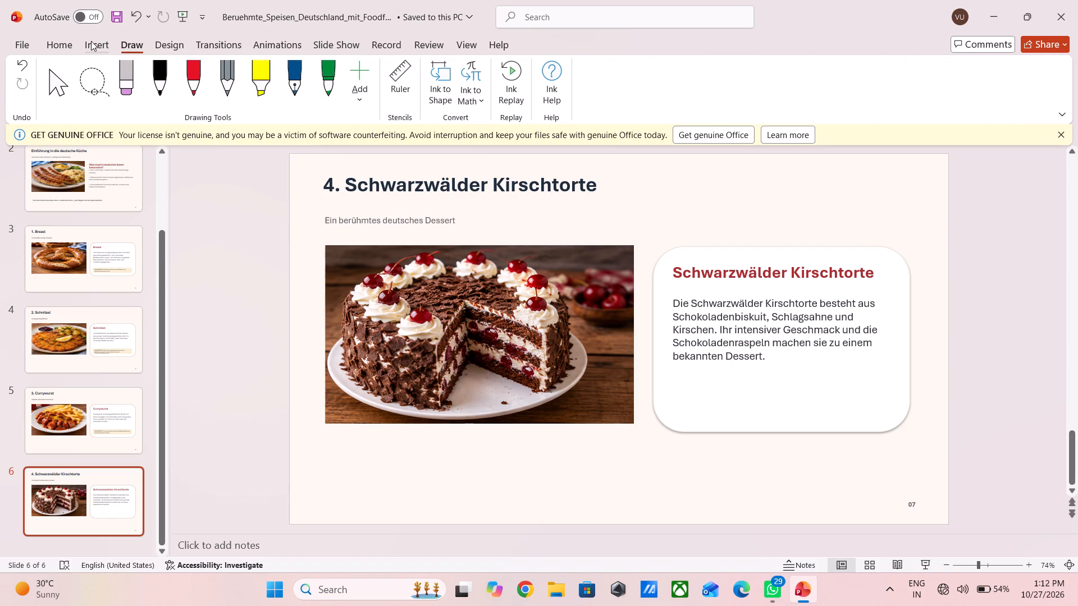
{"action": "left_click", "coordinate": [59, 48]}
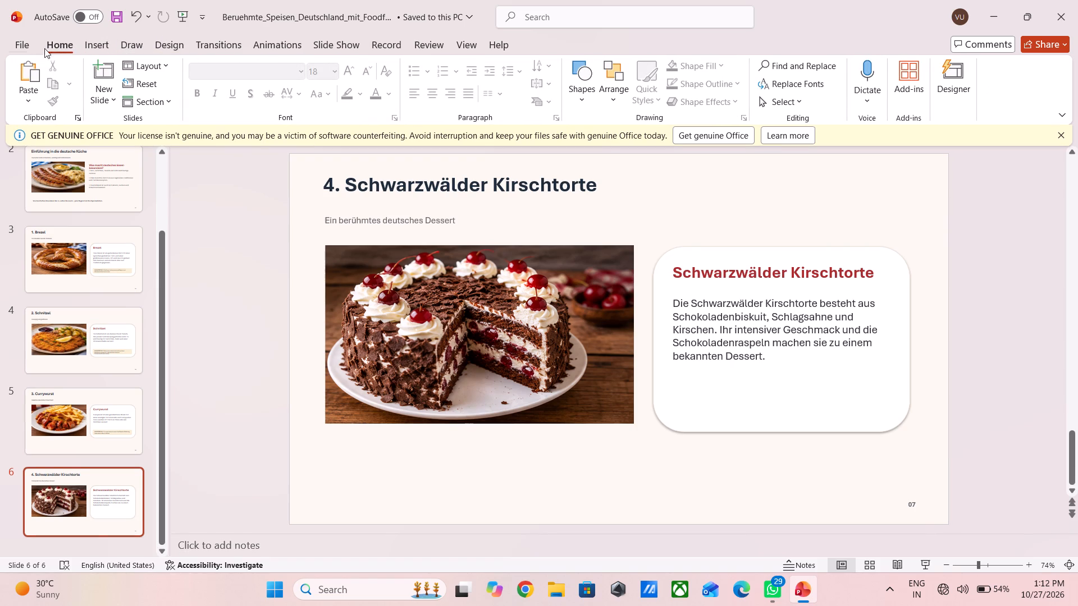
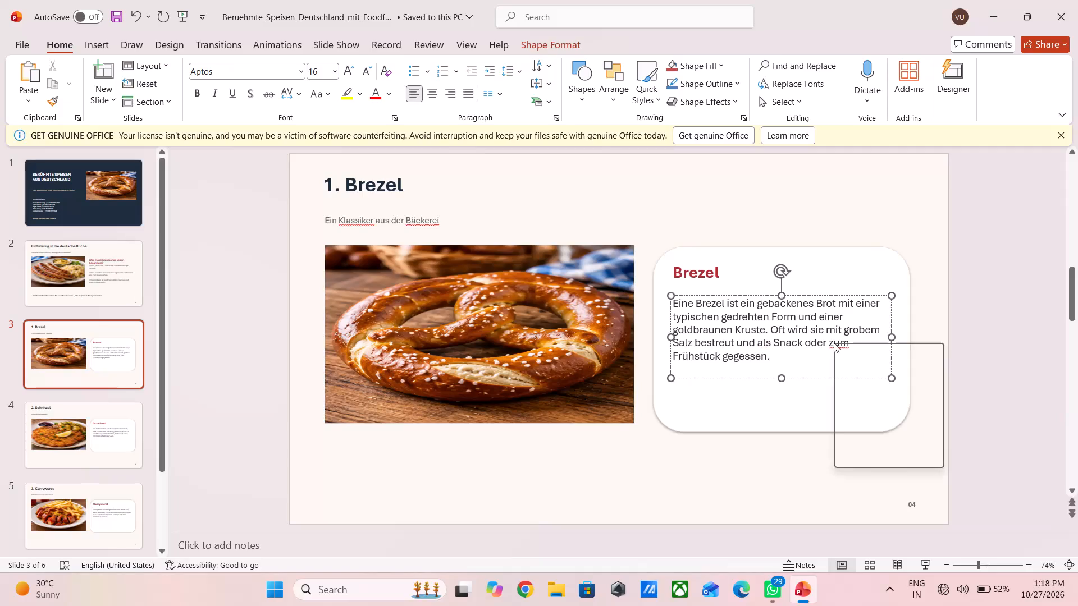
Ignore all spelling flags for "zum" in the Brezel description.
{"action": "left_click", "coordinate": [878, 438]}
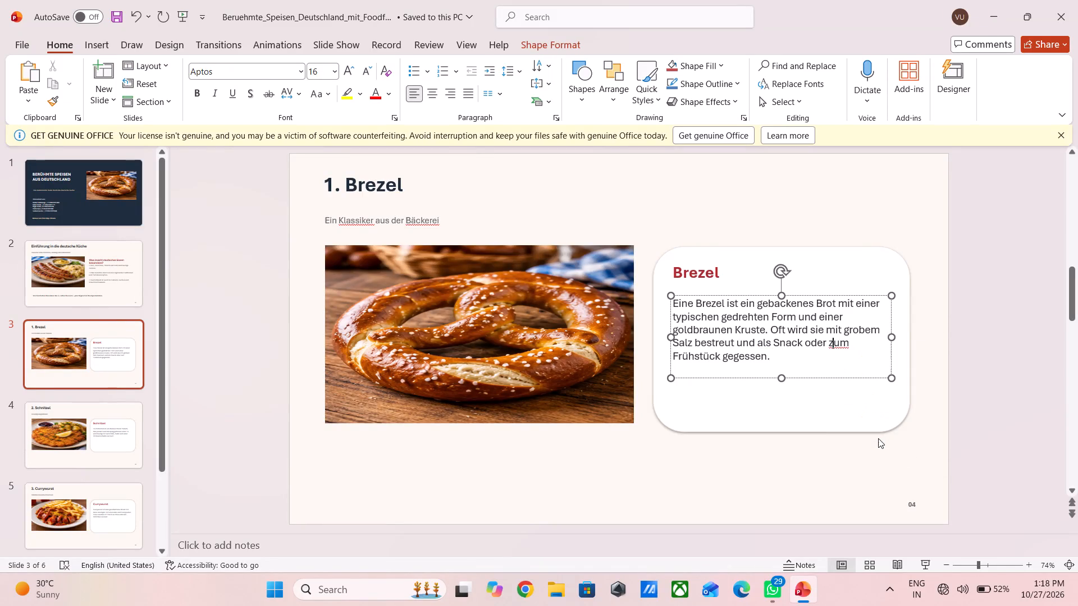
{"action": "left_click", "coordinate": [825, 345]}
On the Schnitzel slide, ignore all spelling flags for "Zitronenscheibe", "häufig" and "paniert" in the description.
{"action": "left_click", "coordinate": [80, 258]}
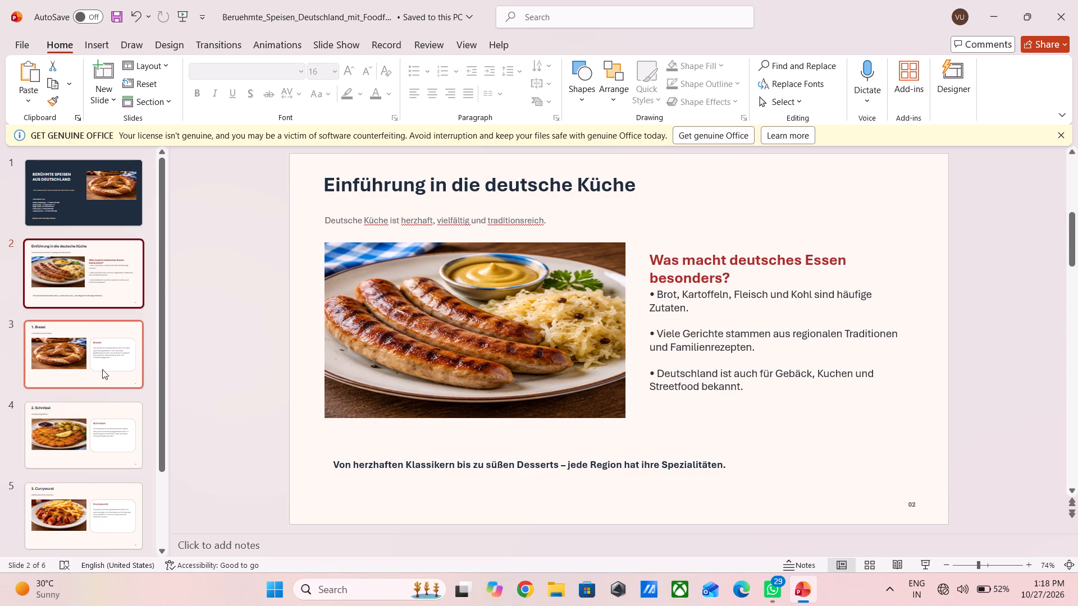
{"action": "left_click", "coordinate": [115, 445]}
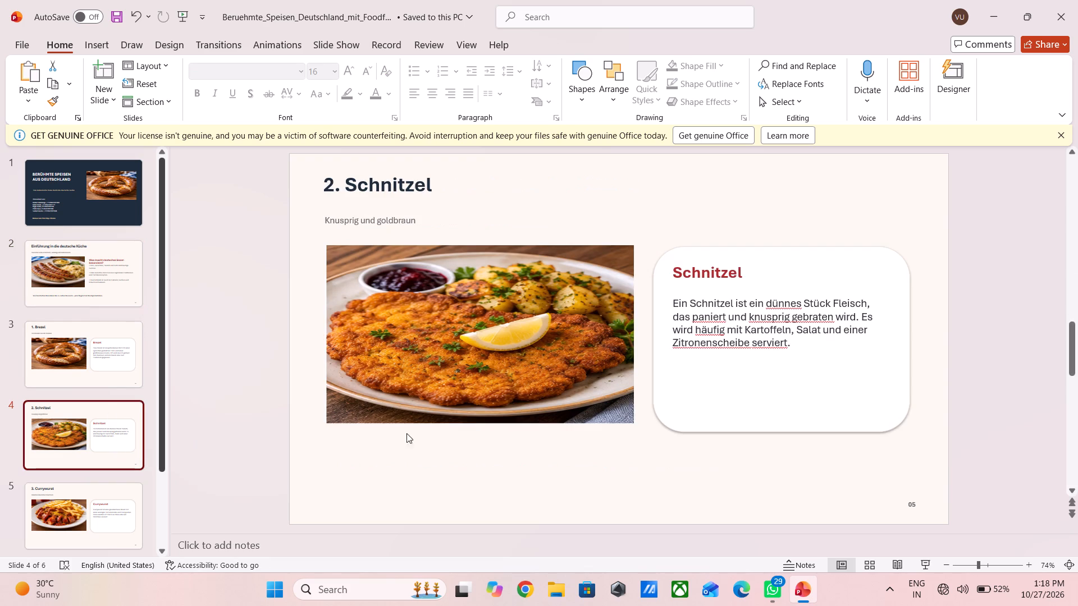
{"action": "right_click", "coordinate": [718, 346]}
{"action": "left_click", "coordinate": [744, 382]}
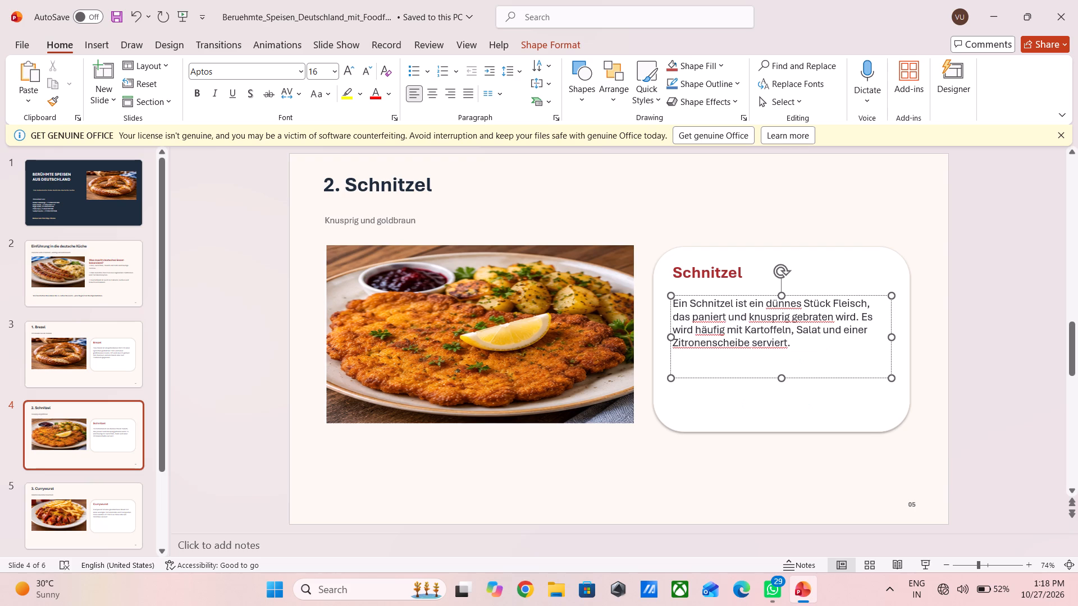
{"action": "right_click", "coordinate": [730, 345]}
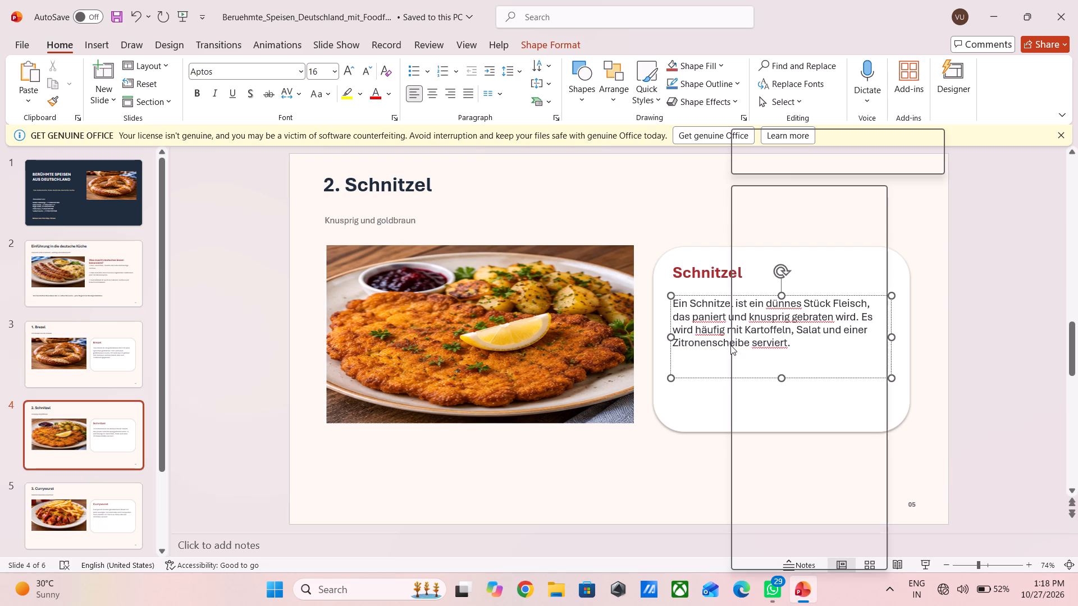
{"action": "right_click", "coordinate": [700, 326]}
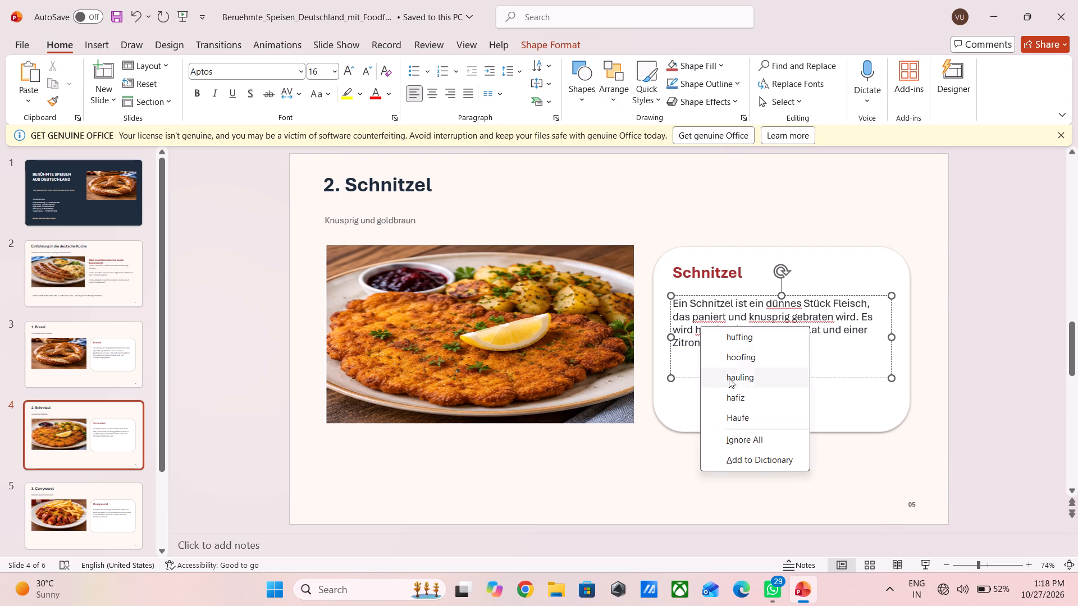
{"action": "left_click", "coordinate": [757, 442]}
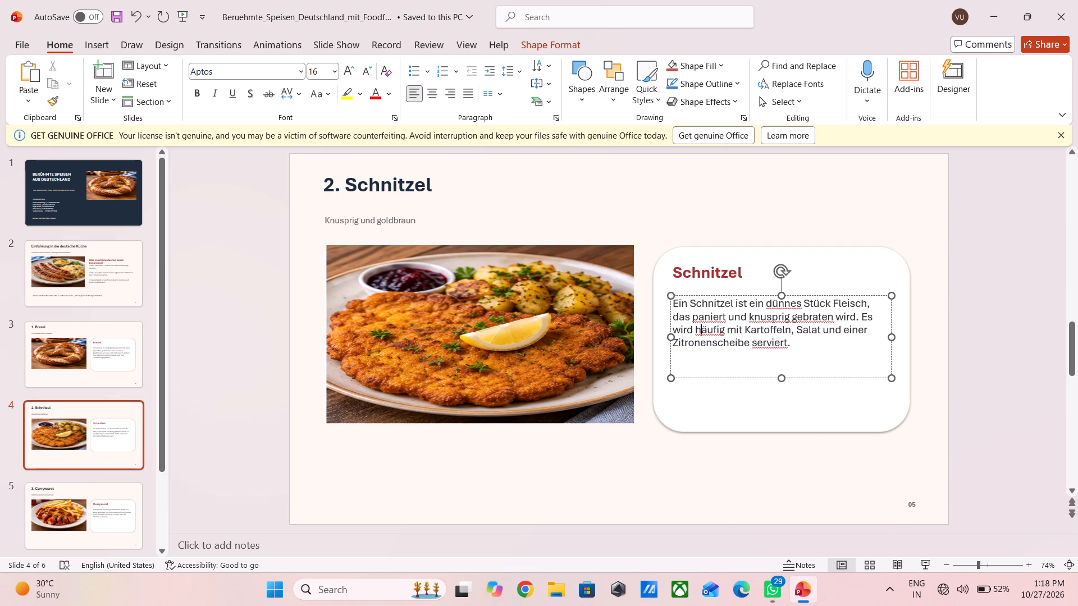
{"action": "left_click", "coordinate": [713, 320]}
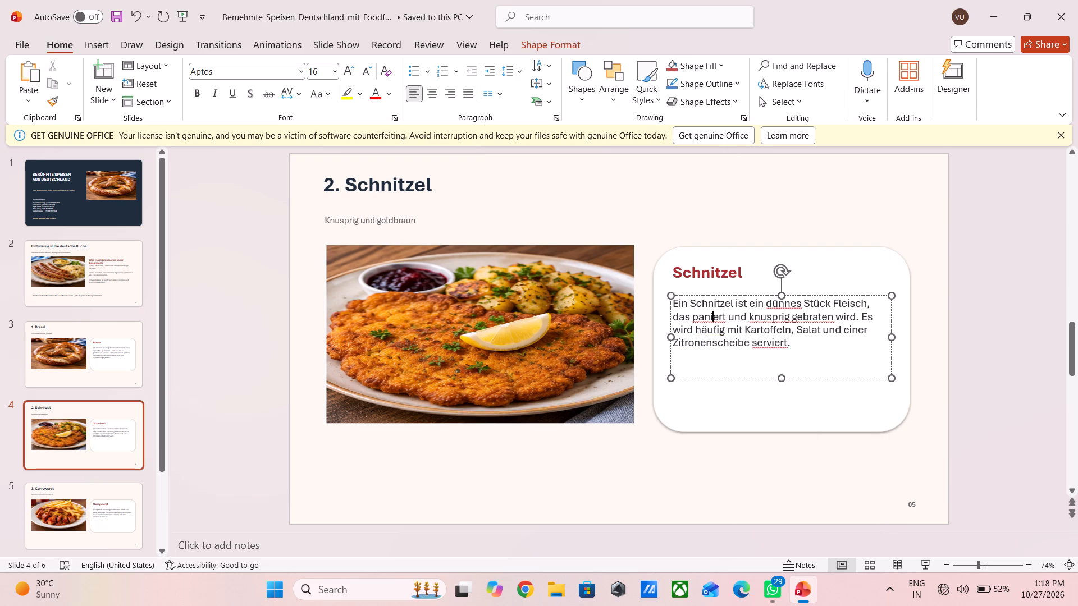
{"action": "right_click", "coordinate": [713, 320]}
{"action": "left_click", "coordinate": [769, 431]}
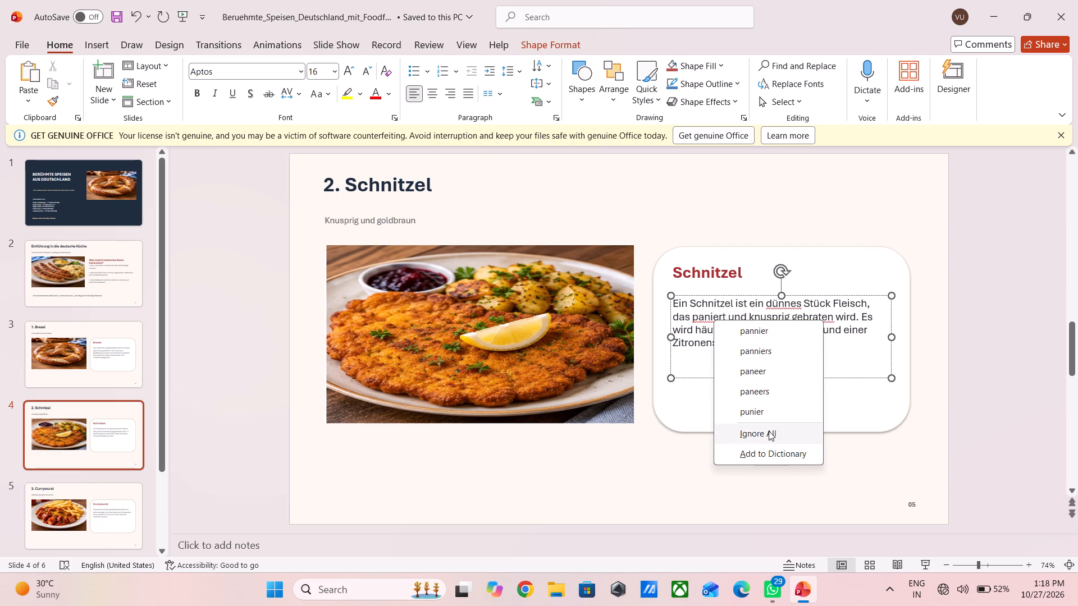
Ignore all spelling flags for "dünnes", "gebraten", "knusprig" and "serviert" in the Schnitzel description.
{"action": "right_click", "coordinate": [788, 305]}
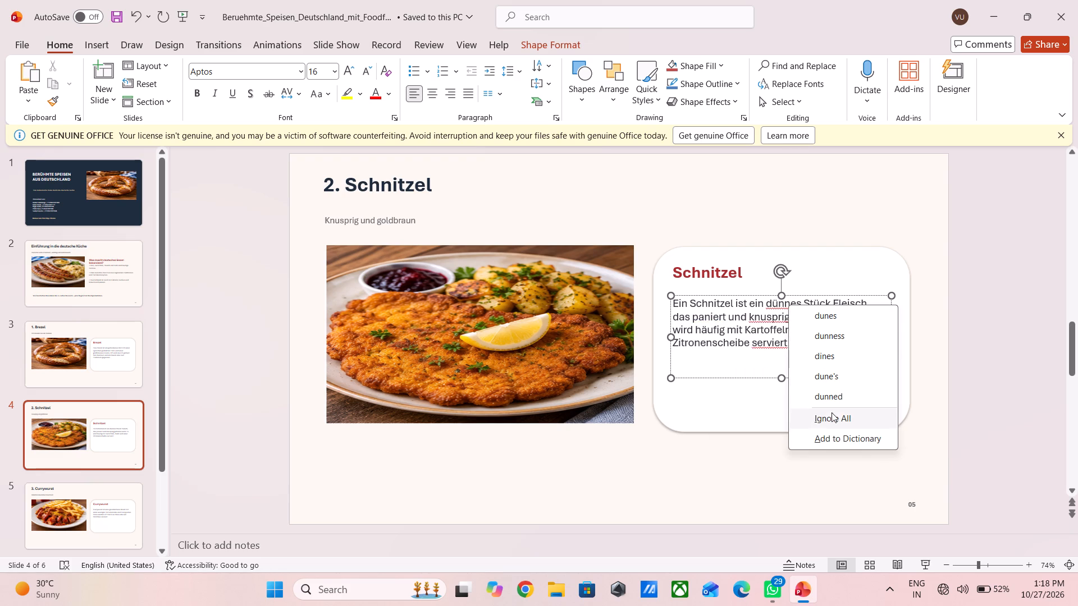
{"action": "left_click", "coordinate": [833, 416]}
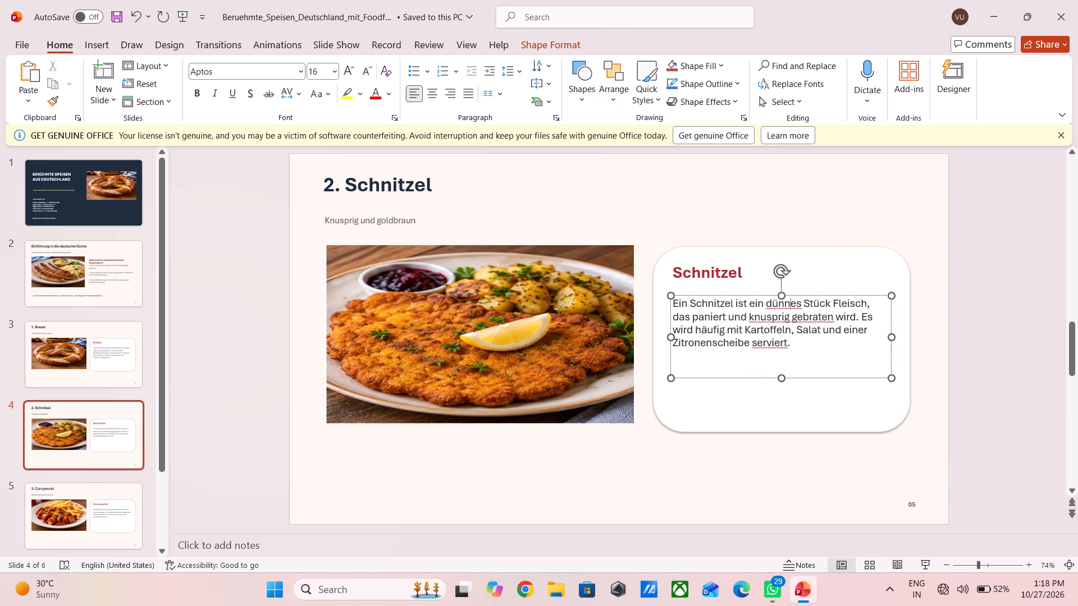
{"action": "right_click", "coordinate": [810, 322]}
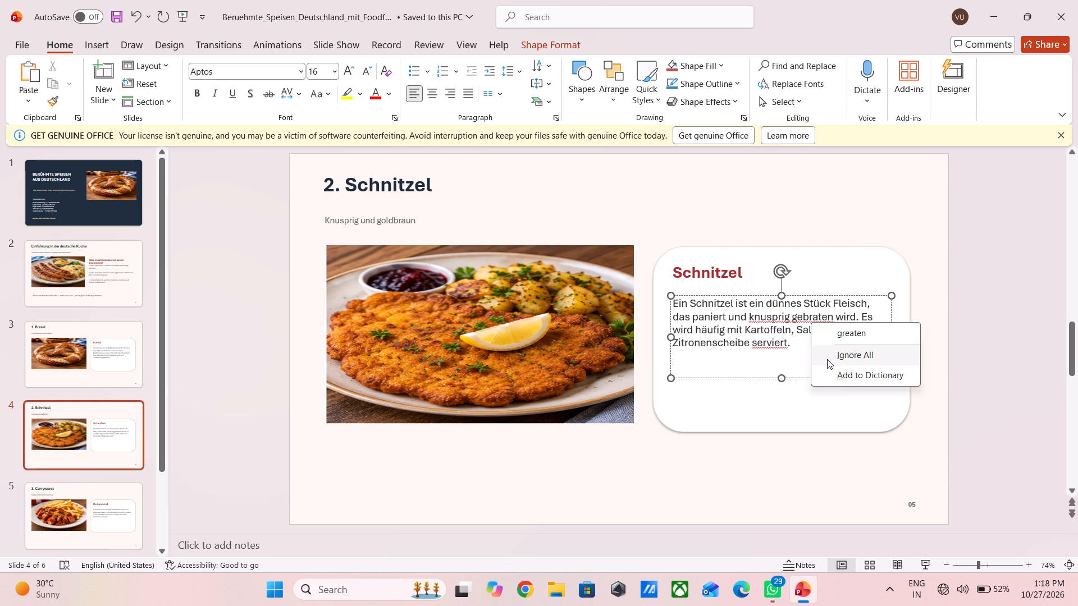
{"action": "left_click", "coordinate": [827, 359]}
{"action": "right_click", "coordinate": [766, 320]}
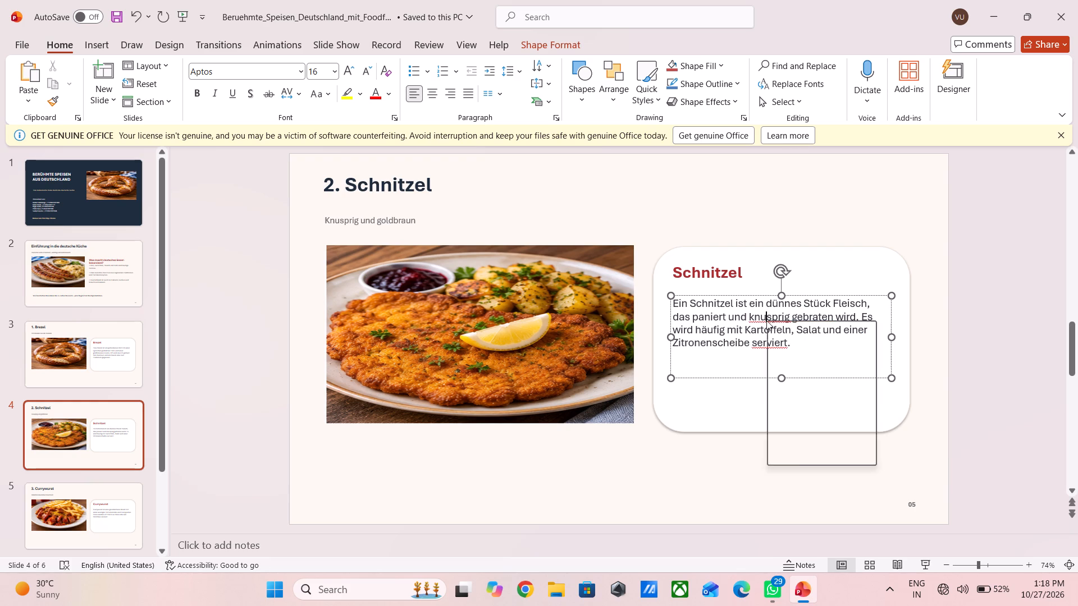
{"action": "left_click", "coordinate": [820, 435]}
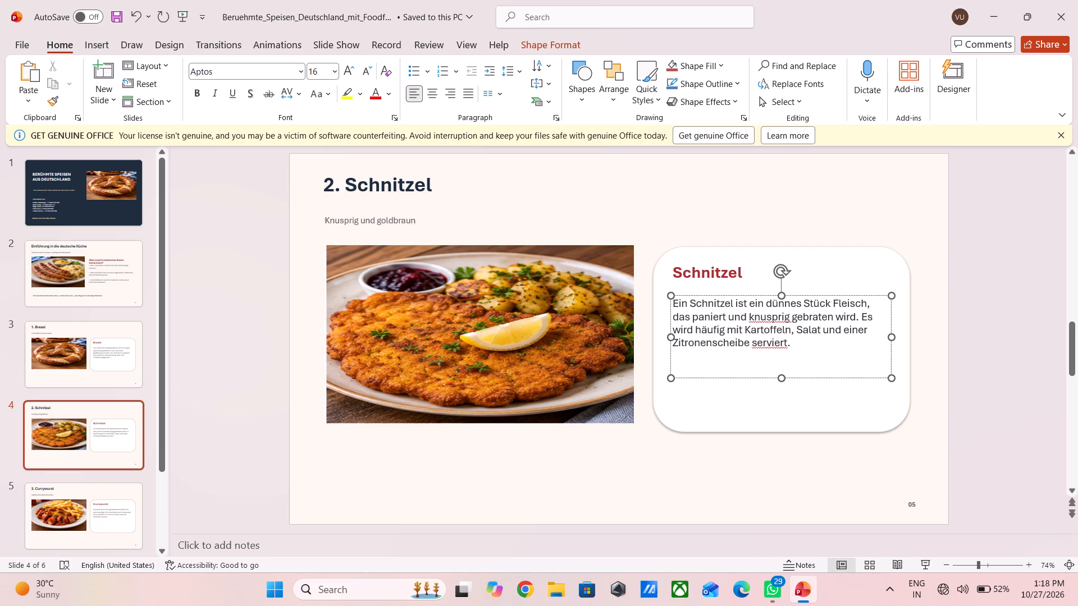
{"action": "right_click", "coordinate": [764, 341]}
{"action": "left_click", "coordinate": [806, 452]}
{"action": "left_click", "coordinate": [770, 351]}
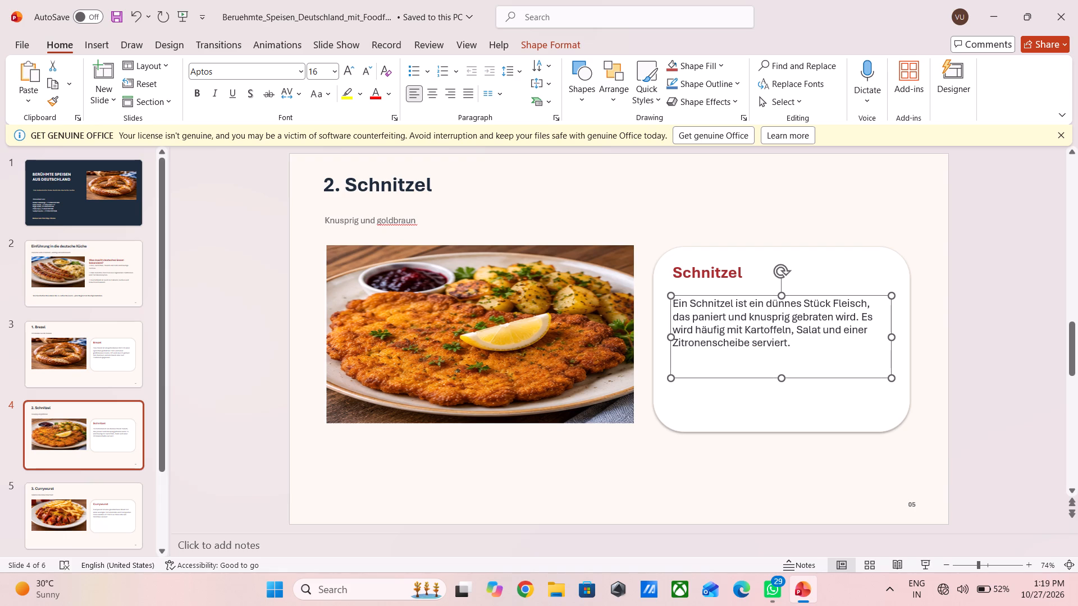
On the Currywurst slide, ignore all spelling flags for "geschnittene", "Tomatensoße", "Currypulver" and "eine" in the description.
{"action": "left_click", "coordinate": [82, 520]}
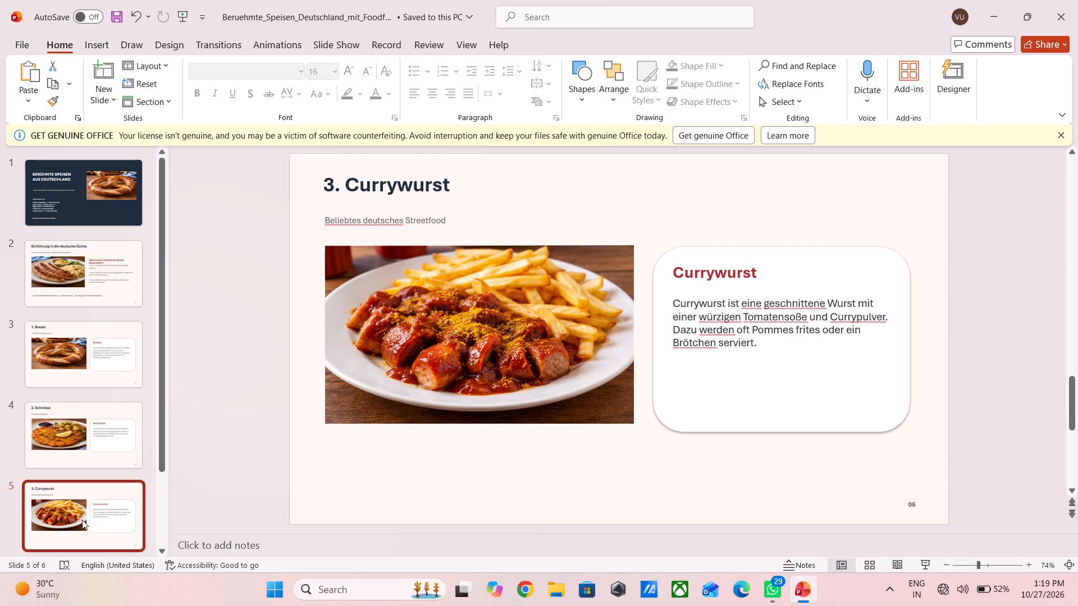
{"action": "right_click", "coordinate": [783, 304]}
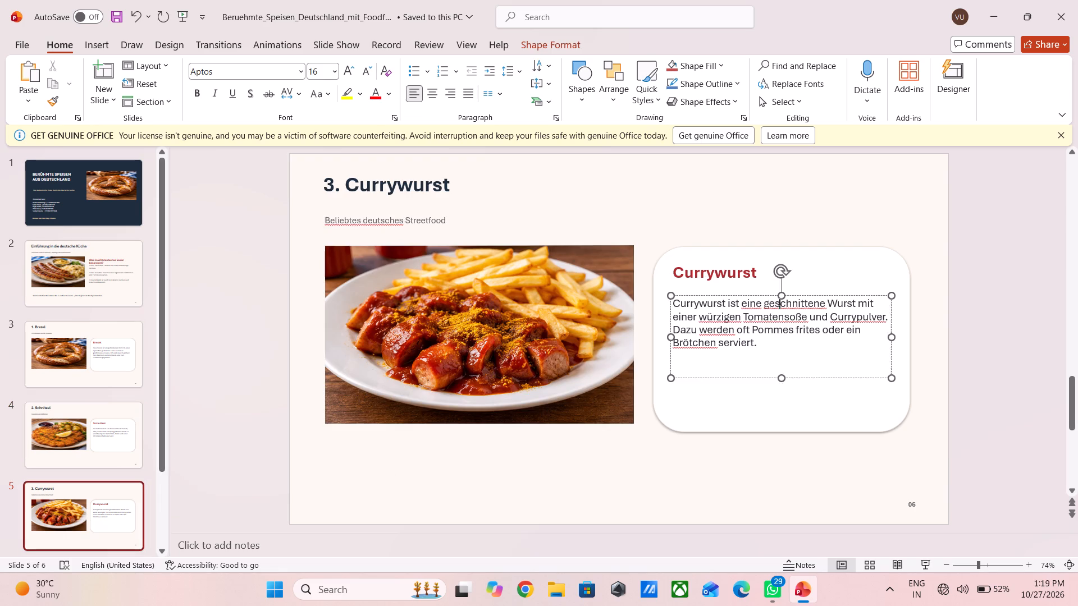
{"action": "left_click", "coordinate": [816, 400]}
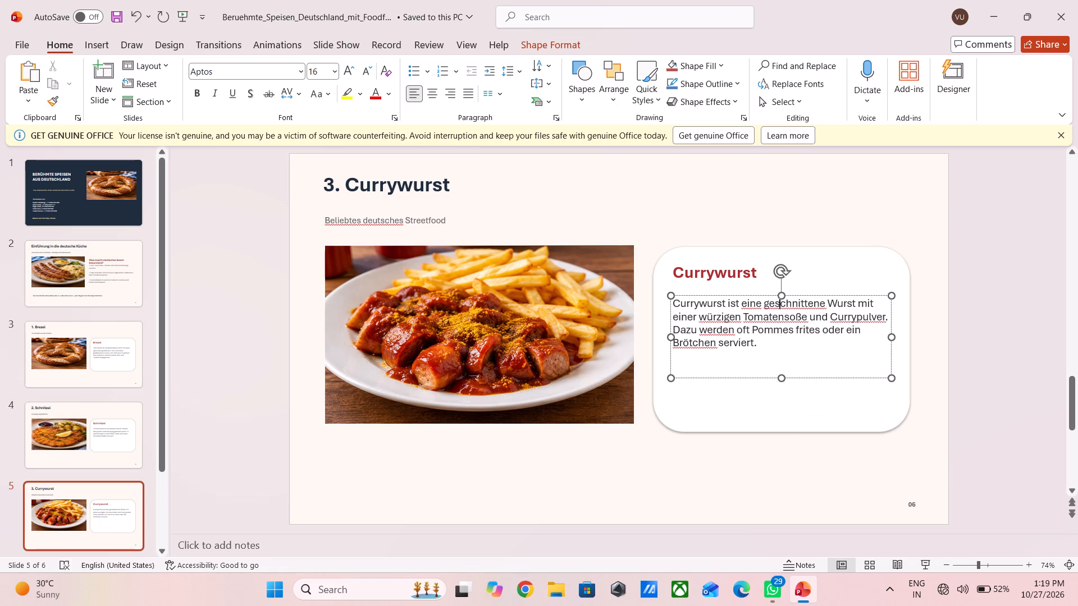
{"action": "right_click", "coordinate": [782, 318]}
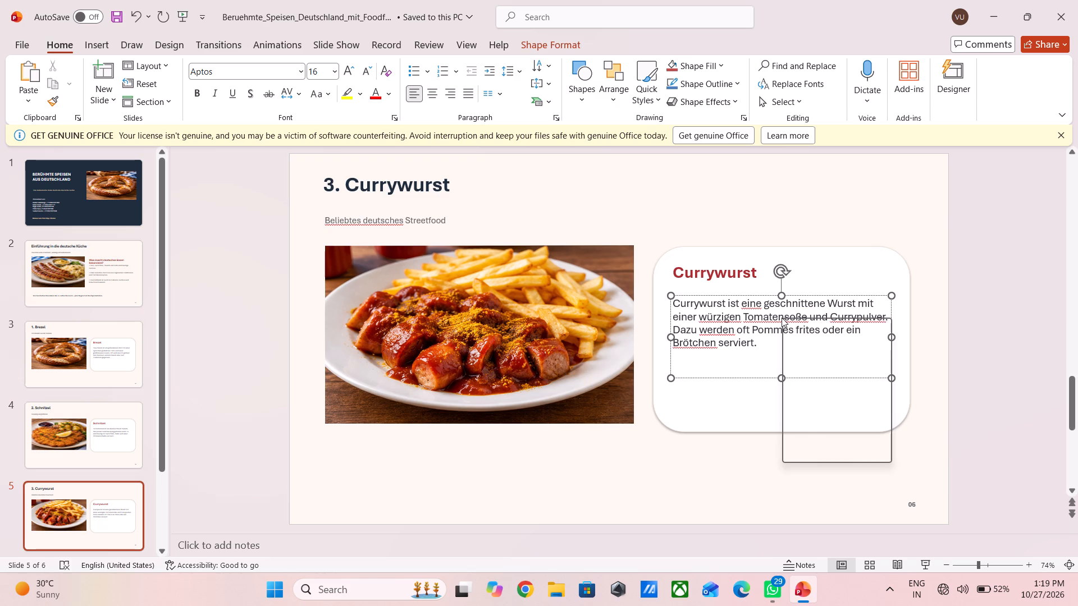
{"action": "left_click", "coordinate": [838, 436]}
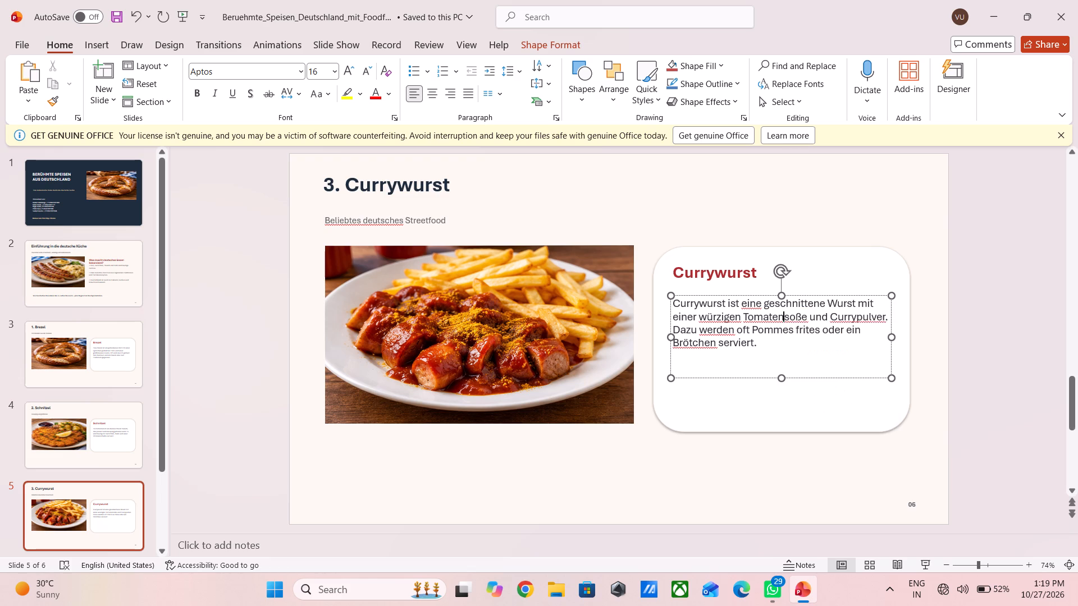
{"action": "left_click", "coordinate": [857, 315]}
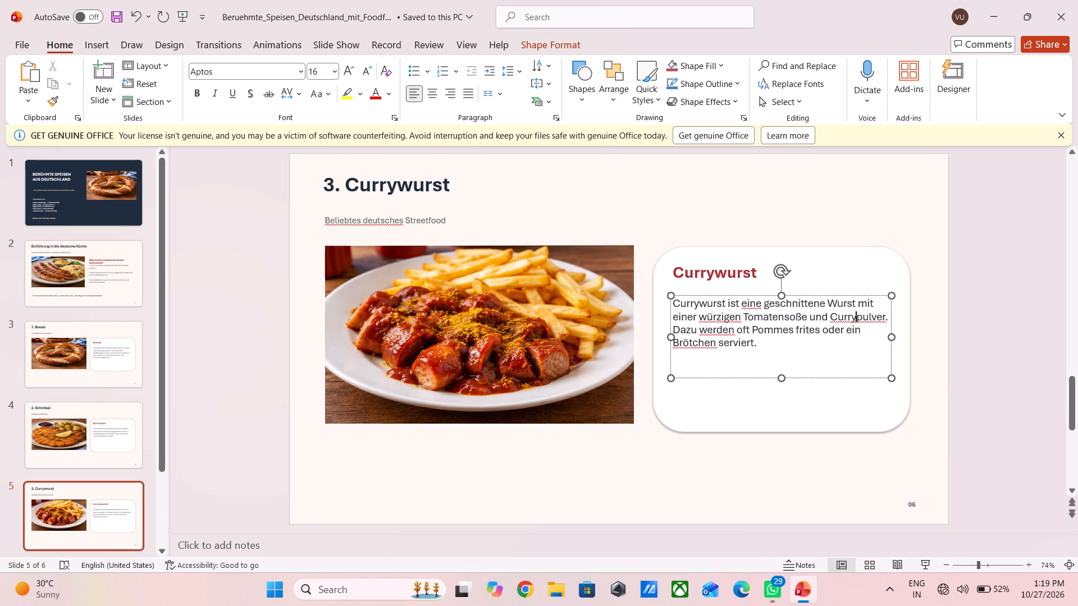
{"action": "right_click", "coordinate": [857, 315]}
{"action": "left_click", "coordinate": [874, 342]}
{"action": "right_click", "coordinate": [749, 305]}
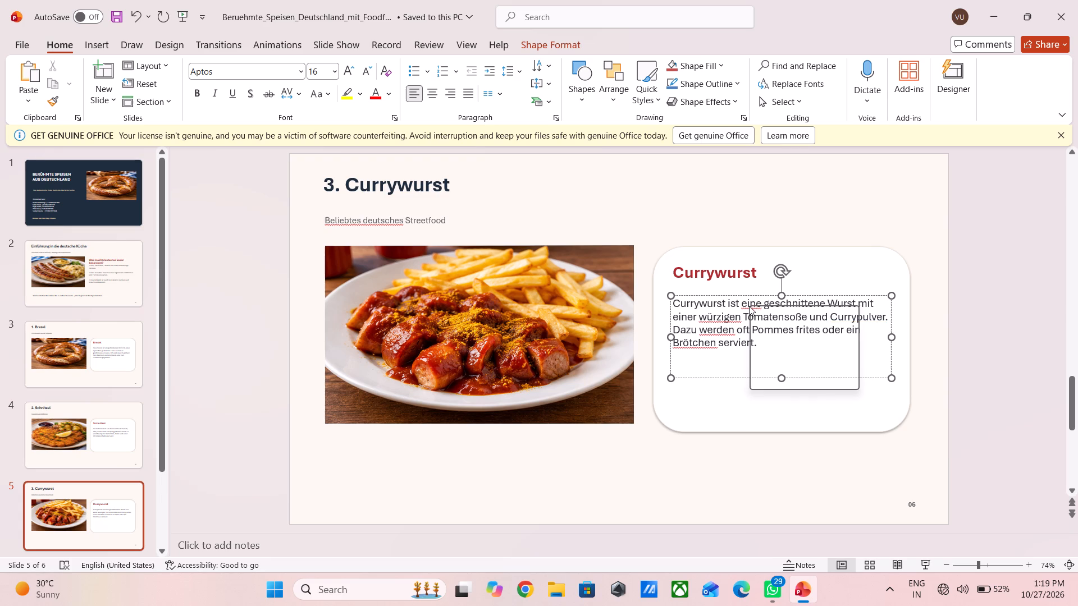
{"action": "left_click", "coordinate": [777, 353]}
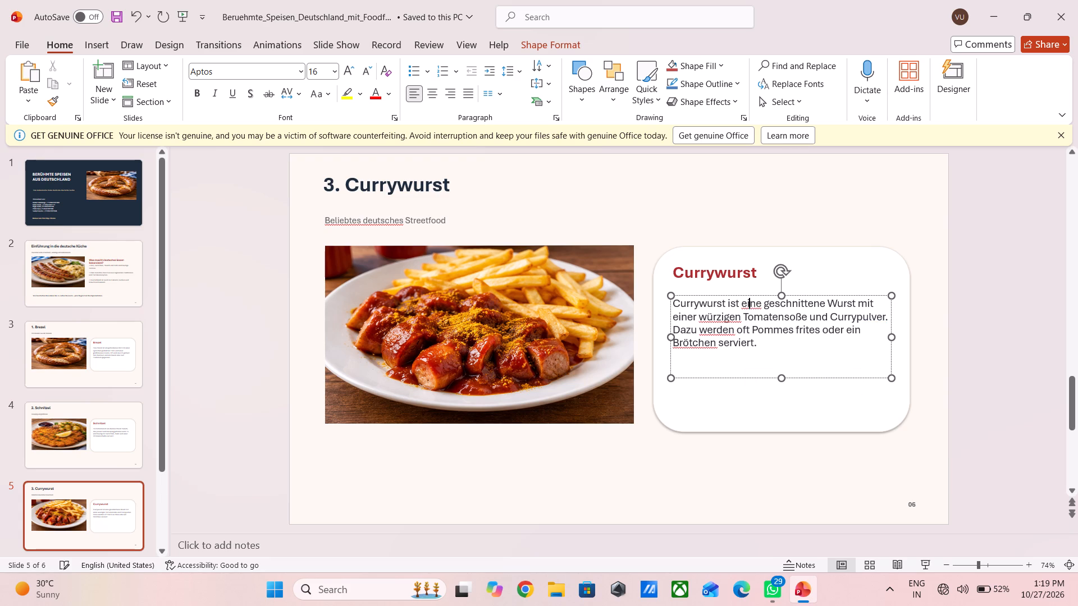
Ignore all spelling flags for "würzigen", "werden" and "Brötchen" in the Currywurst description.
{"action": "left_click", "coordinate": [720, 321]}
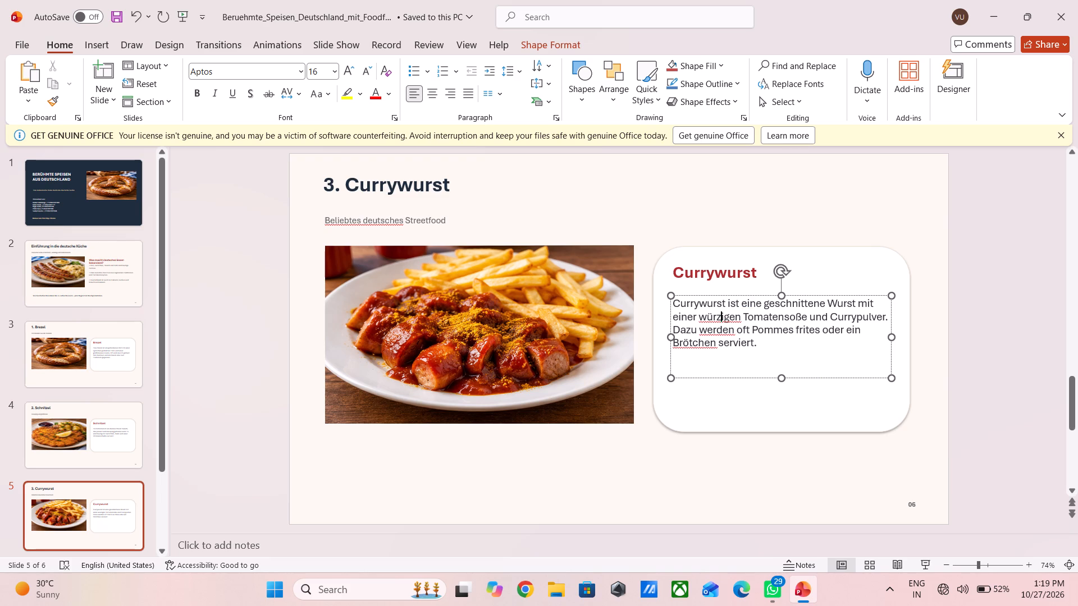
{"action": "right_click", "coordinate": [720, 321]}
{"action": "left_click", "coordinate": [757, 433]}
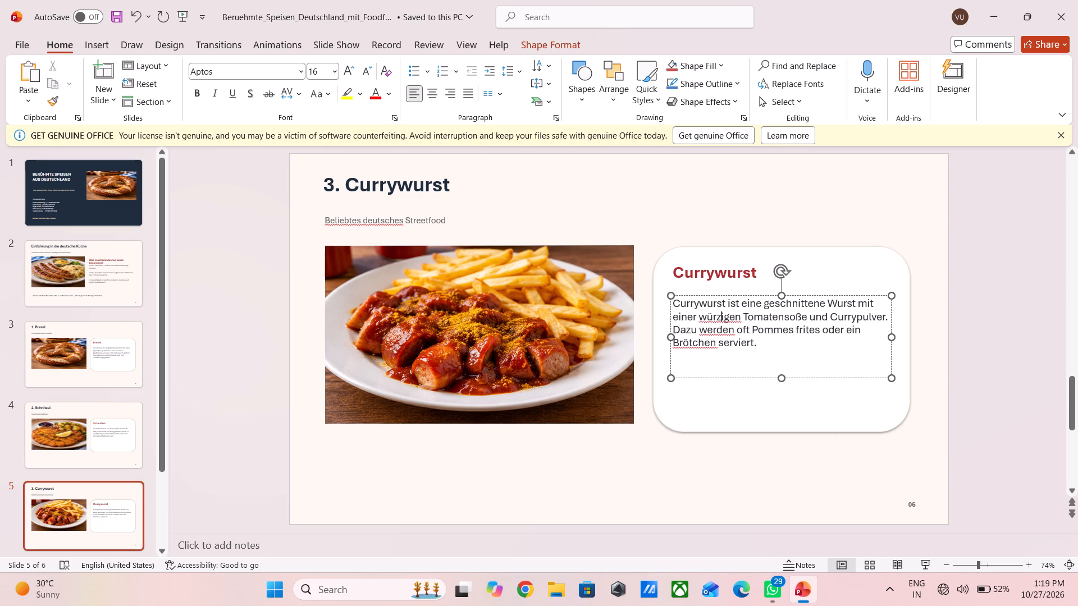
{"action": "left_click", "coordinate": [723, 330]}
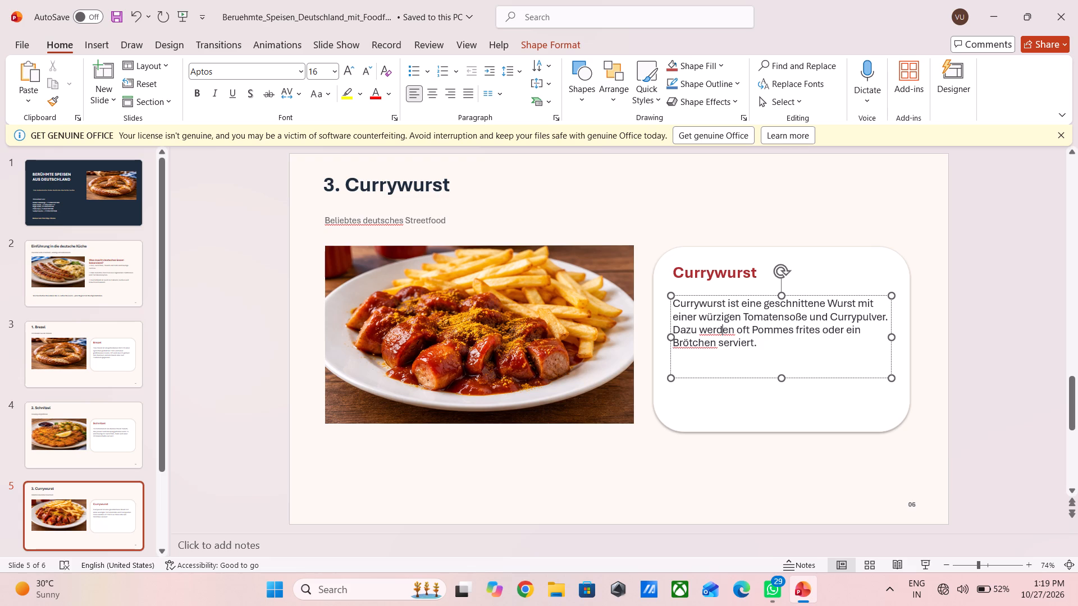
{"action": "right_click", "coordinate": [723, 330]}
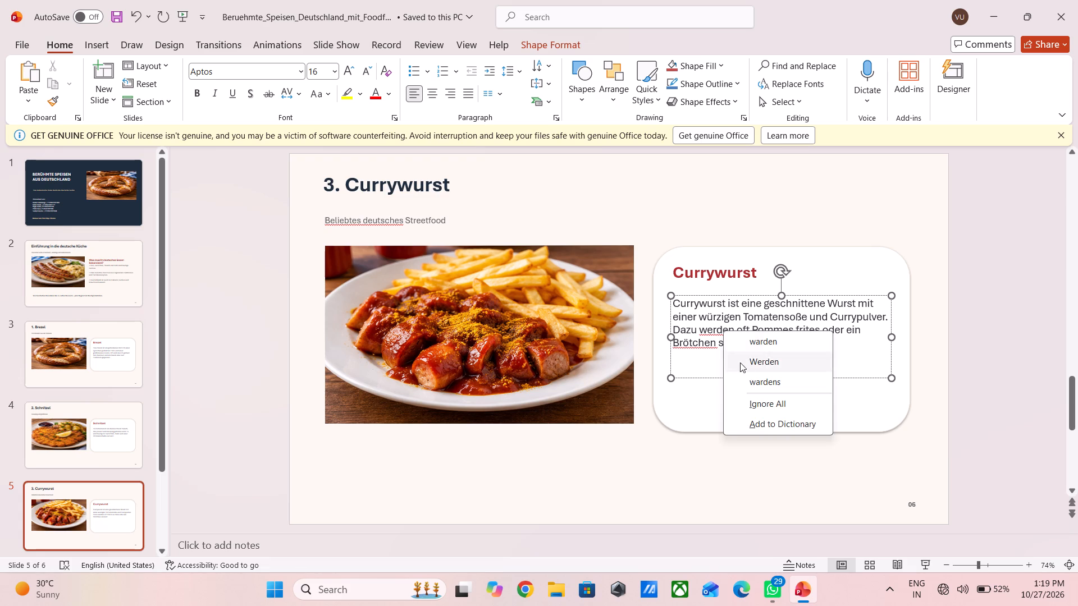
{"action": "left_click", "coordinate": [755, 411]}
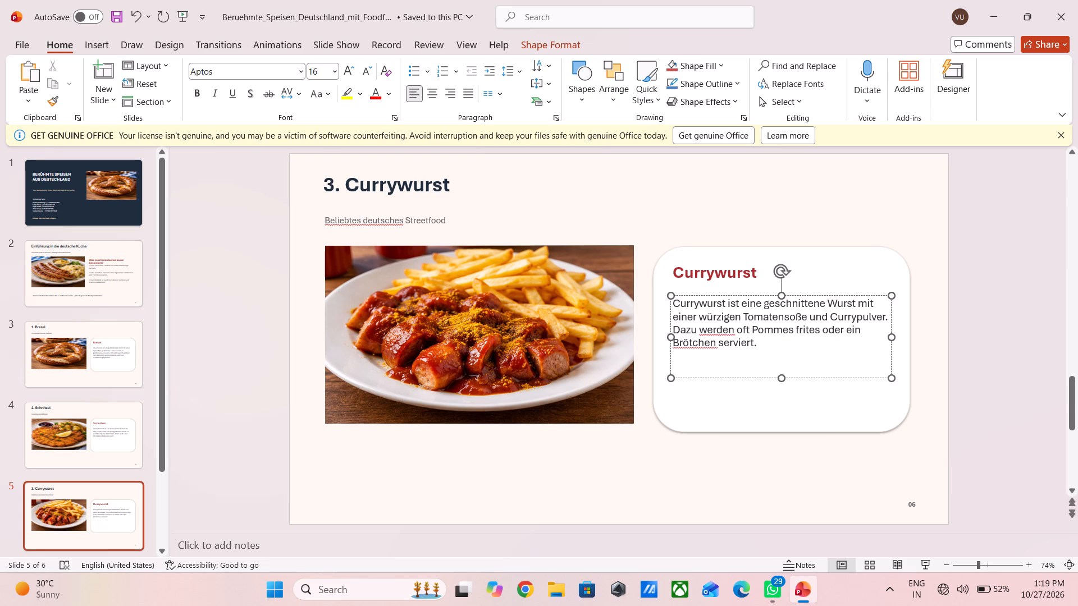
{"action": "left_click", "coordinate": [700, 342]}
{"action": "right_click", "coordinate": [700, 342]}
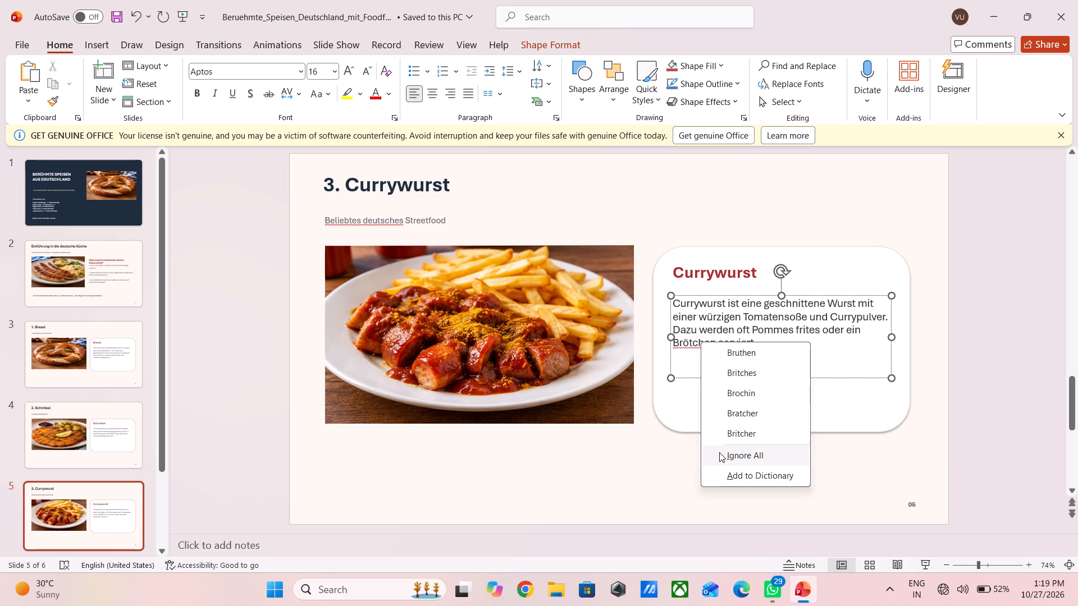
{"action": "left_click", "coordinate": [721, 458]}
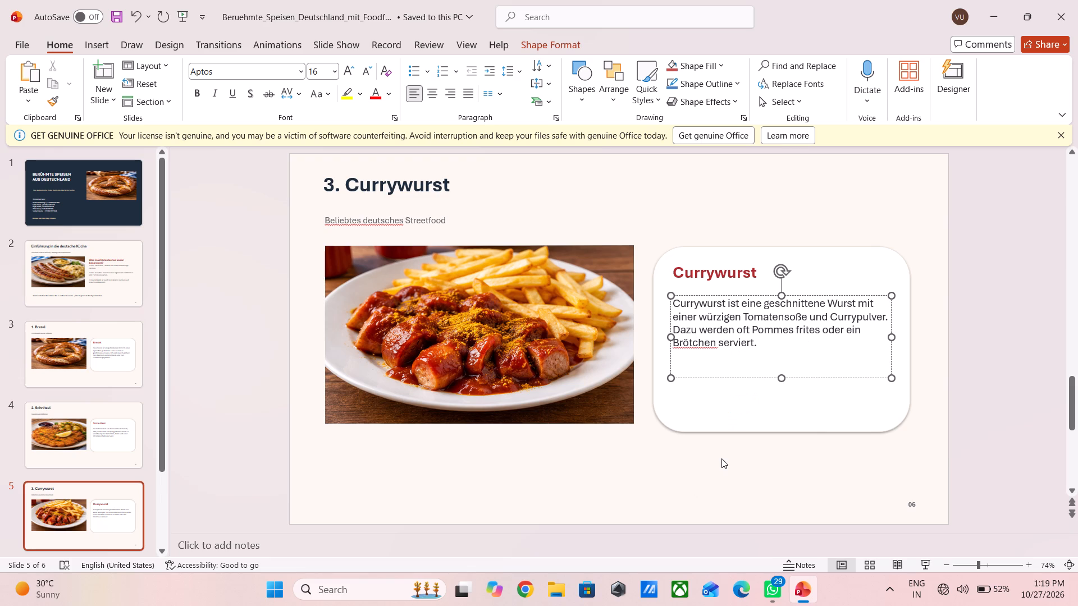
{"action": "left_click", "coordinate": [750, 323]}
{"action": "scroll", "coordinate": [107, 456], "scroll_direction": "down", "scroll_amount": 2}
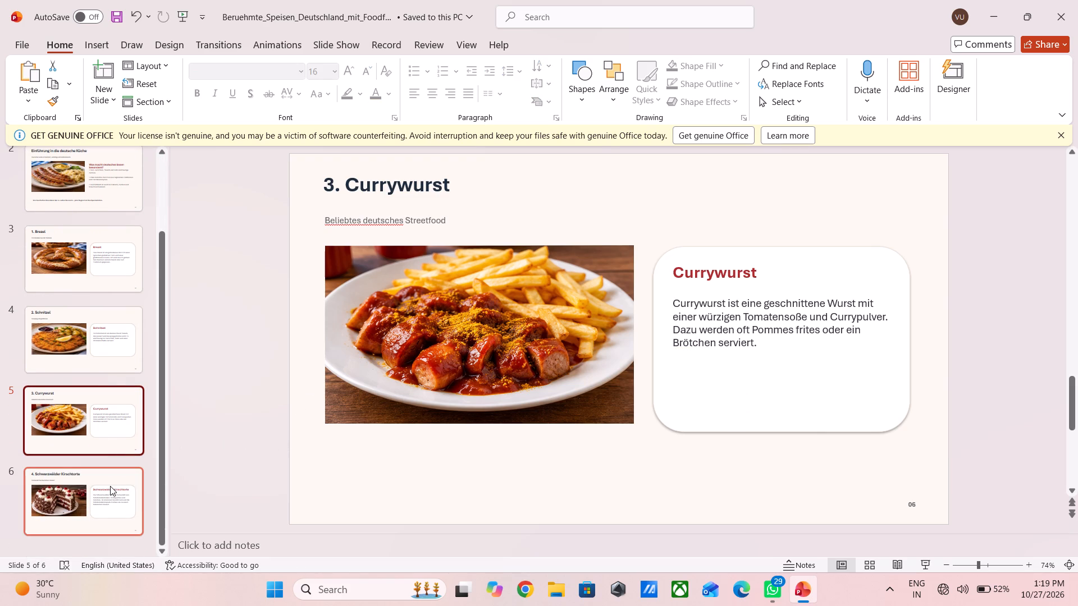
On the Schwarzwälder Kirschtorte slide, ignore all spelling flags for "berühmtes" and "deutsches" in the subtitle.
{"action": "left_click", "coordinate": [110, 486]}
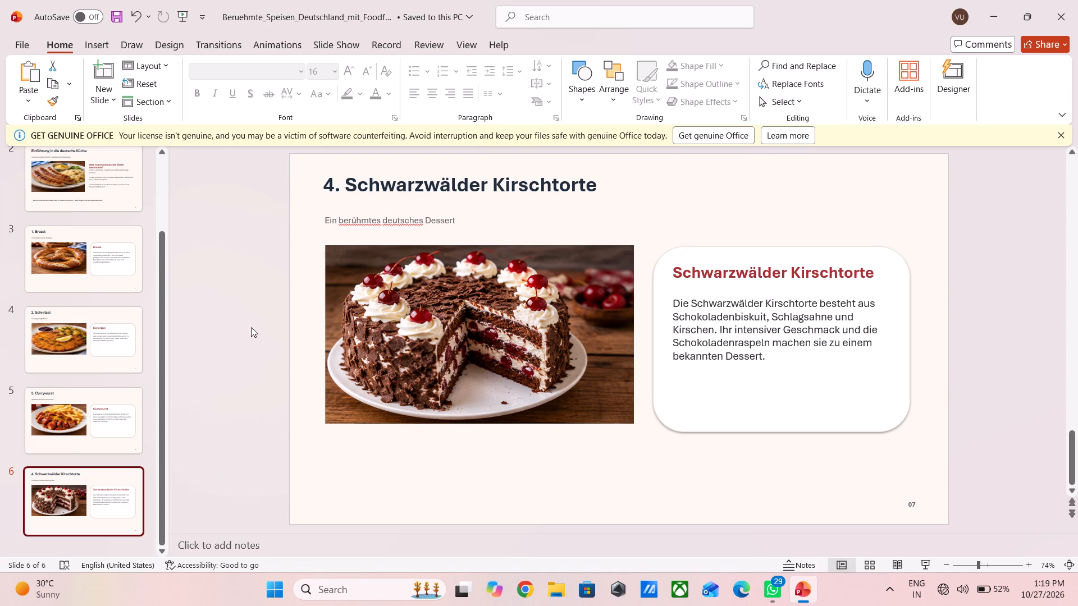
{"action": "left_click", "coordinate": [121, 397]}
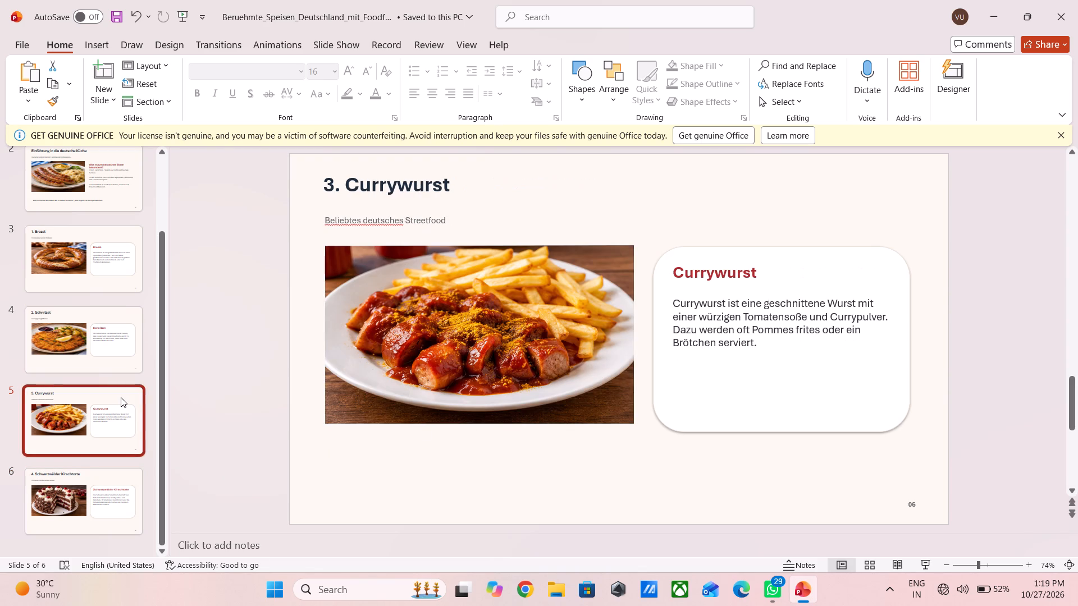
{"action": "left_click", "coordinate": [113, 492]}
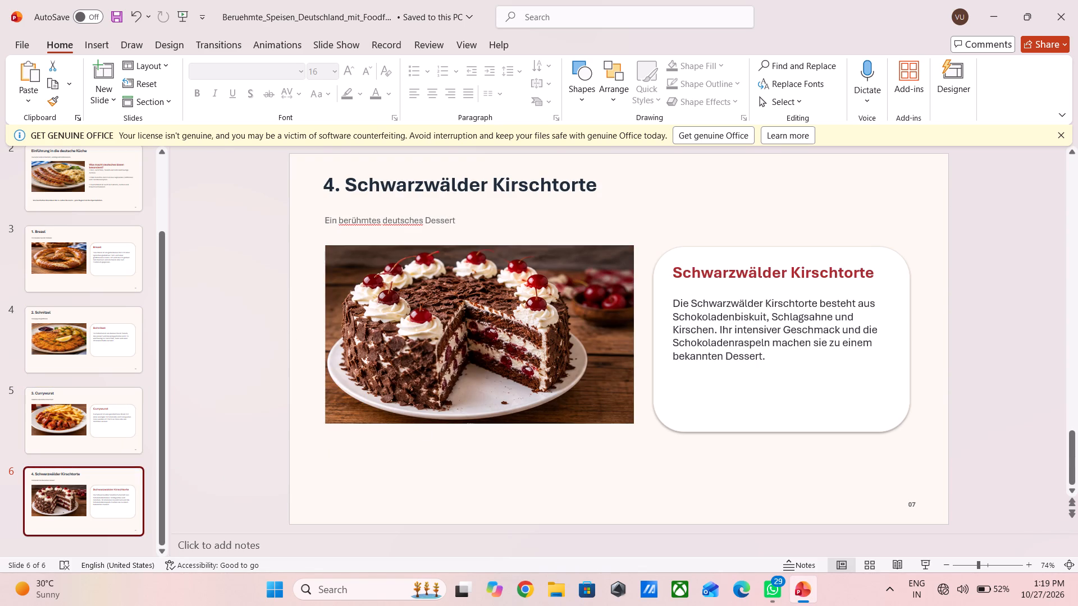
{"action": "right_click", "coordinate": [363, 222]}
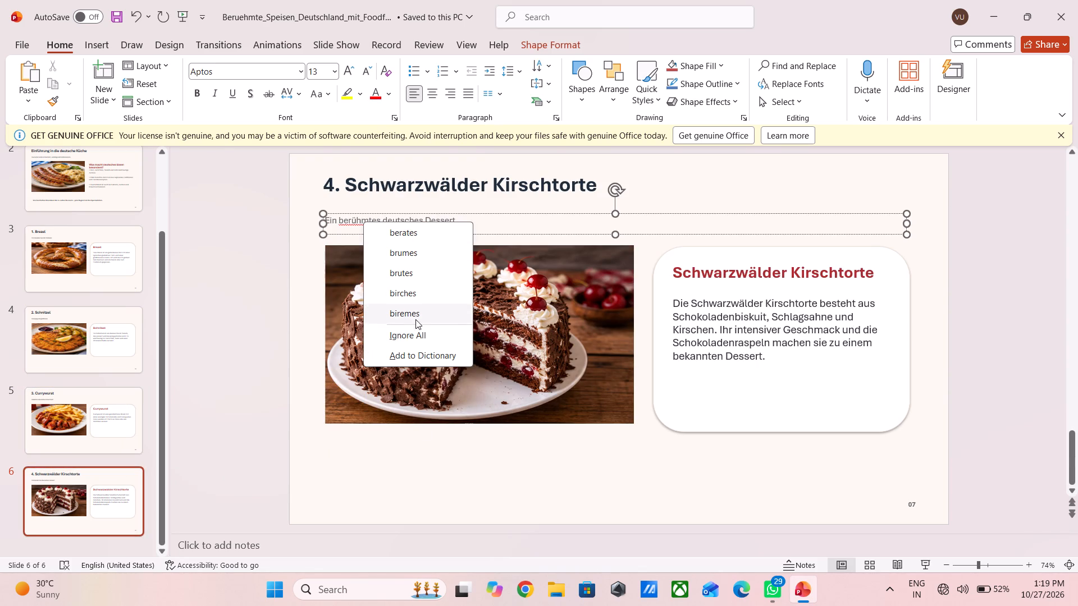
{"action": "left_click", "coordinate": [418, 332]}
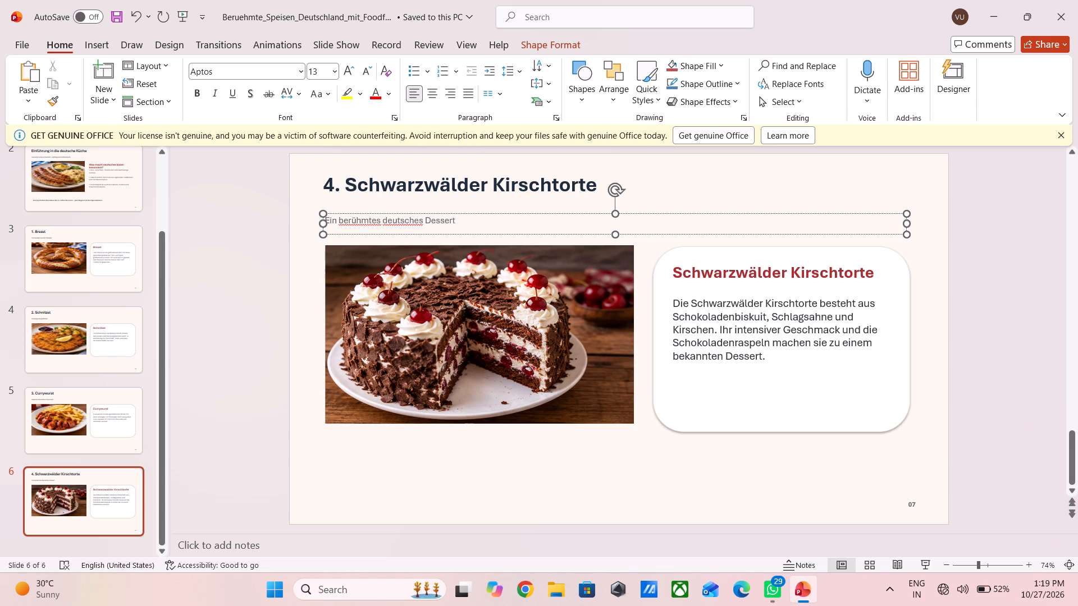
{"action": "left_click", "coordinate": [397, 223]}
{"action": "right_click", "coordinate": [397, 223]}
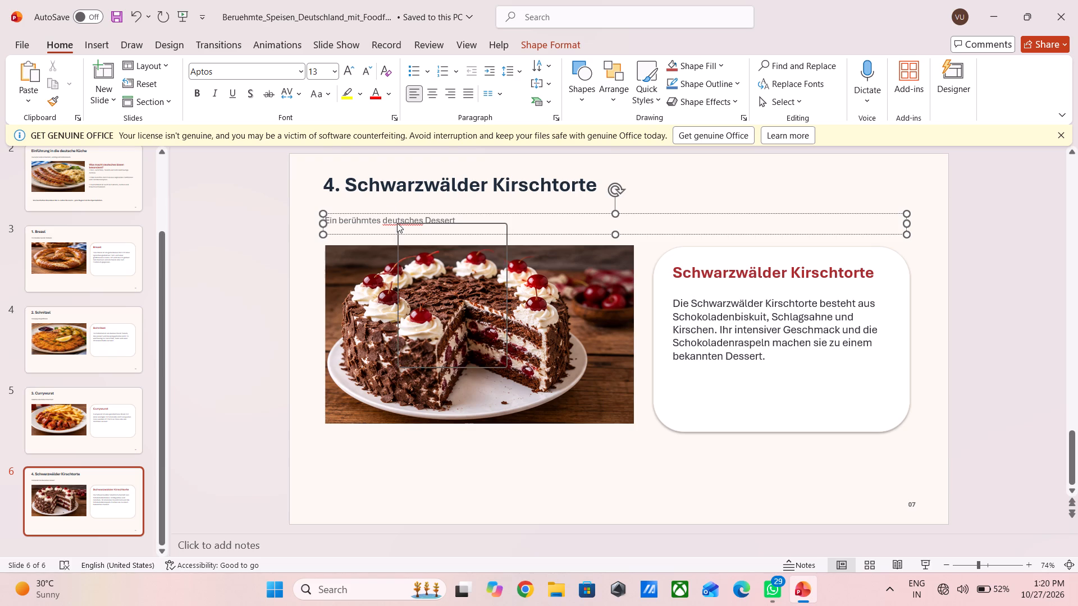
{"action": "left_click", "coordinate": [440, 336]}
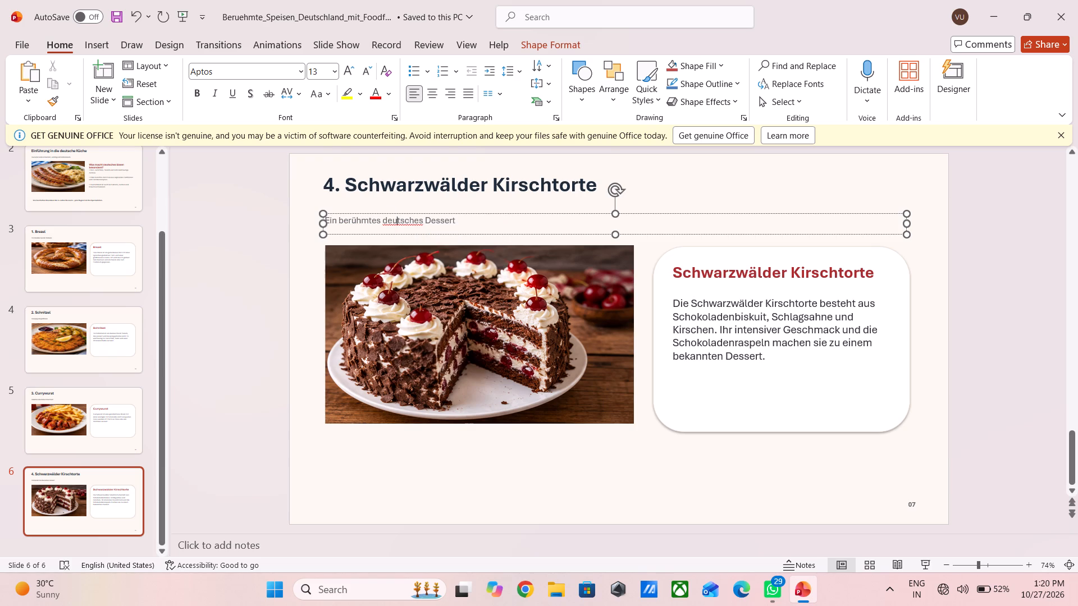
{"action": "left_click", "coordinate": [390, 222]}
On the Currywurst slide, ignore all spelling flags for "Beliebtes" in the subtitle.
{"action": "left_click", "coordinate": [63, 400]}
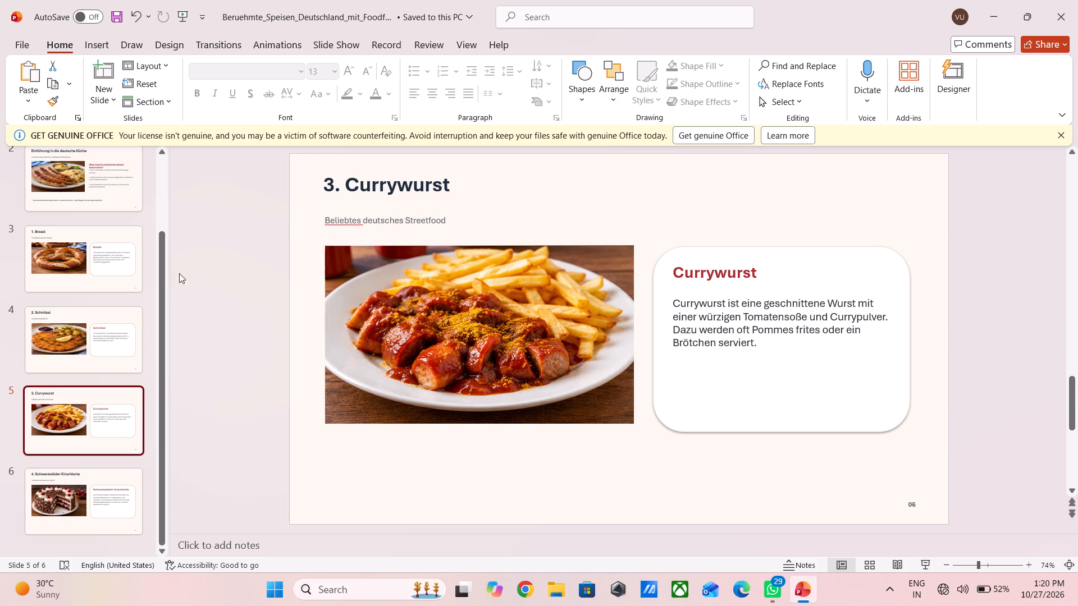
{"action": "left_click", "coordinate": [331, 222]}
{"action": "right_click", "coordinate": [331, 222]}
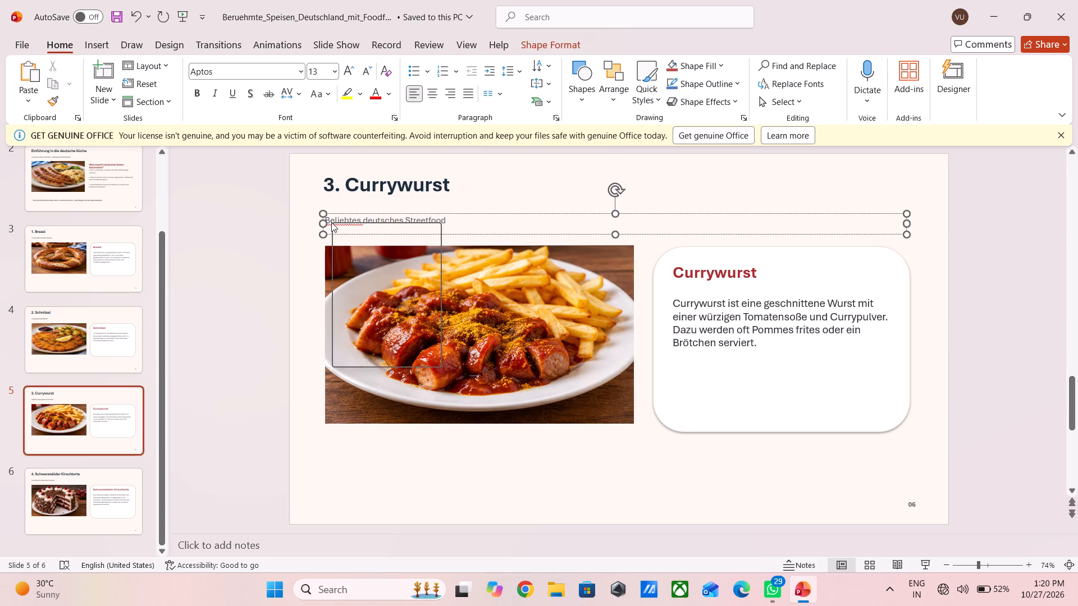
{"action": "left_click", "coordinate": [371, 339]}
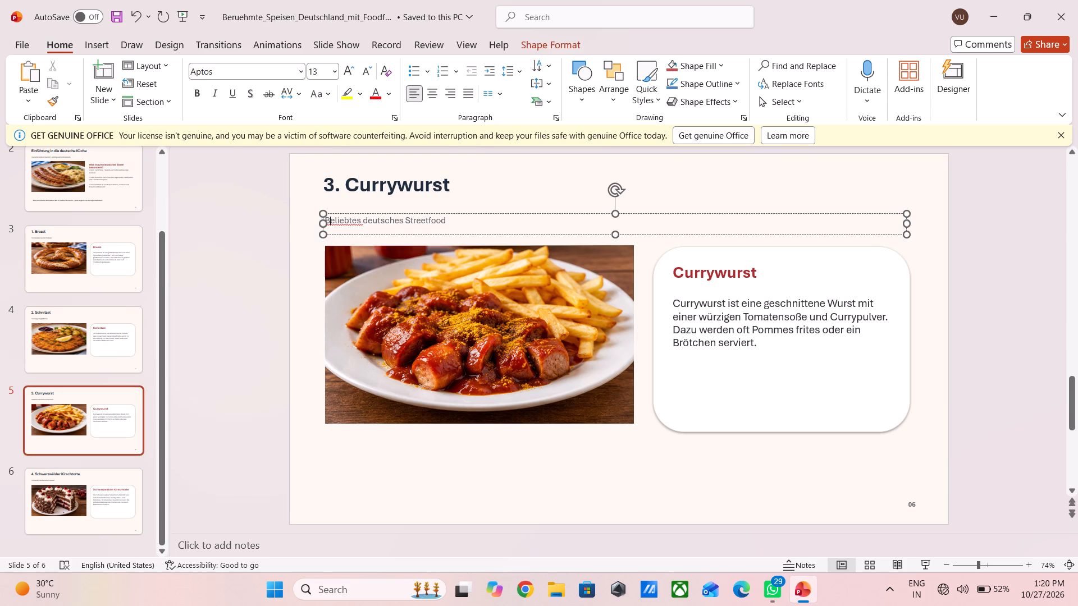
{"action": "left_click", "coordinate": [372, 221]}
On the Schnitzel slide, ignore all spelling flags for "goldbraun" in the subtitle.
{"action": "left_click", "coordinate": [102, 361]}
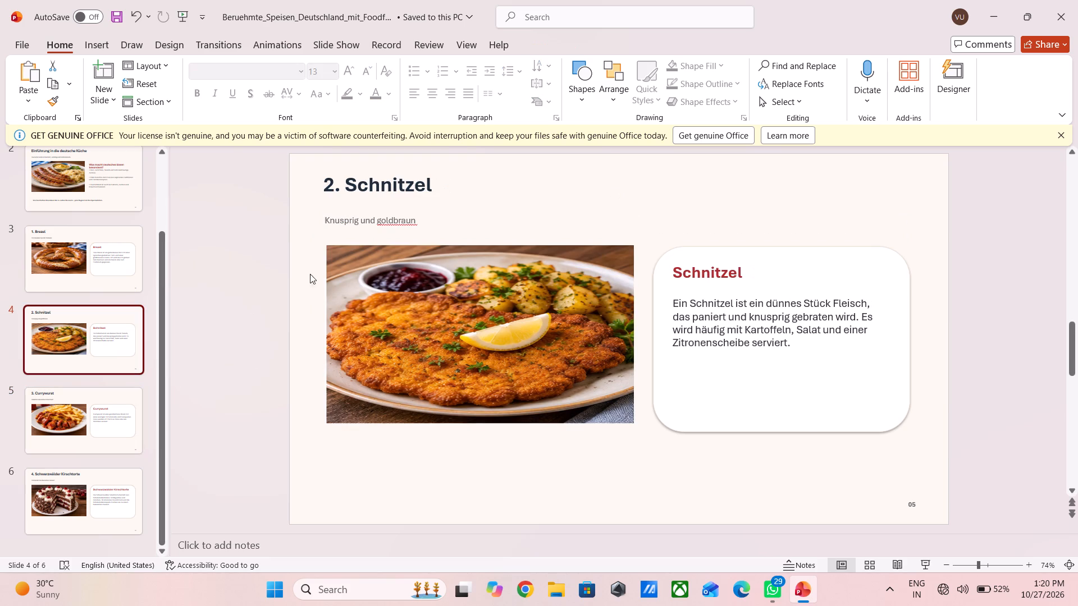
{"action": "left_click", "coordinate": [390, 222]}
{"action": "right_click", "coordinate": [390, 222]}
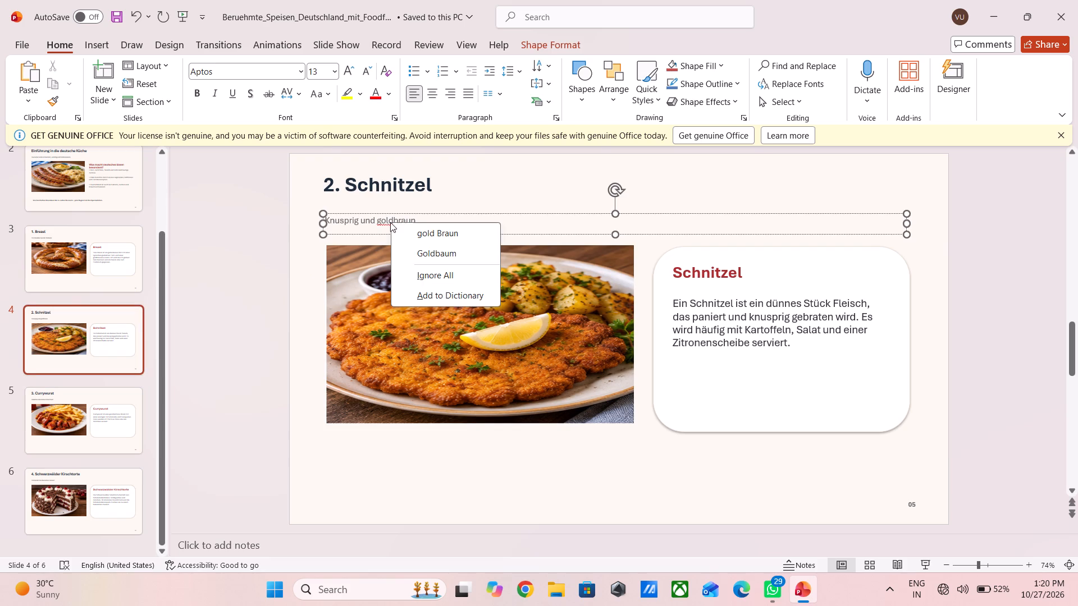
{"action": "left_click", "coordinate": [426, 272]}
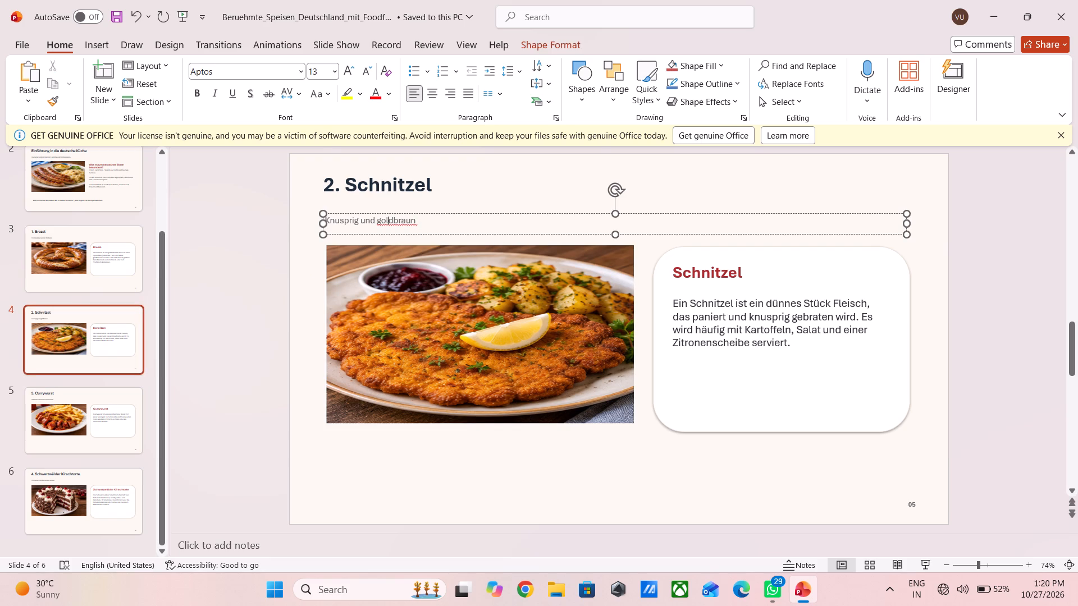
{"action": "left_click", "coordinate": [127, 244]}
{"action": "left_click", "coordinate": [120, 316]}
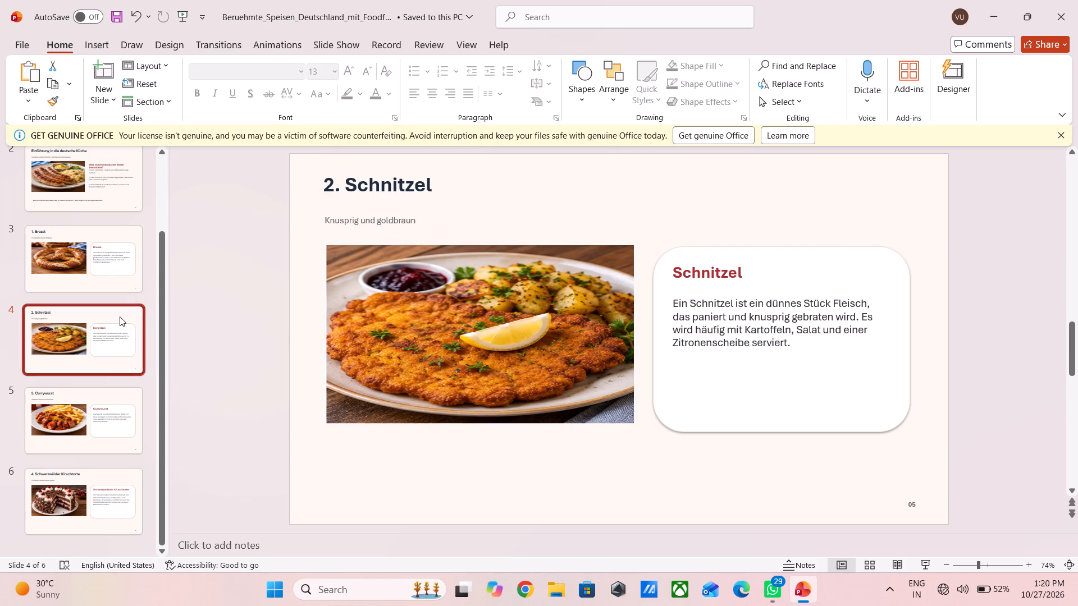
On the Brezel slide, ignore all spelling flags for "Klassiker" and "Bäckerei" in the subtitle.
{"action": "left_click", "coordinate": [94, 264]}
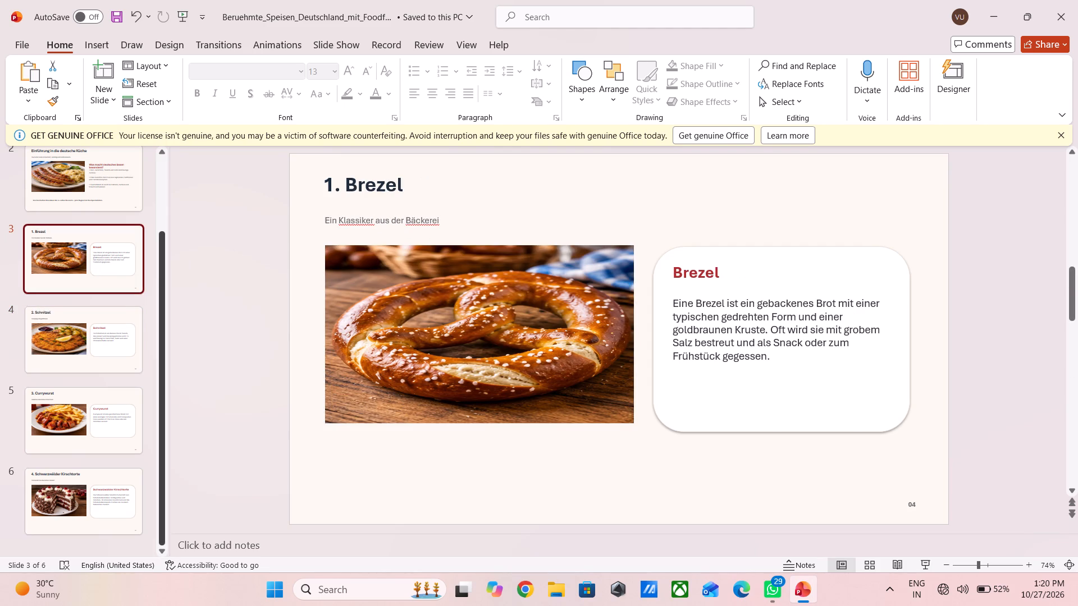
{"action": "right_click", "coordinate": [357, 220]}
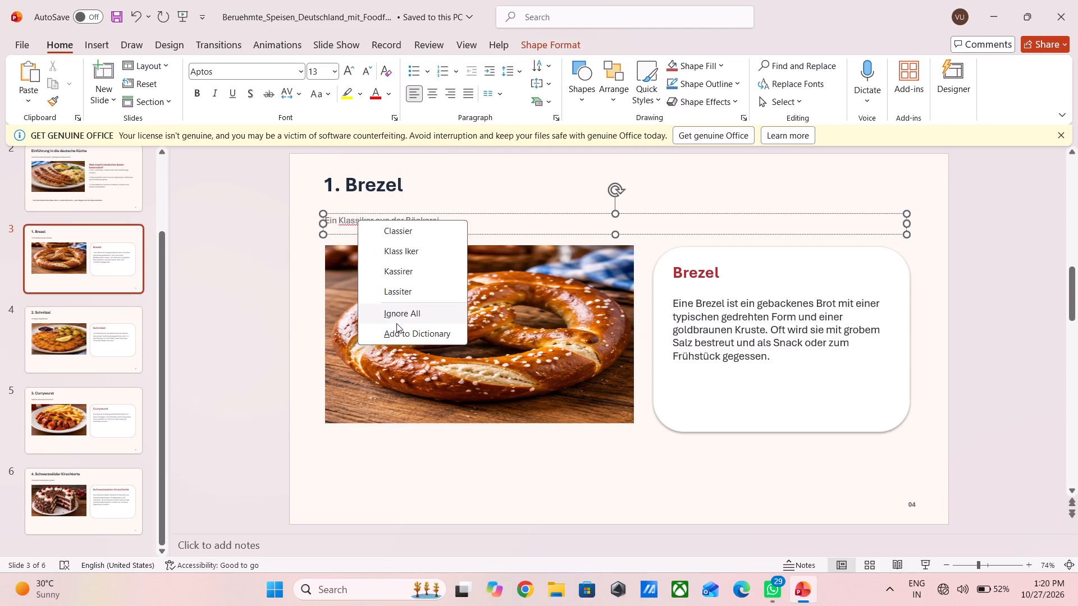
{"action": "left_click", "coordinate": [396, 323]}
{"action": "left_click", "coordinate": [406, 218]}
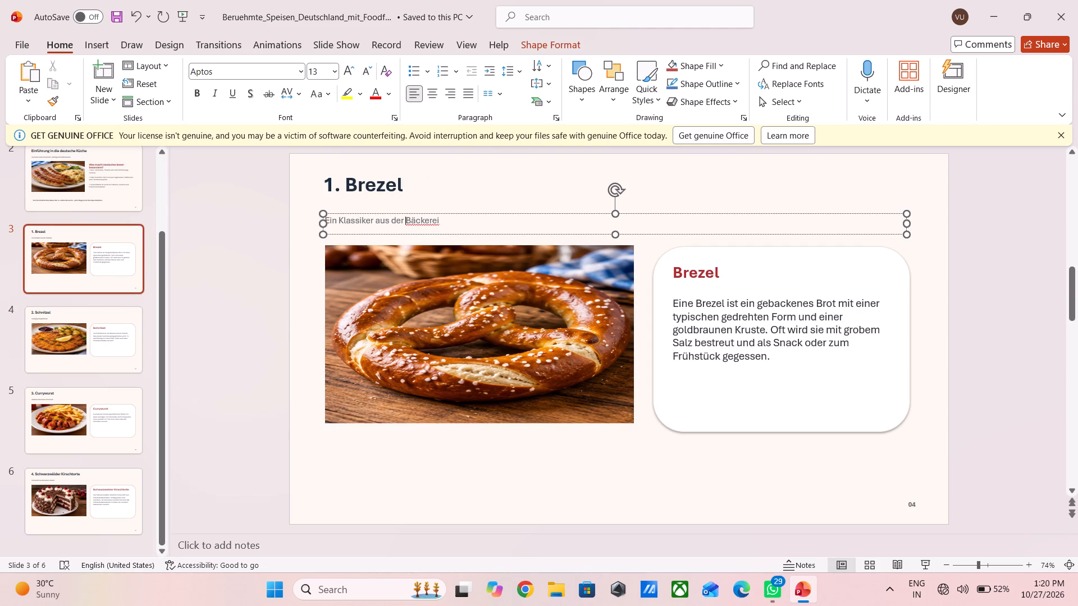
{"action": "right_click", "coordinate": [406, 218]}
{"action": "left_click", "coordinate": [440, 341]}
{"action": "left_click", "coordinate": [424, 223]}
On the introduction slide, ignore all spelling flags for "macht" and "besonders" in the red heading above the bullets.
{"action": "left_click", "coordinate": [105, 196]}
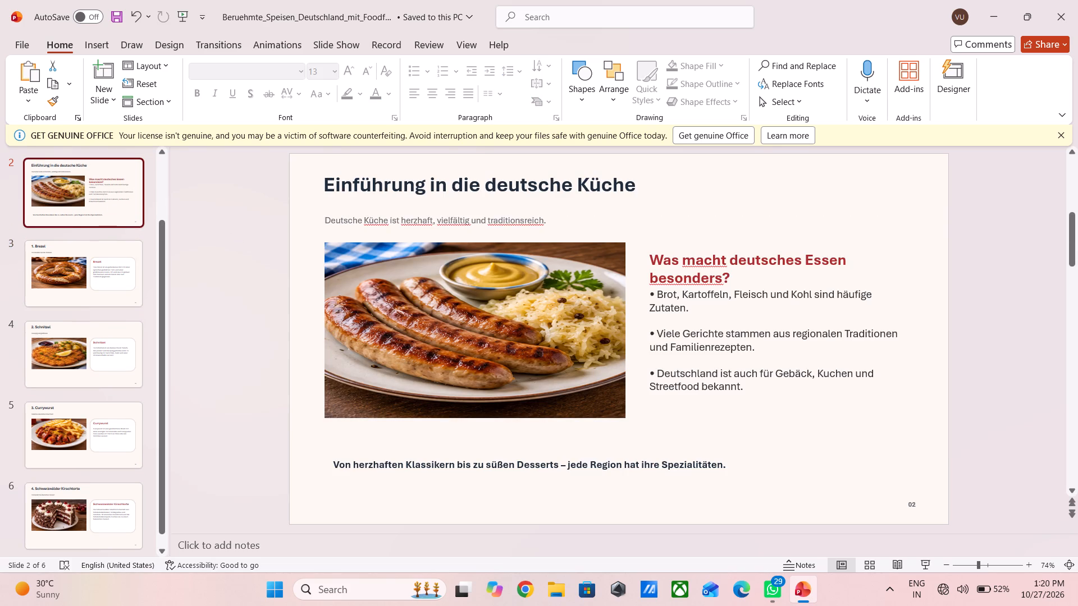
{"action": "right_click", "coordinate": [705, 264]}
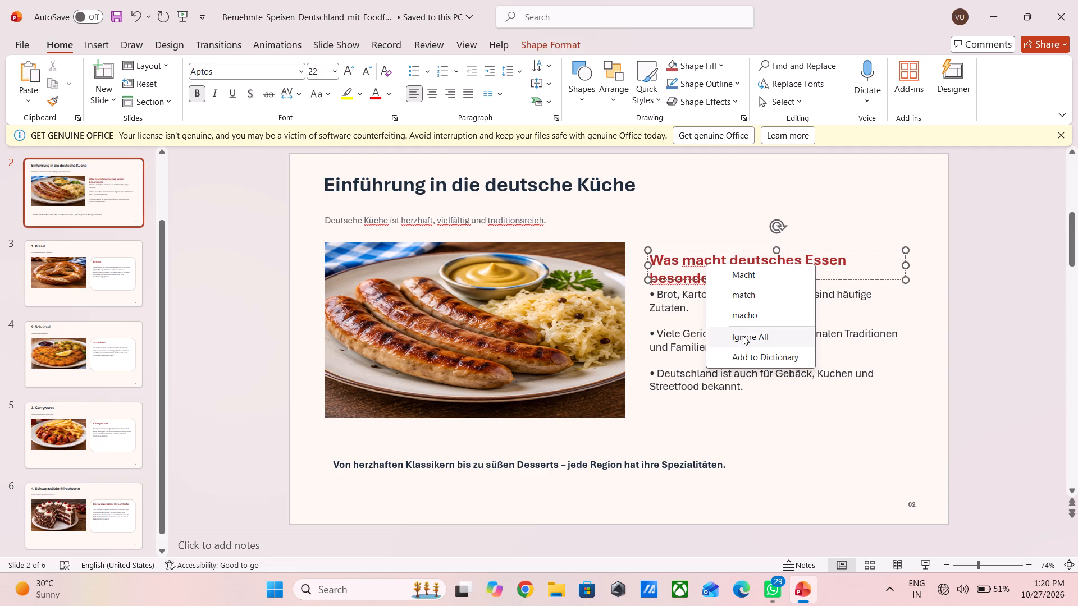
{"action": "left_click", "coordinate": [743, 336]}
{"action": "left_click", "coordinate": [697, 284]}
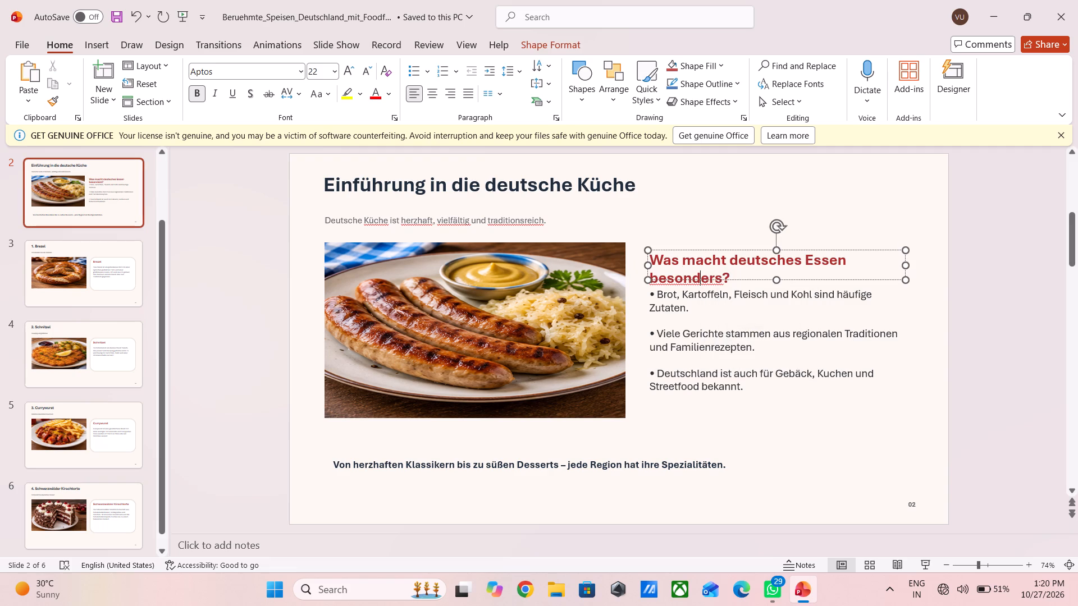
{"action": "right_click", "coordinate": [697, 284]}
{"action": "left_click", "coordinate": [724, 339]}
{"action": "left_click", "coordinate": [687, 307]}
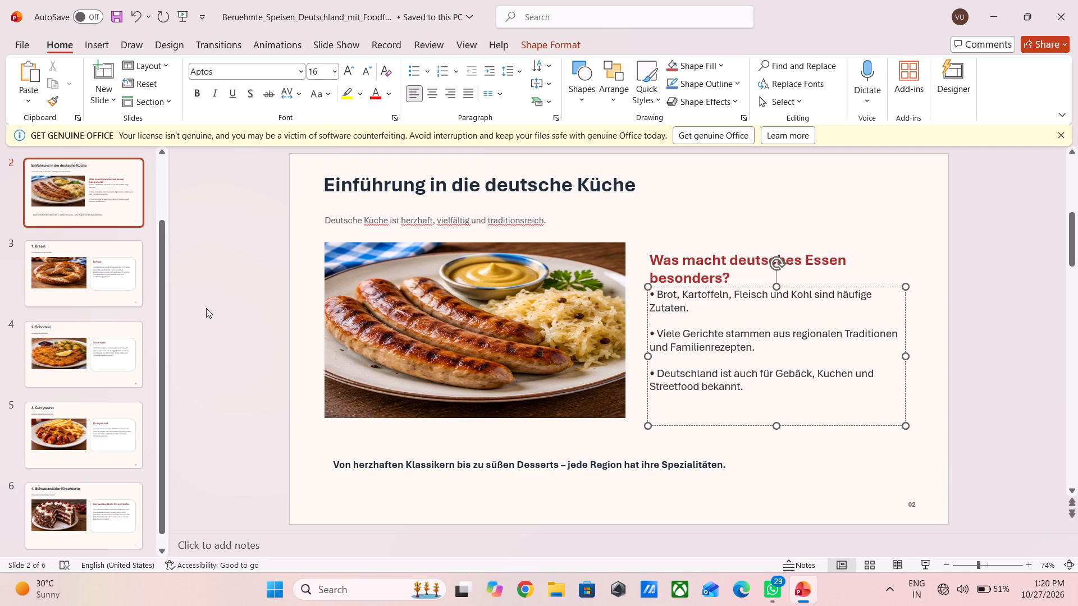
Ignore all spelling flags for "Küche", "herzhaft", "vielfältig" and "traditionsreich" in the introduction slide's subtitle.
{"action": "left_click", "coordinate": [375, 221]}
{"action": "right_click", "coordinate": [375, 221]}
{"action": "left_click", "coordinate": [426, 331]}
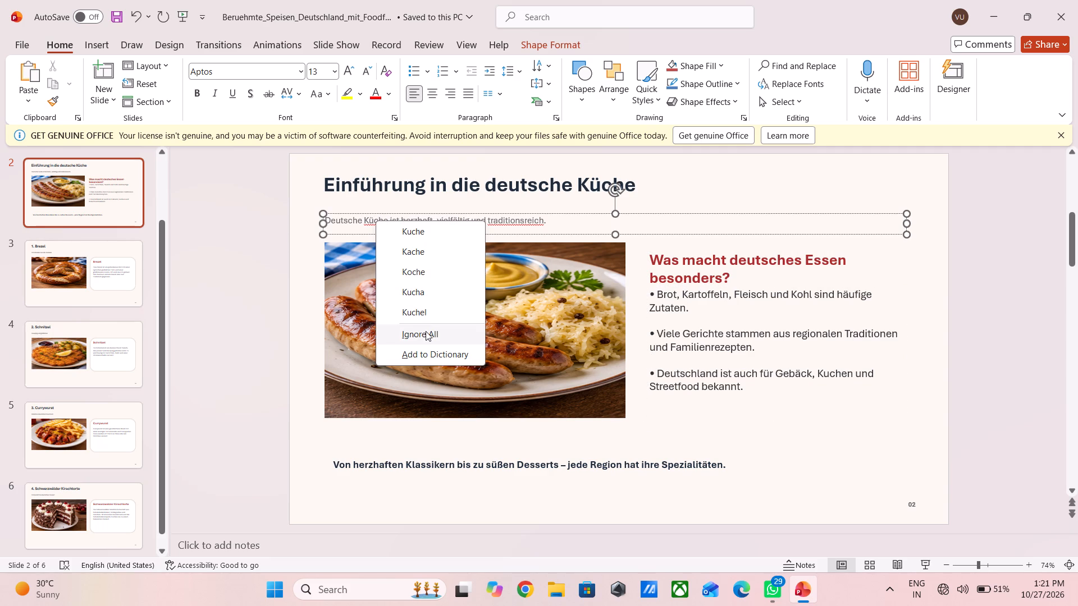
{"action": "right_click", "coordinate": [418, 223]}
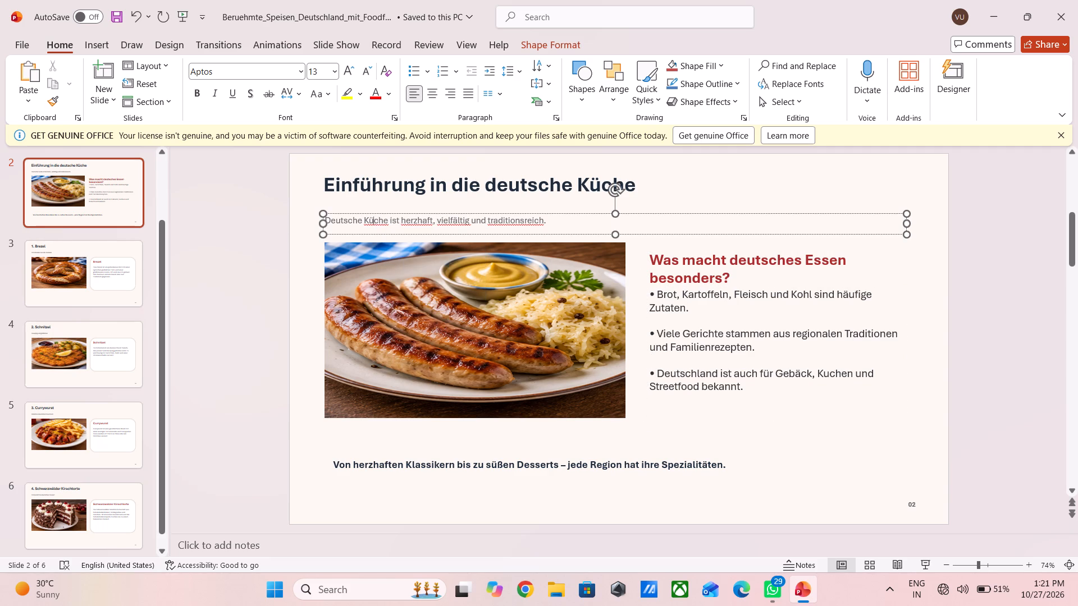
{"action": "left_click", "coordinate": [440, 258]}
{"action": "right_click", "coordinate": [459, 225]}
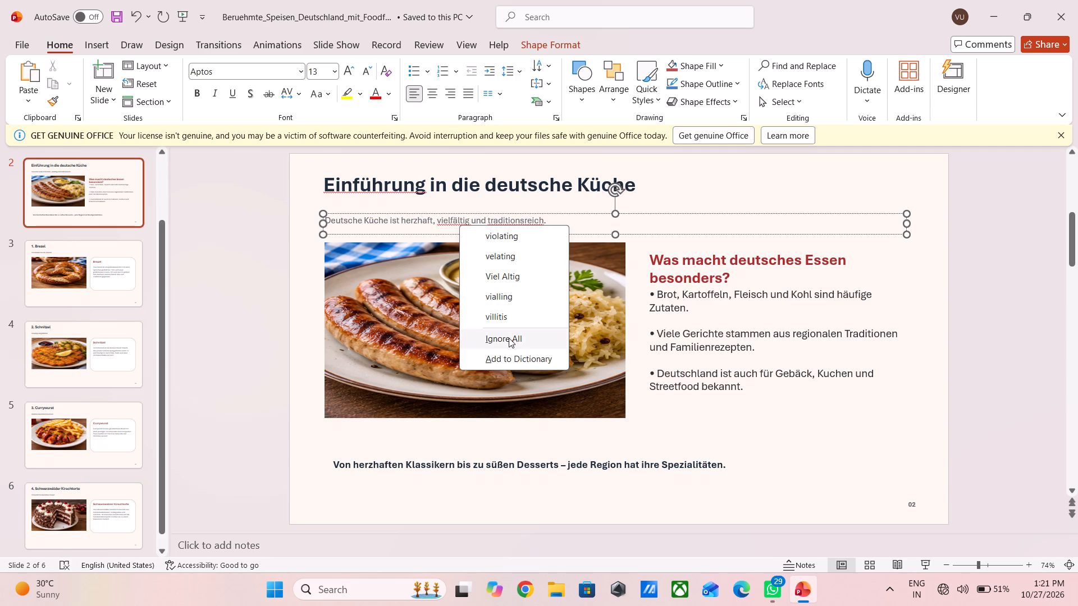
{"action": "left_click", "coordinate": [509, 338]}
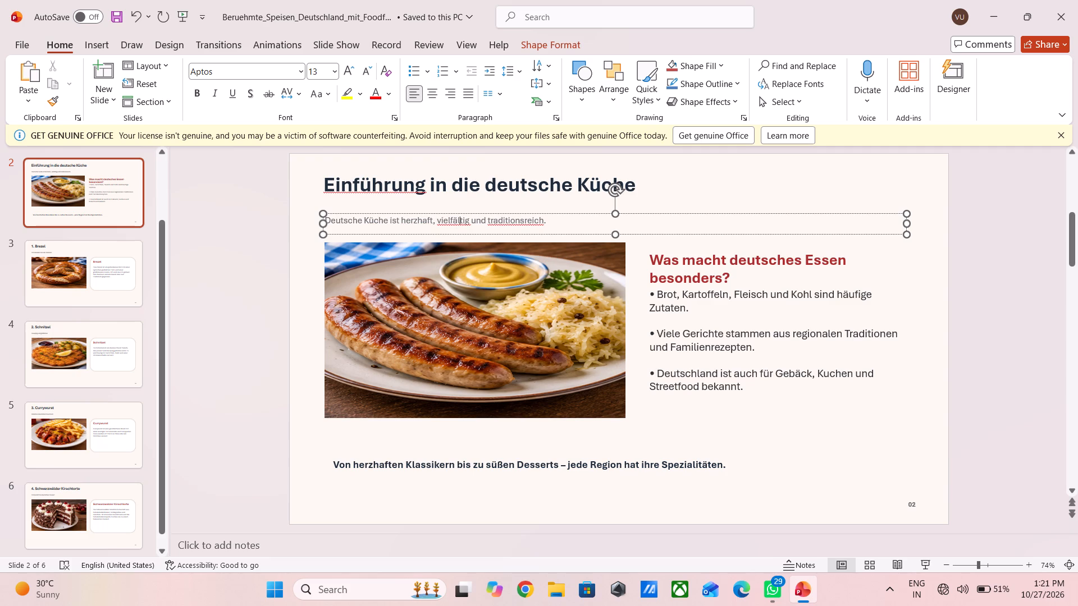
{"action": "left_click", "coordinate": [512, 221]}
{"action": "right_click", "coordinate": [512, 221]}
{"action": "left_click", "coordinate": [534, 256]}
Ignore all spelling flags for "Einführung" in the introduction slide's title.
{"action": "left_click", "coordinate": [364, 185]}
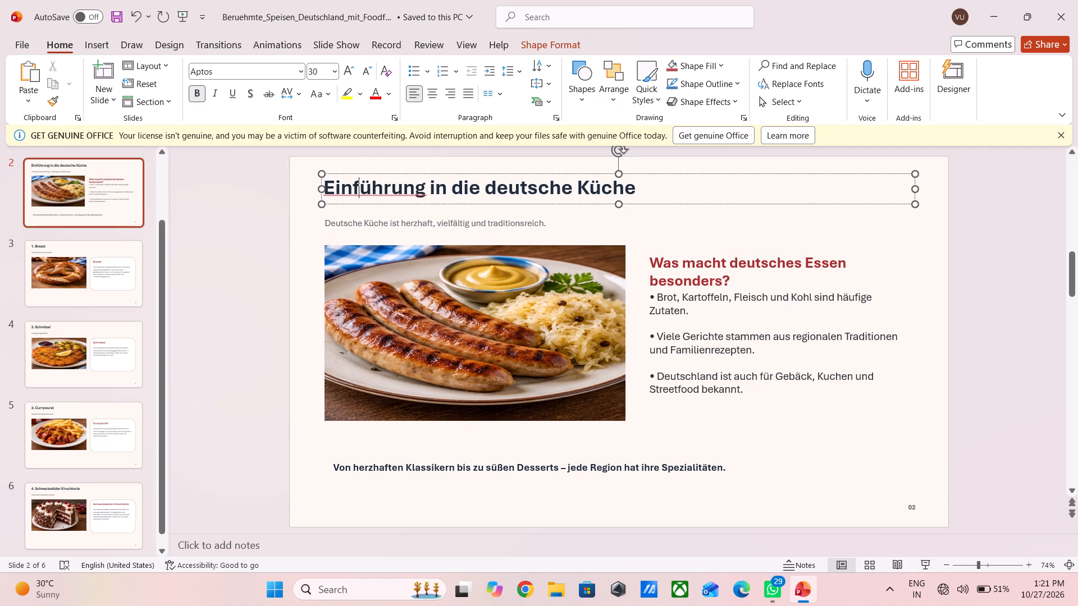
{"action": "right_click", "coordinate": [364, 185]}
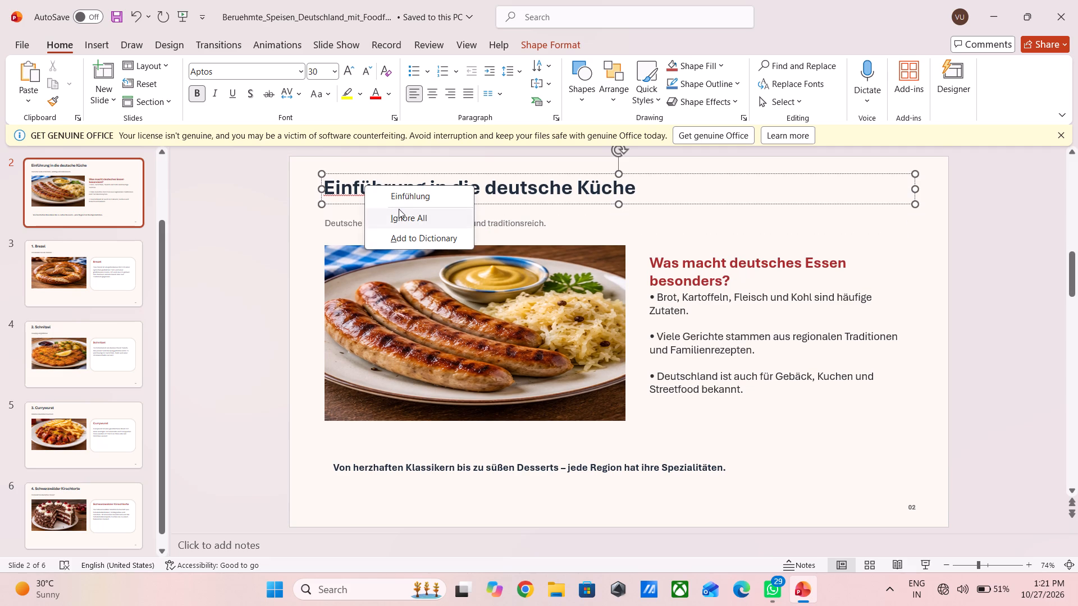
{"action": "left_click", "coordinate": [399, 209]}
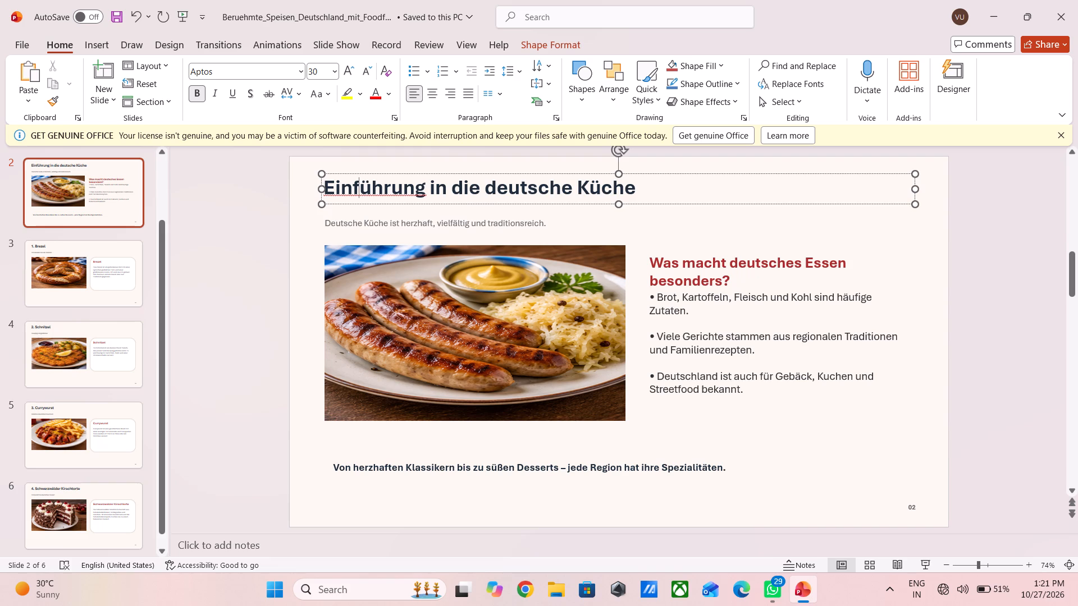
Review the introduction, Brezel, Schnitzel, Currywurst and title slides for remaining spelling flags.
{"action": "left_click", "coordinate": [446, 182]}
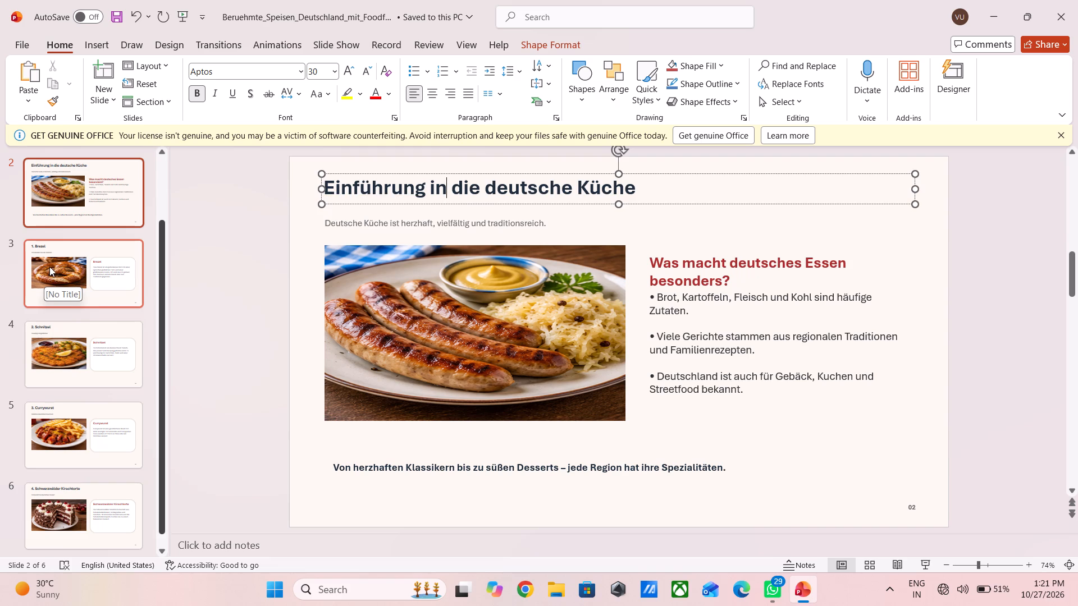
{"action": "left_click", "coordinate": [42, 195]}
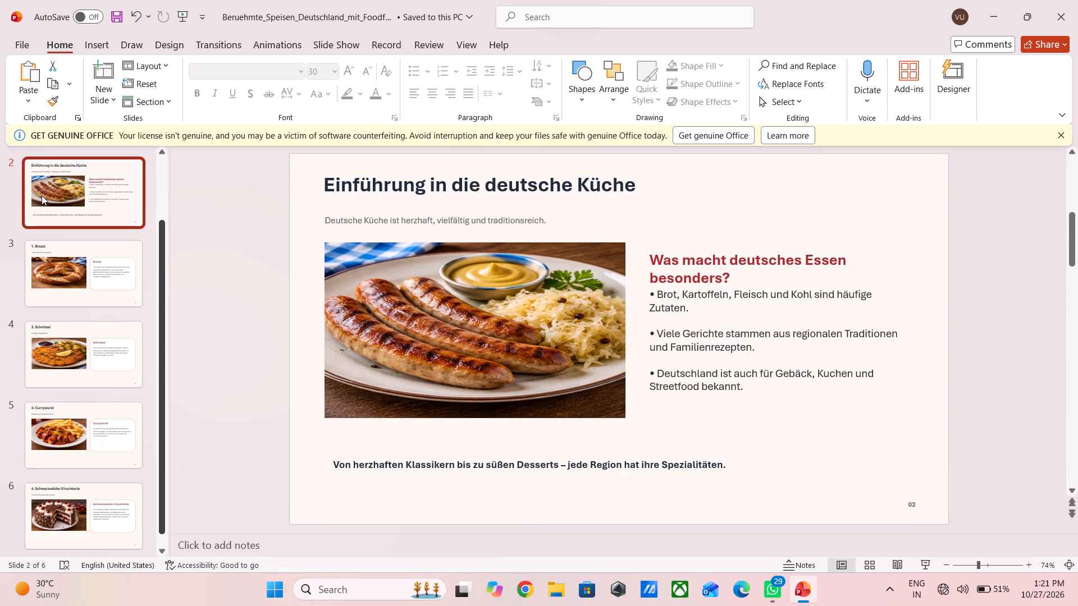
{"action": "left_click", "coordinate": [86, 260]}
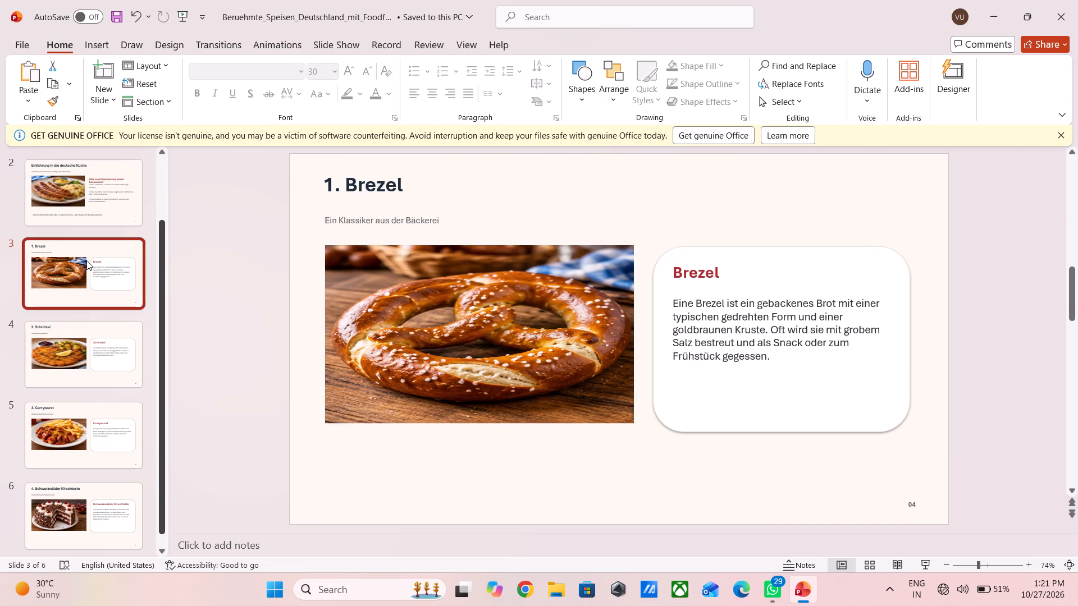
{"action": "left_click", "coordinate": [121, 337]}
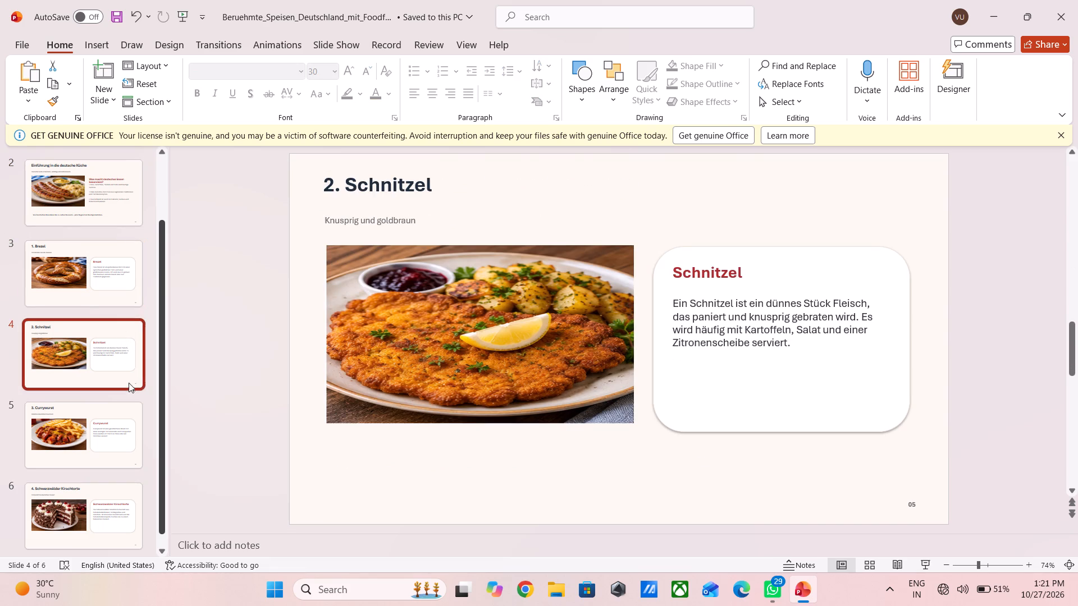
{"action": "left_click", "coordinate": [114, 419]}
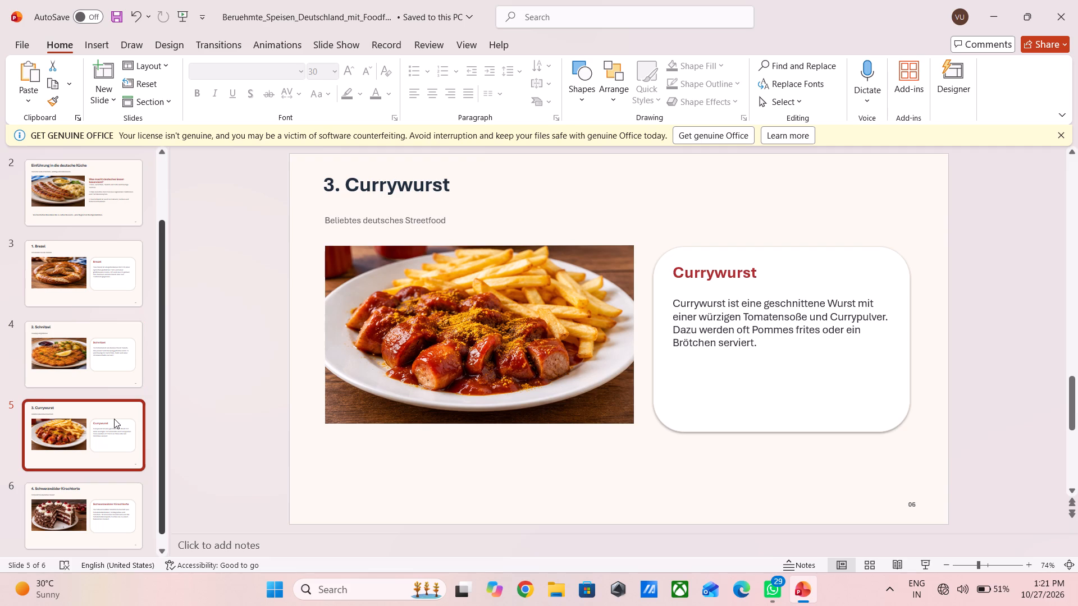
{"action": "key", "text": "Up"}
{"action": "key", "text": "Up"}
{"action": "key", "text": "Up"}
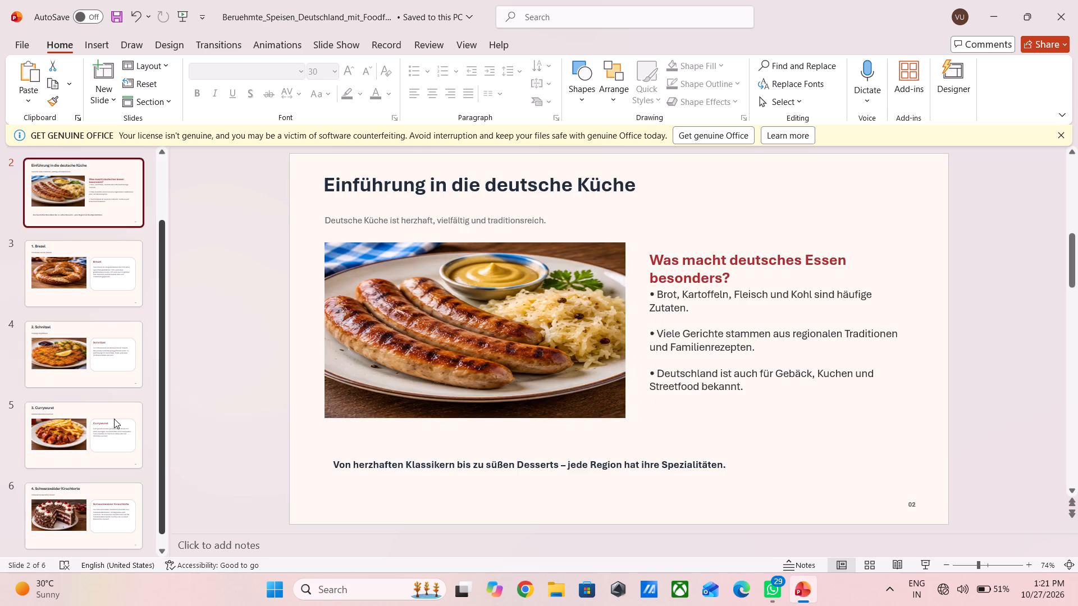
{"action": "key", "text": "Up"}
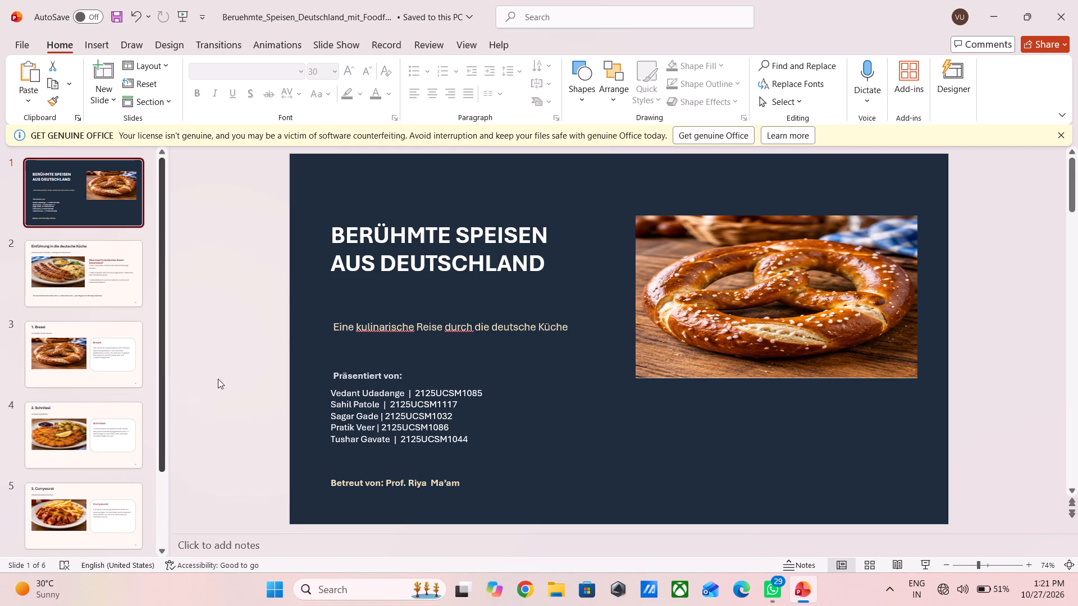
On the title slide, ignore all spelling flags for "kulinarische" and "durch" in the subtitle.
{"action": "right_click", "coordinate": [376, 328]}
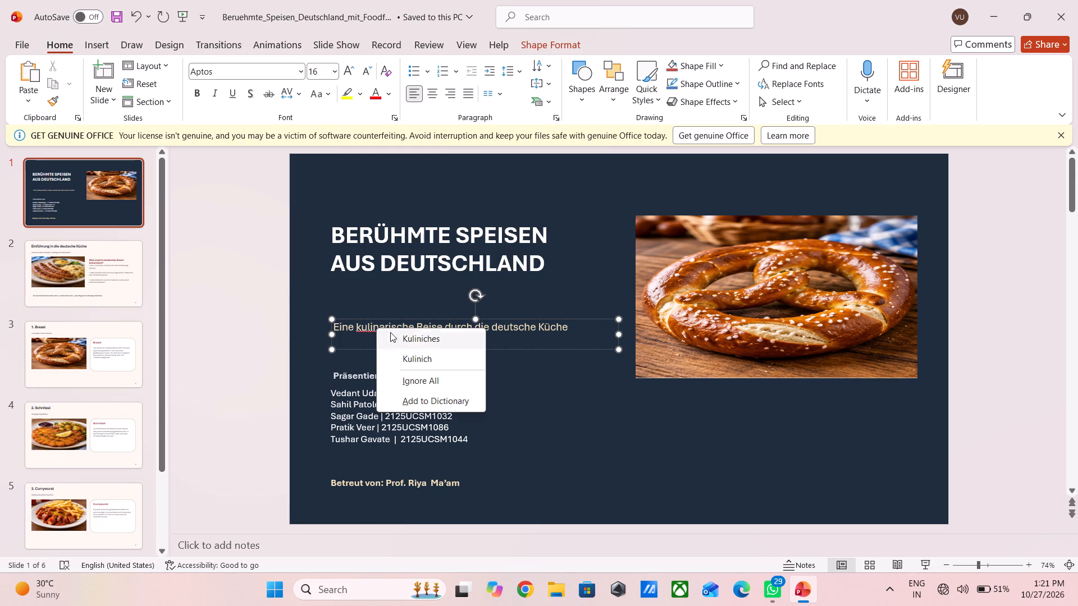
{"action": "left_click", "coordinate": [423, 383]}
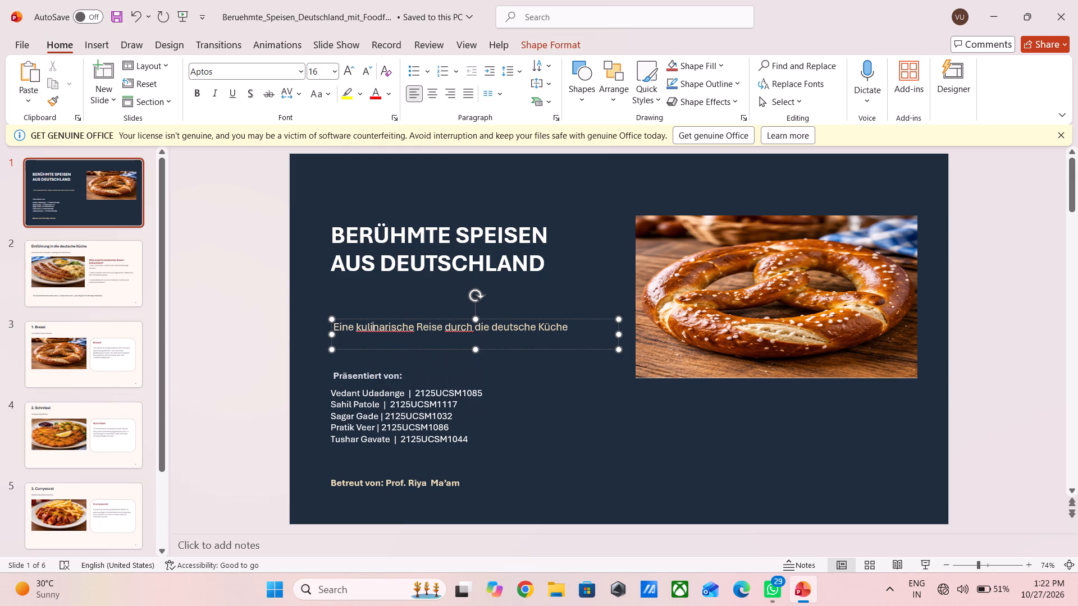
{"action": "right_click", "coordinate": [455, 329]}
{"action": "left_click", "coordinate": [481, 371]}
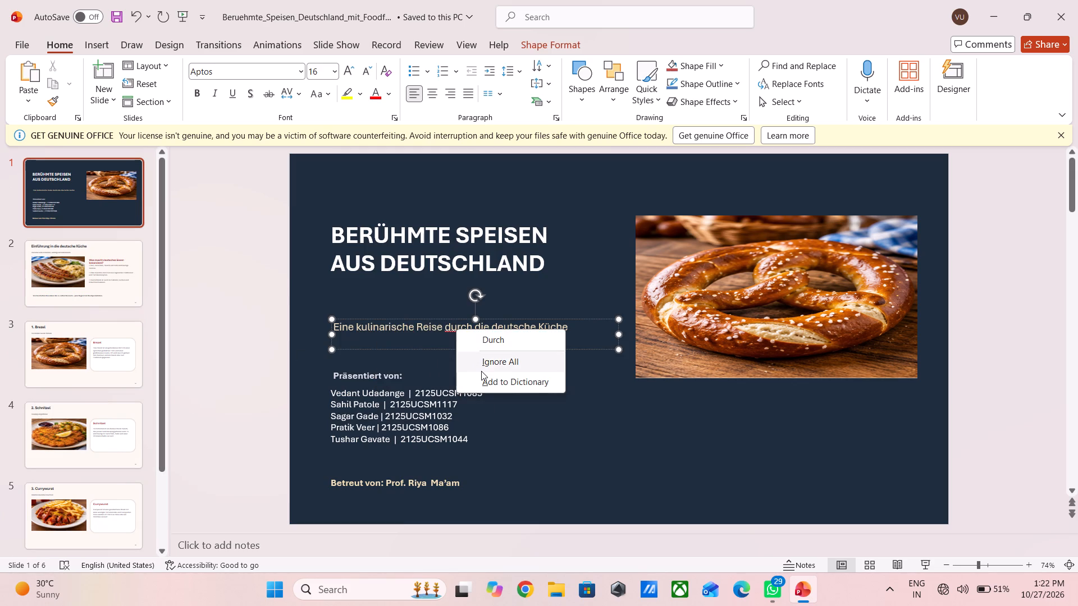
{"action": "left_click", "coordinate": [95, 278]}
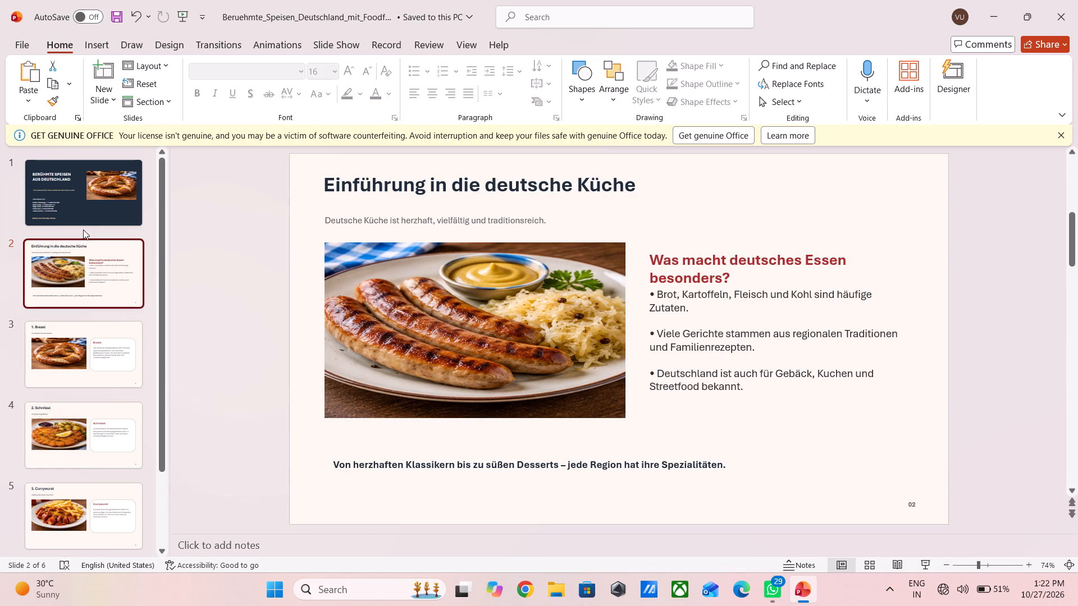
{"action": "left_click", "coordinate": [84, 210]}
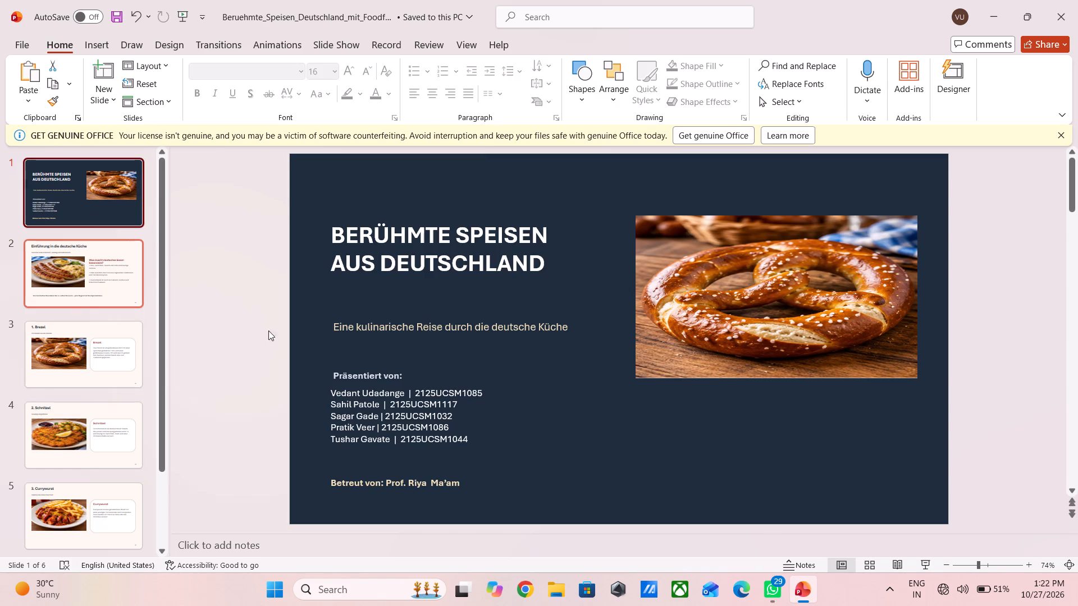
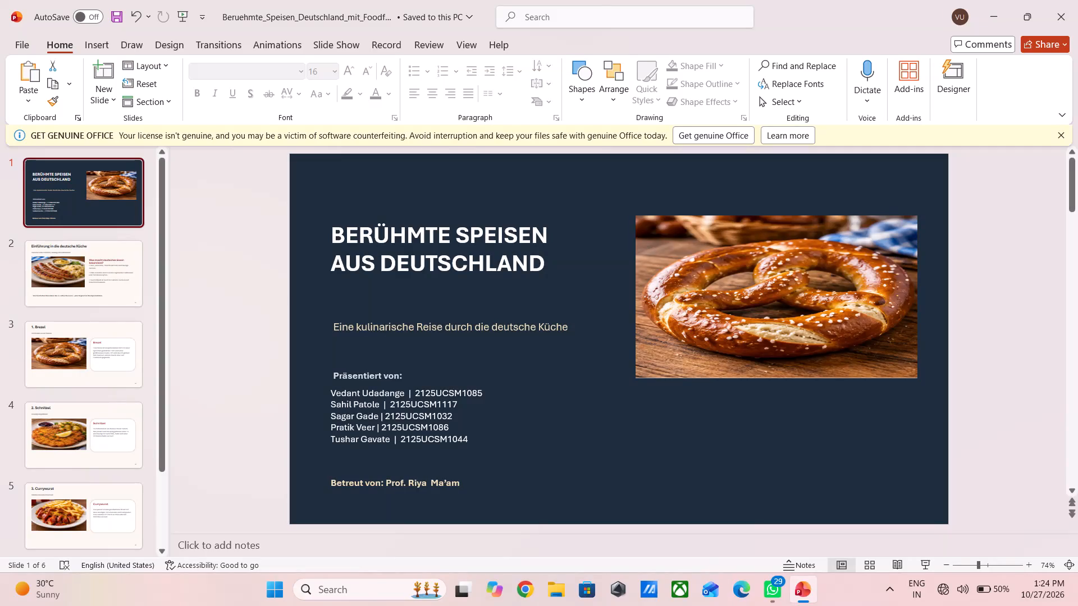
Delete the subtitle text box "Eine kulinarische Reise durch die deutsche Küche" from the title slide.
{"action": "left_click", "coordinate": [454, 330]}
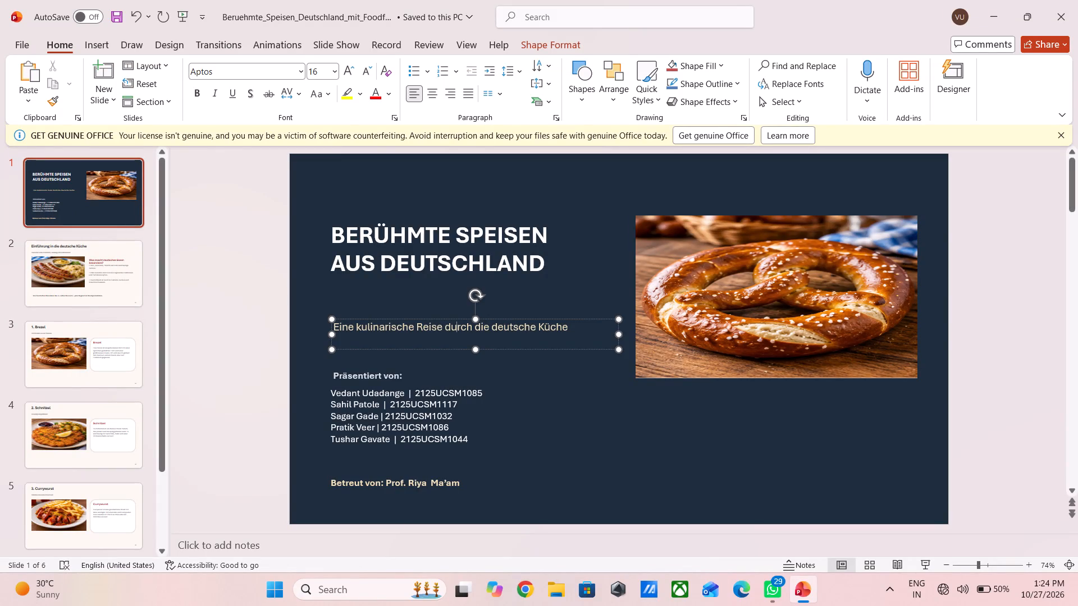
{"action": "left_click", "coordinate": [566, 329]}
{"action": "left_click", "coordinate": [437, 337]}
{"action": "key", "text": "BackSpace"}
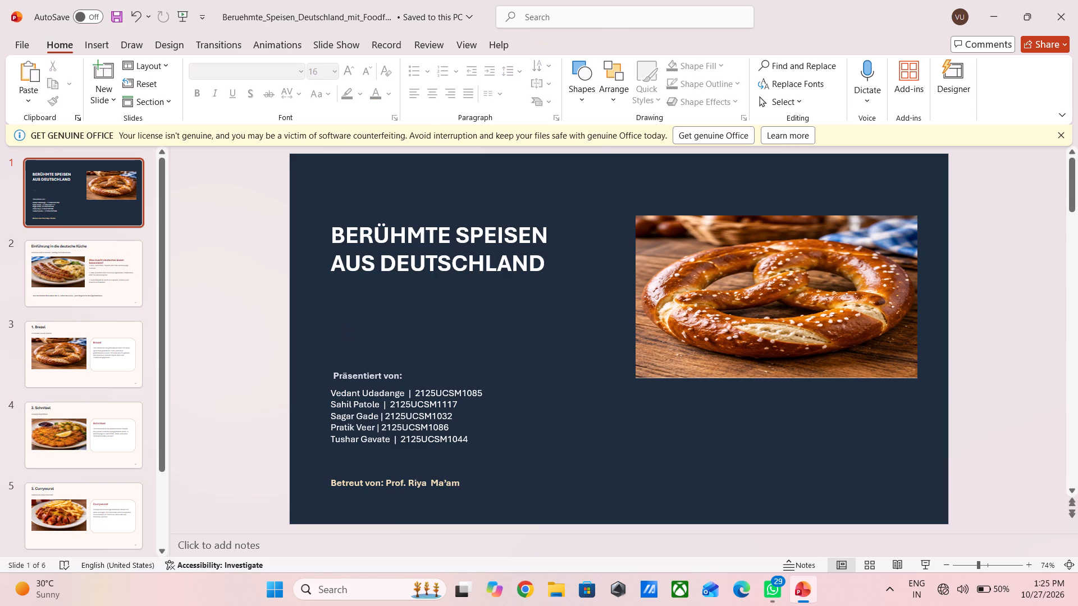
Move the "Präsentiert von:" label up to just below the title, keeping it nearly aligned with the title's left edge.
{"action": "left_click", "coordinate": [410, 378]}
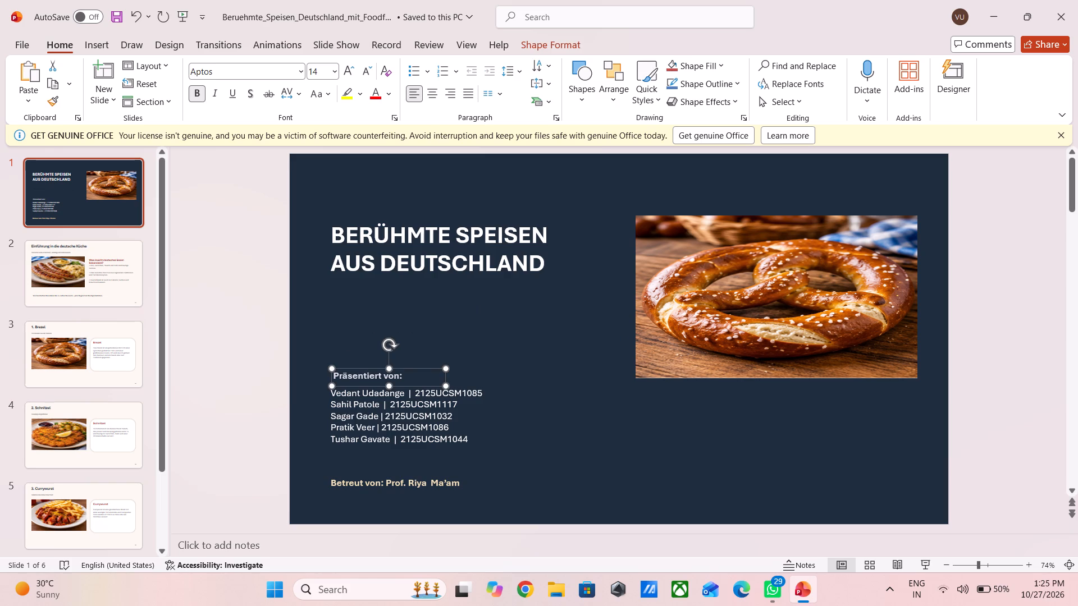
{"action": "left_click_drag", "start_coordinate": [411, 374], "coordinate": [407, 330]}
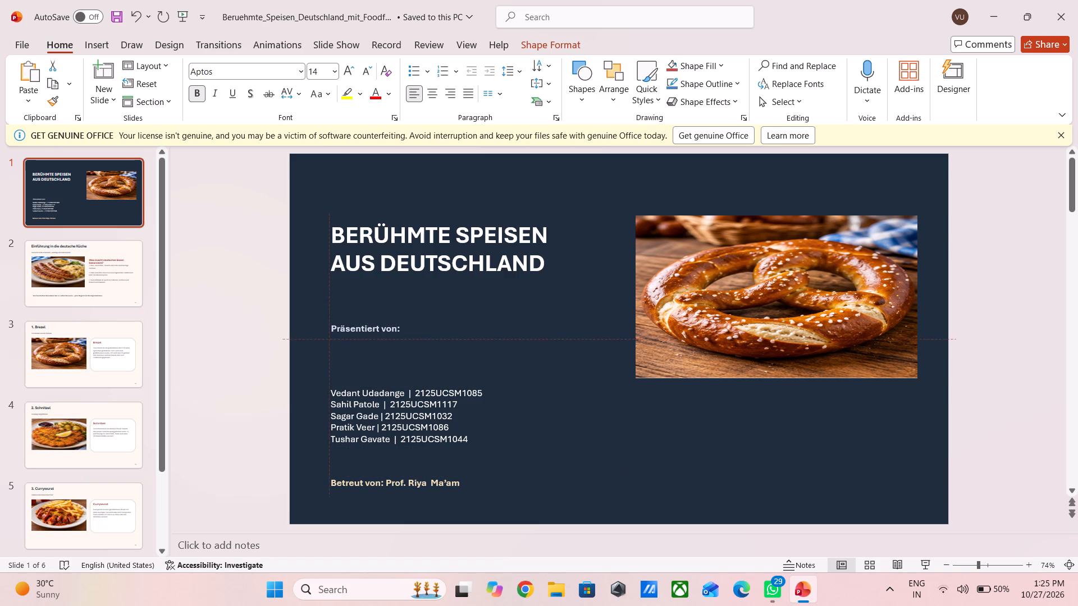
{"action": "left_click_drag", "start_coordinate": [407, 330], "coordinate": [404, 322]}
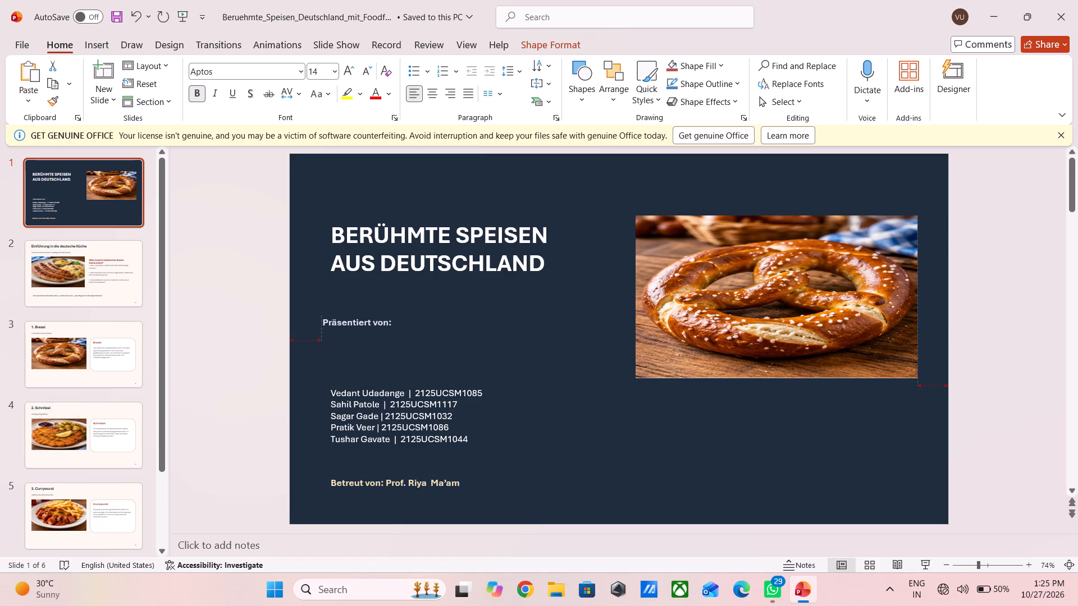
{"action": "left_click_drag", "start_coordinate": [404, 322], "coordinate": [404, 352]}
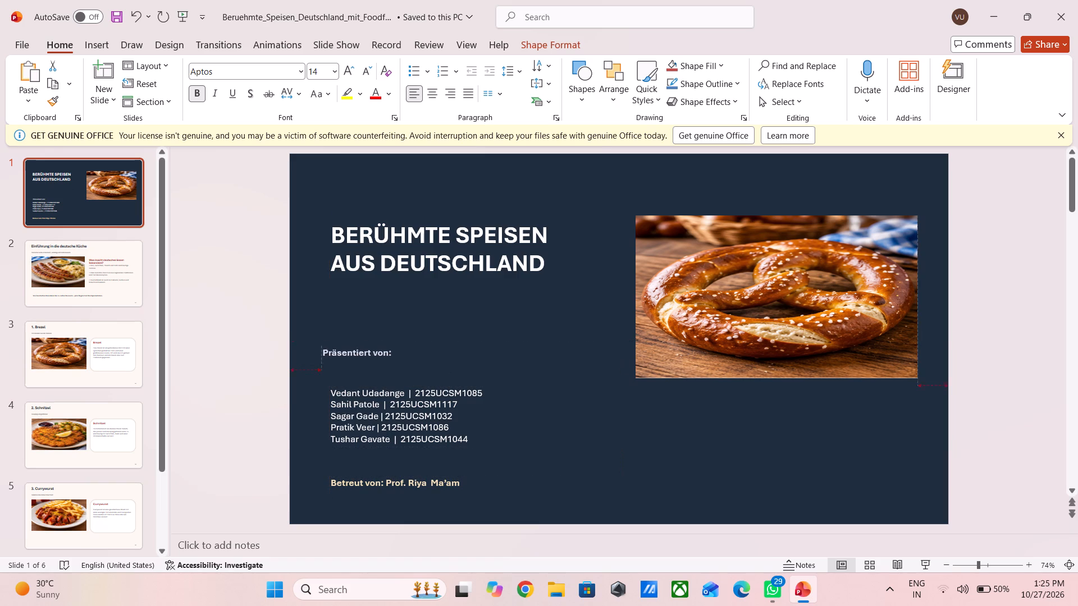
{"action": "left_click_drag", "start_coordinate": [404, 352], "coordinate": [410, 308]}
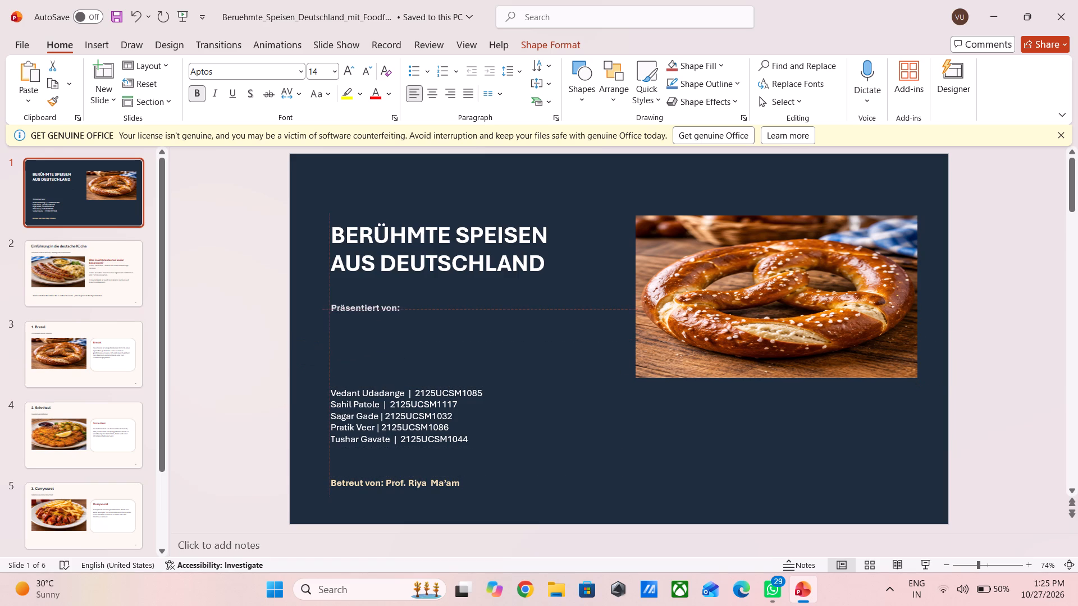
{"action": "left_click_drag", "start_coordinate": [410, 308], "coordinate": [410, 310]}
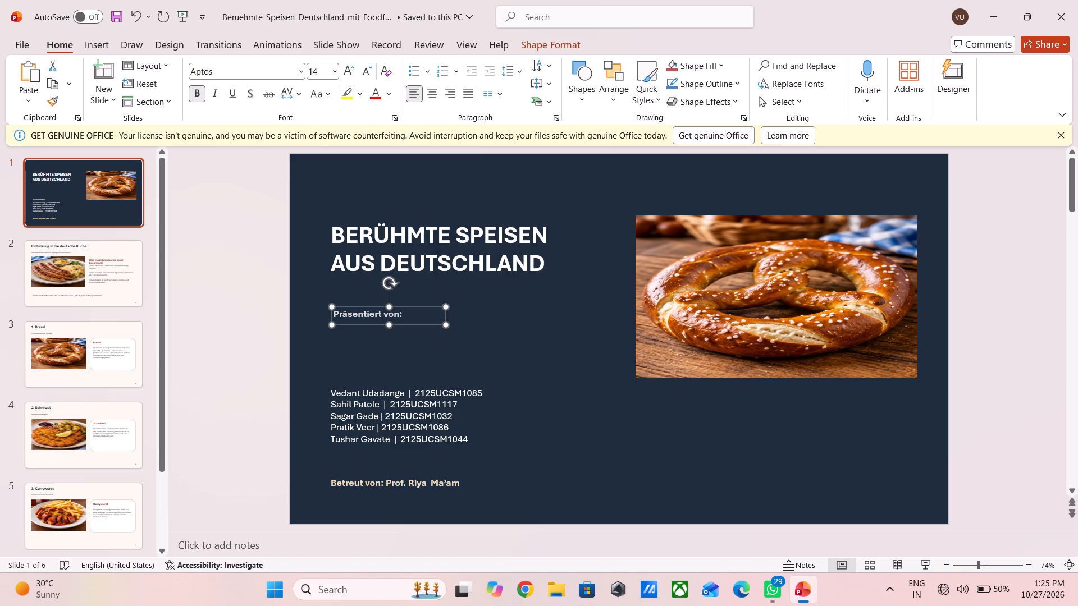
Move the presenter names list up directly beneath the "Präsentiert von:" label, with their left edges aligned.
{"action": "left_click", "coordinate": [422, 383]}
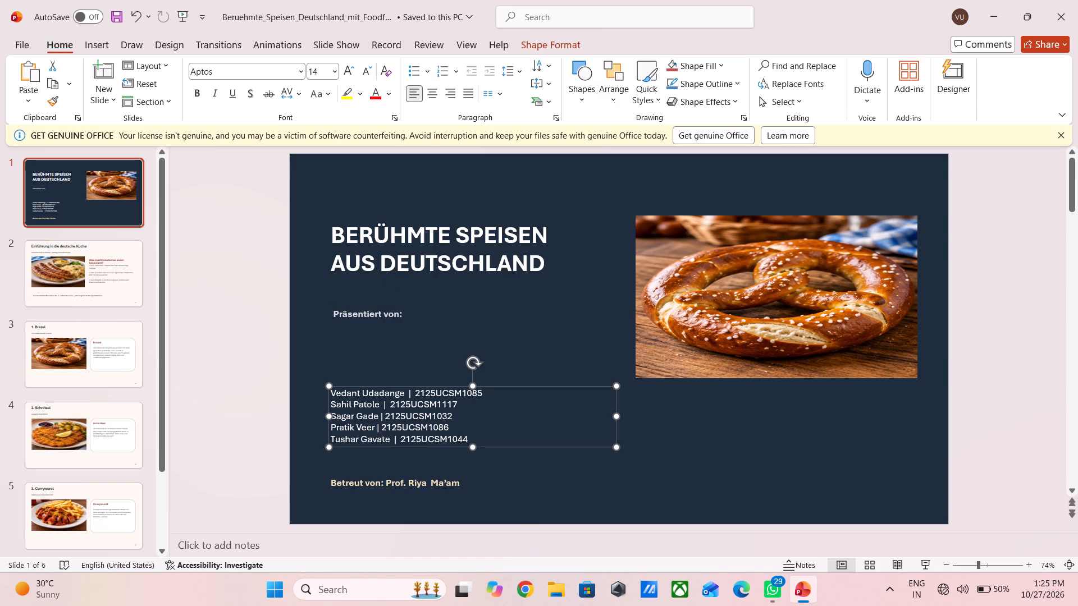
{"action": "left_click_drag", "start_coordinate": [417, 382], "coordinate": [419, 333]}
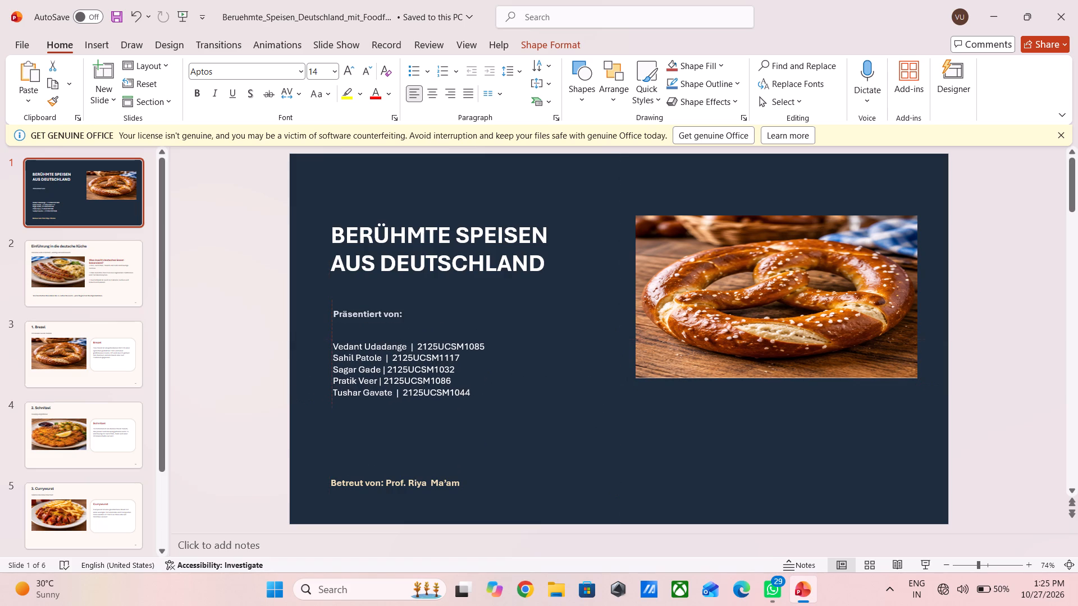
{"action": "left_click_drag", "start_coordinate": [419, 333], "coordinate": [419, 324]}
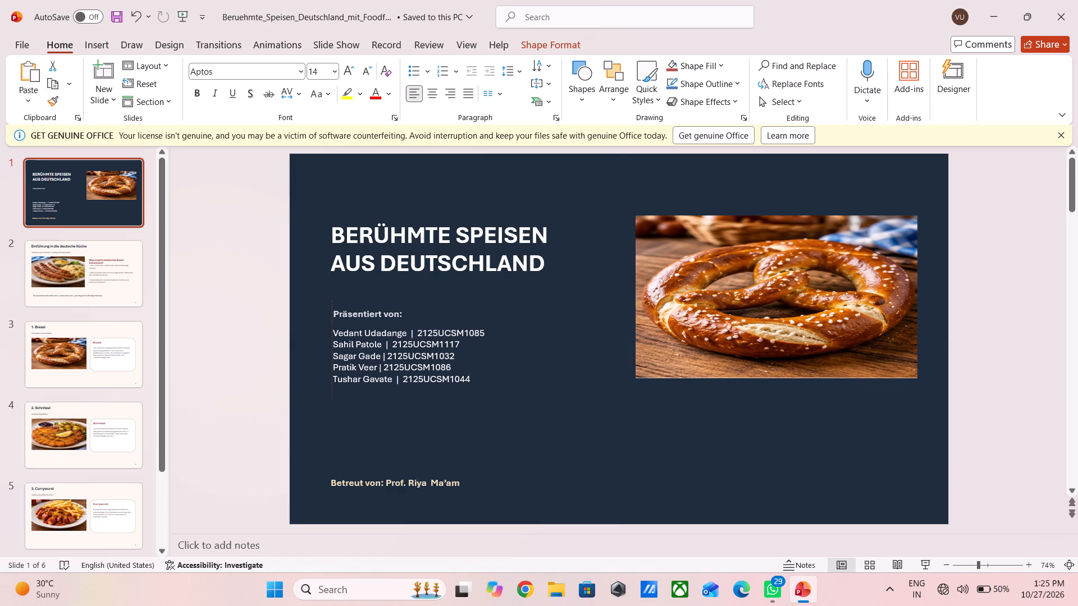
{"action": "left_click_drag", "start_coordinate": [419, 324], "coordinate": [422, 320]}
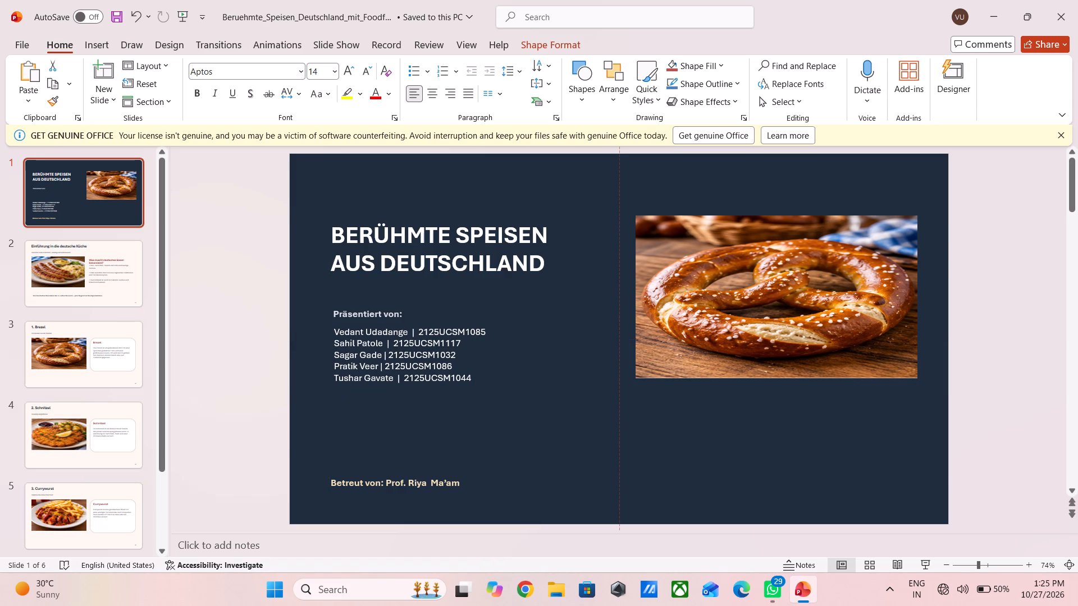
{"action": "left_click_drag", "start_coordinate": [422, 320], "coordinate": [422, 320]}
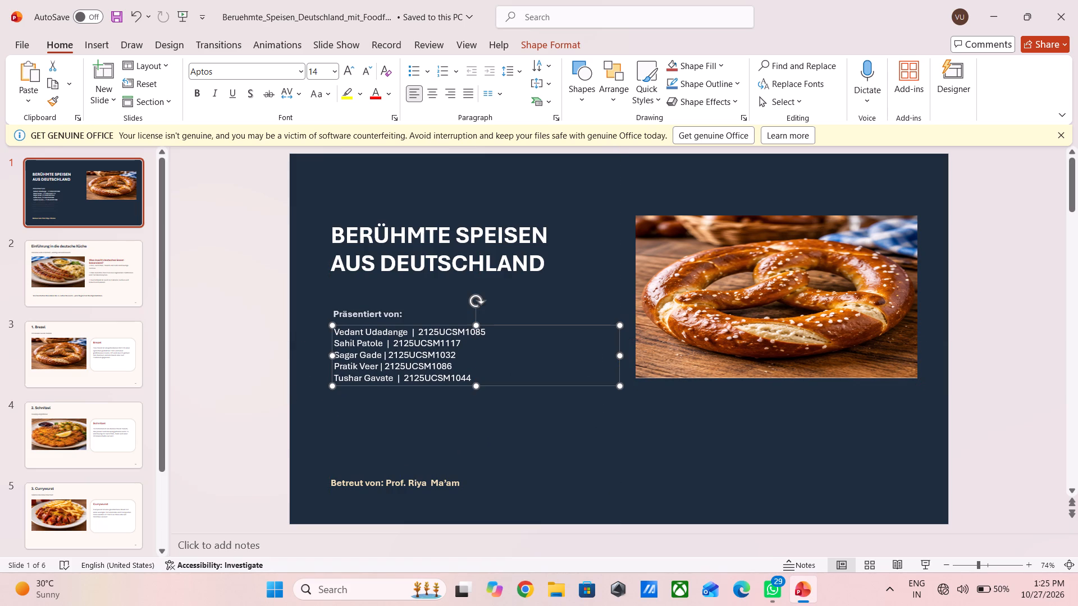
Move the "Betreut von" supervisor line up to just below the presenter names, roughly in line with their left edge.
{"action": "double_click", "coordinate": [469, 481]}
{"action": "left_click_drag", "start_coordinate": [469, 481], "coordinate": [471, 451]}
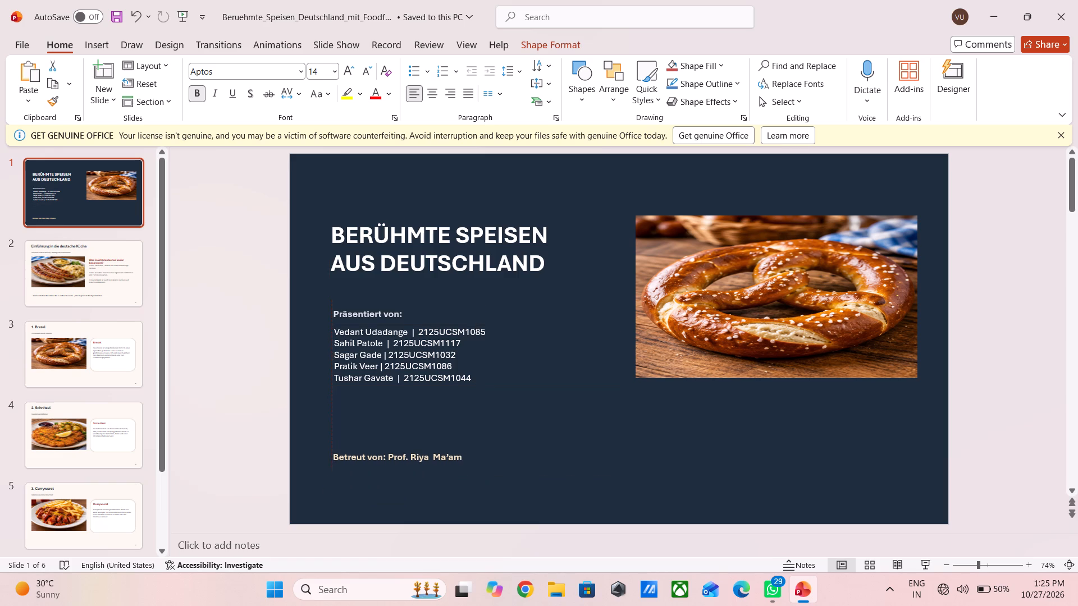
{"action": "left_click_drag", "start_coordinate": [471, 451], "coordinate": [495, 412]}
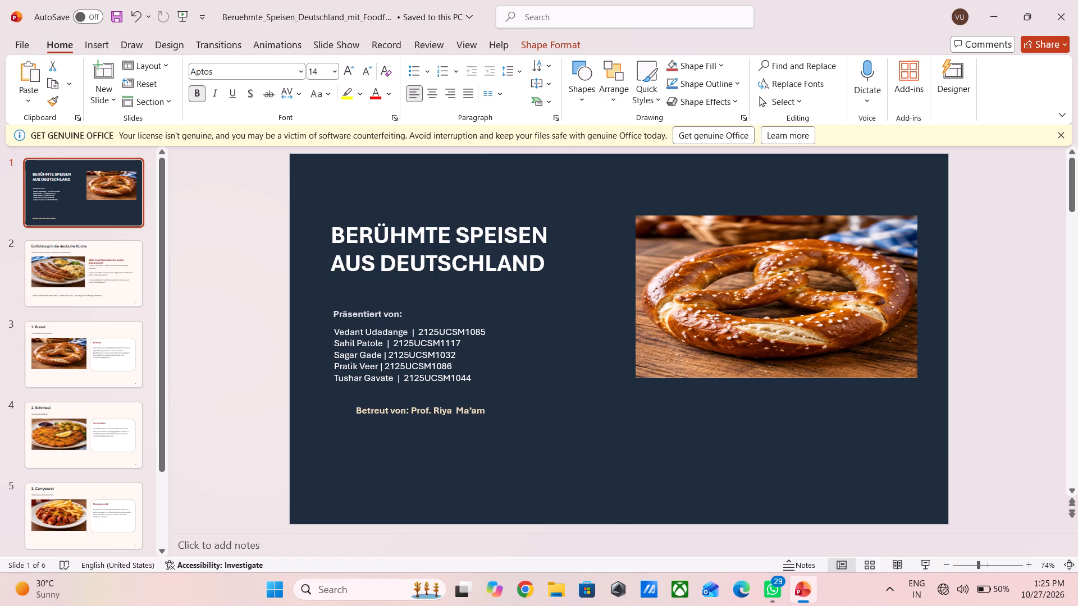
{"action": "left_click_drag", "start_coordinate": [495, 412], "coordinate": [494, 403]}
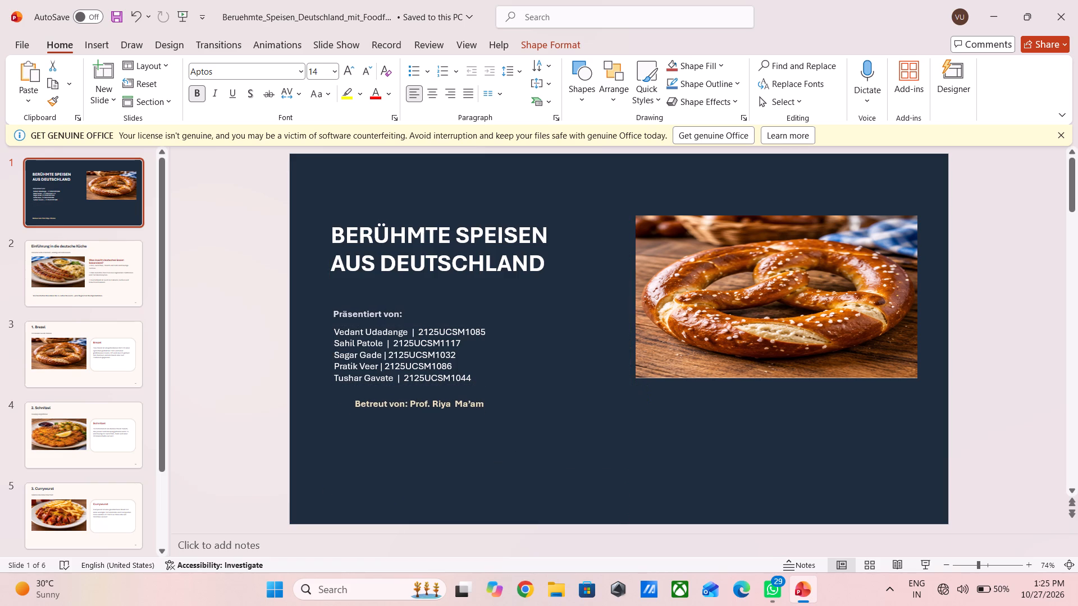
{"action": "left_click_drag", "start_coordinate": [494, 403], "coordinate": [479, 403]}
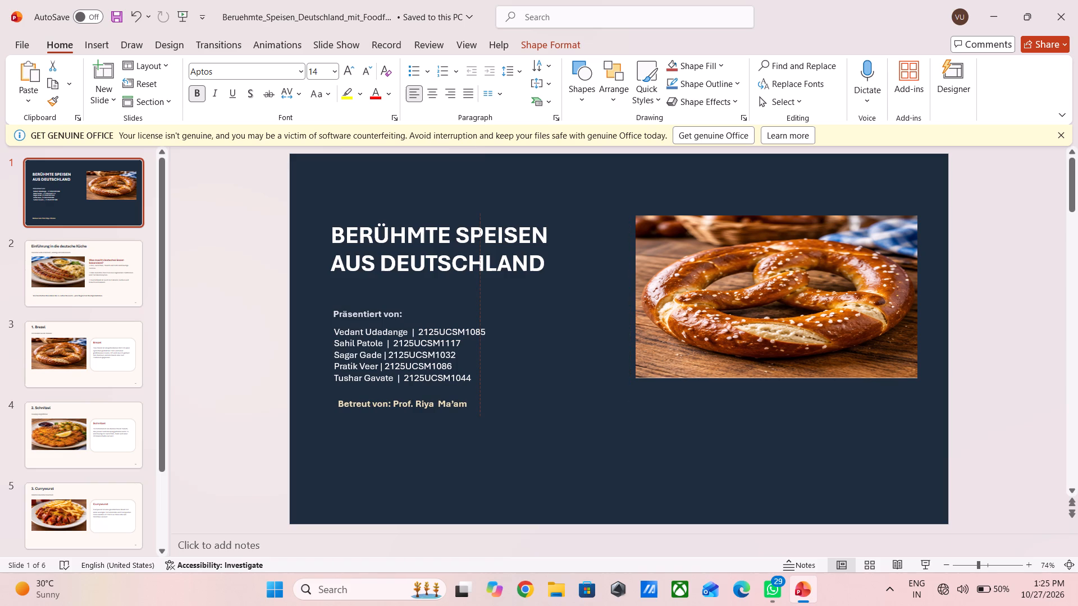
{"action": "left_click_drag", "start_coordinate": [479, 403], "coordinate": [474, 403]}
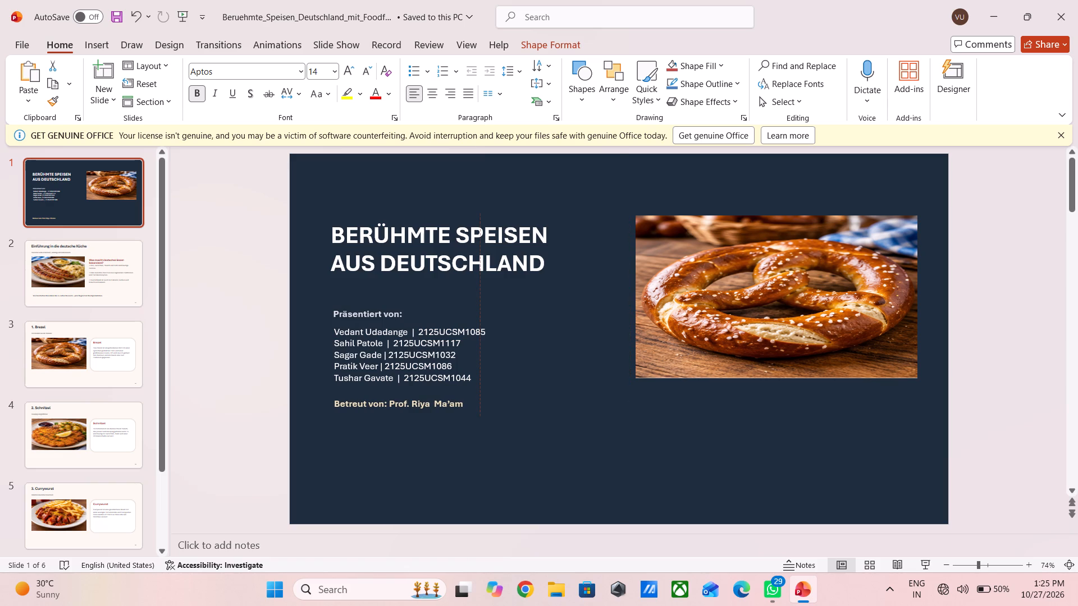
{"action": "left_click_drag", "start_coordinate": [474, 403], "coordinate": [477, 403]}
{"action": "left_click", "coordinate": [478, 463]}
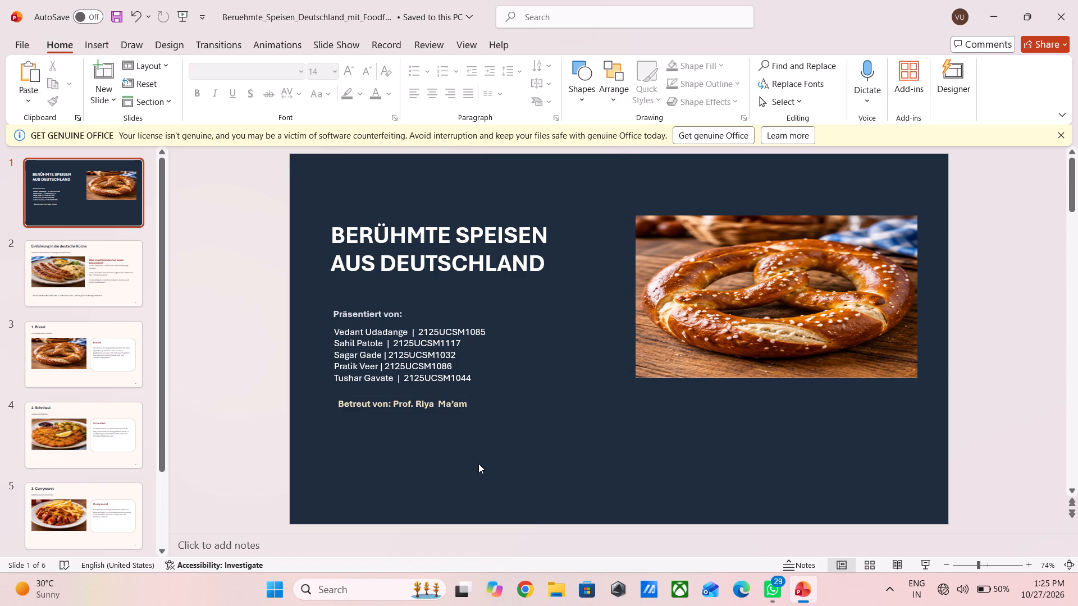
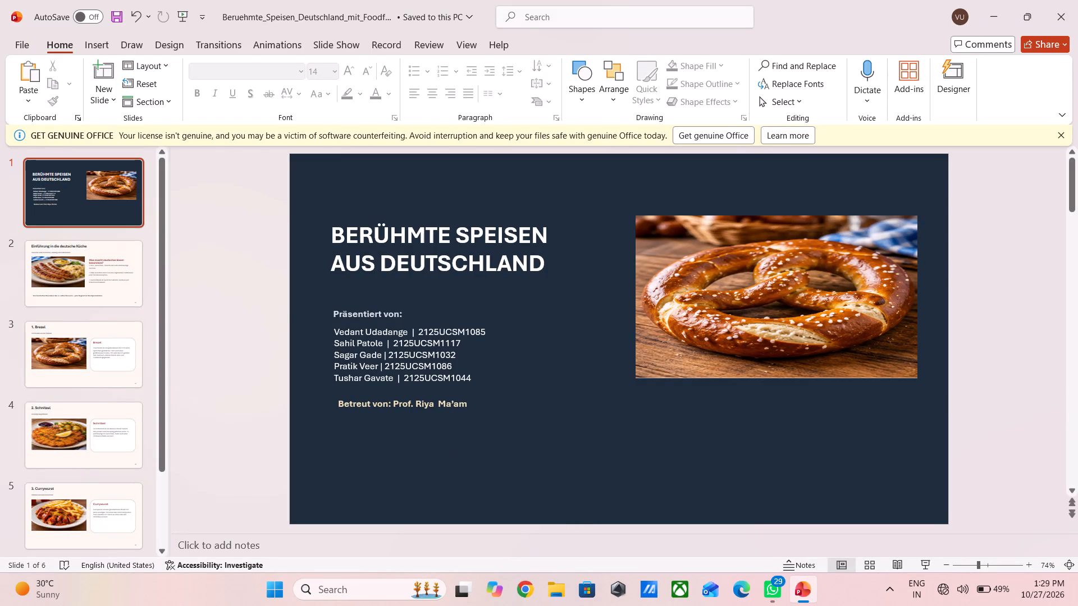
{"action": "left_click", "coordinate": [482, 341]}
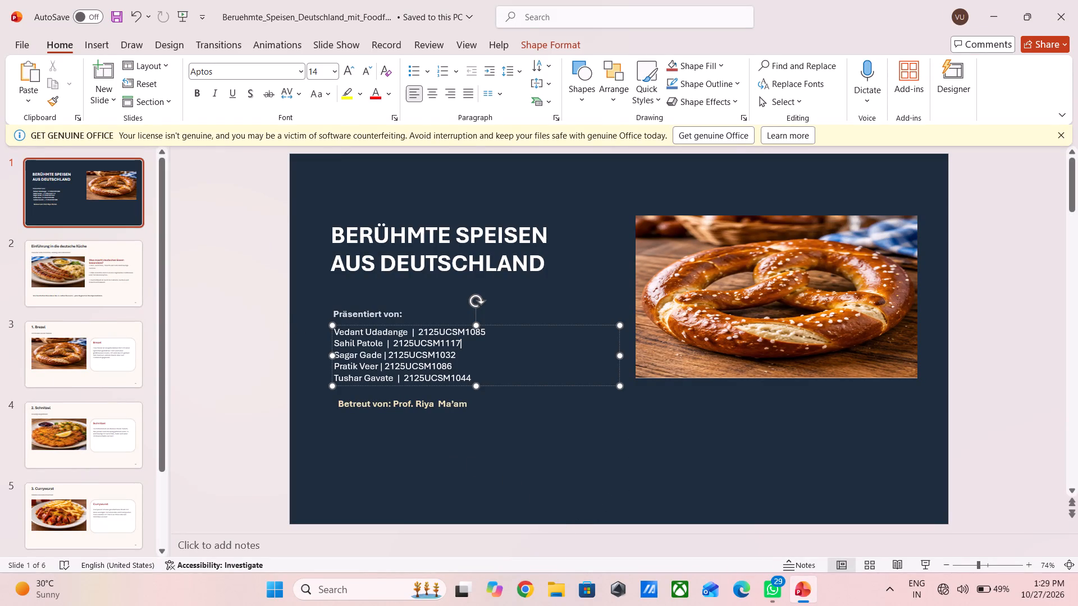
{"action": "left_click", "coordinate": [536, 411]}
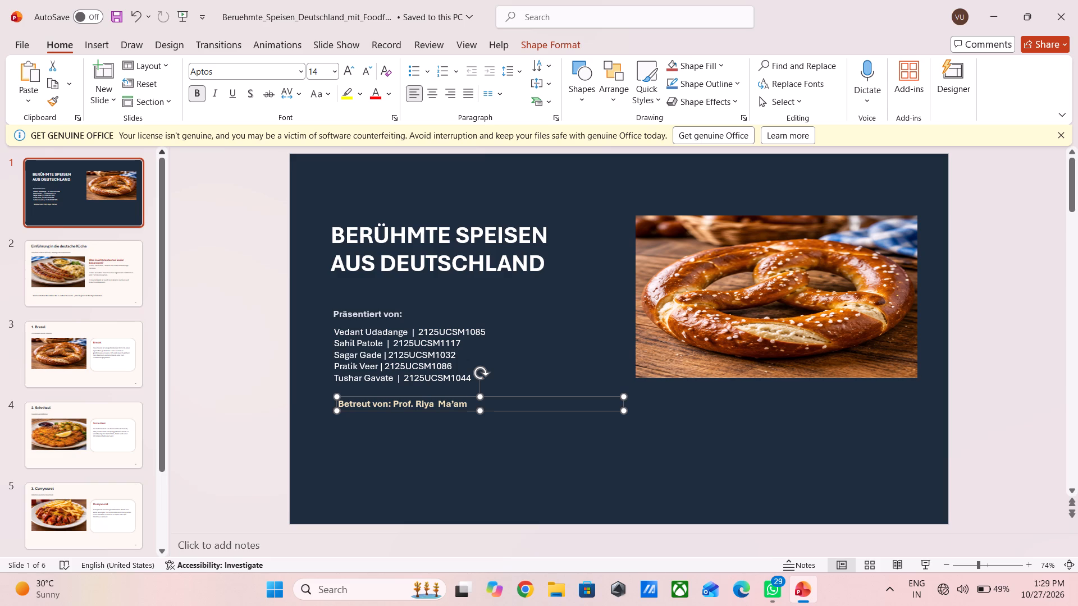
Copy the title text "BERÜHMTE SPEISEN AUS DEUTSCHLAND" from the title slide and switch to Google Chrome.
{"action": "left_click", "coordinate": [332, 240]}
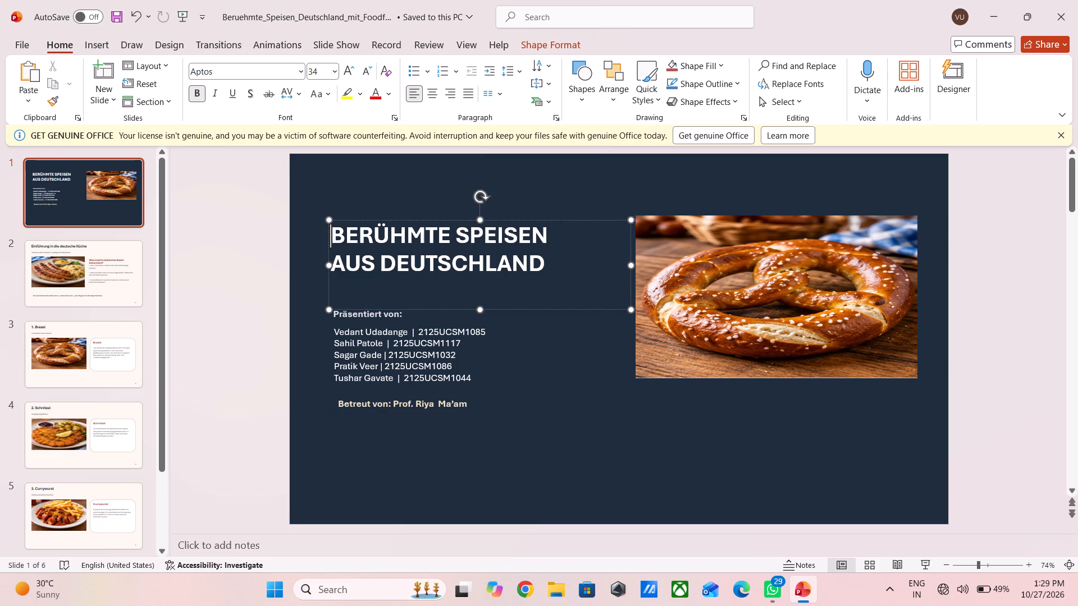
{"action": "left_click_drag", "start_coordinate": [332, 240], "coordinate": [527, 281]}
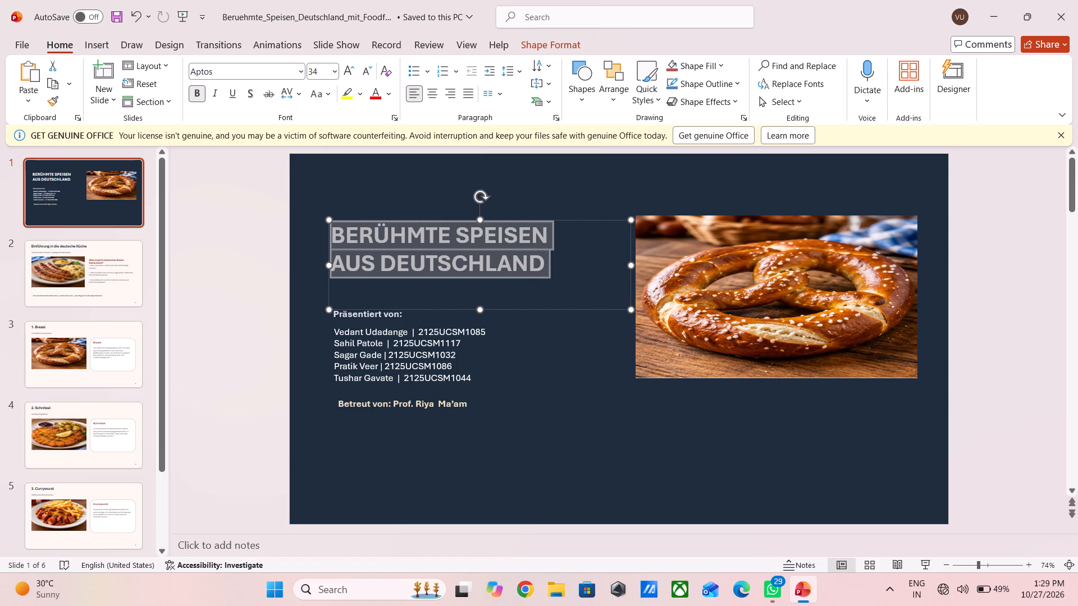
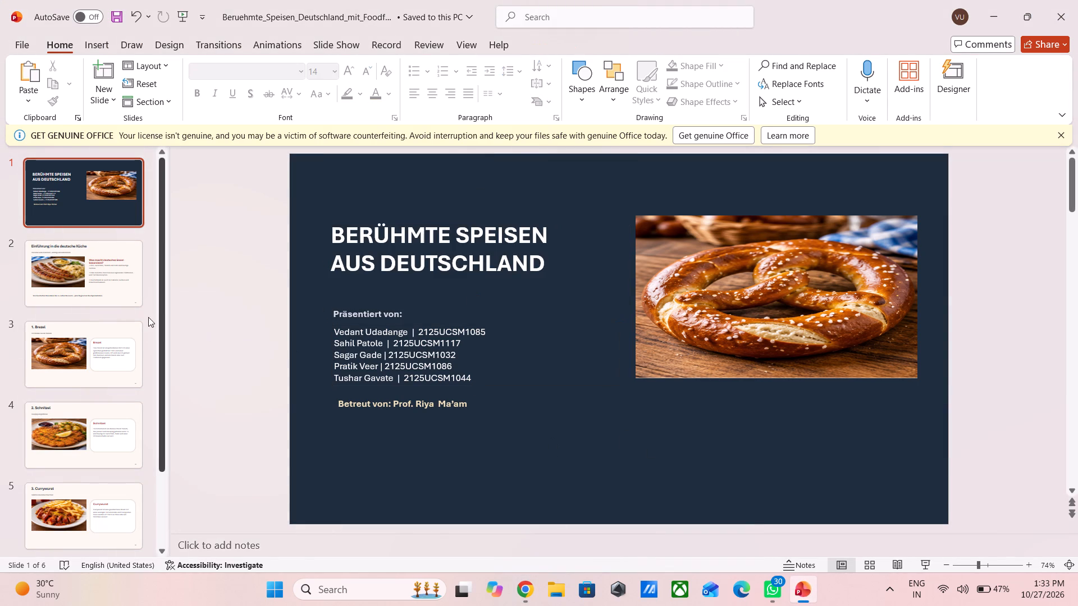
{"action": "left_click", "coordinate": [89, 305]}
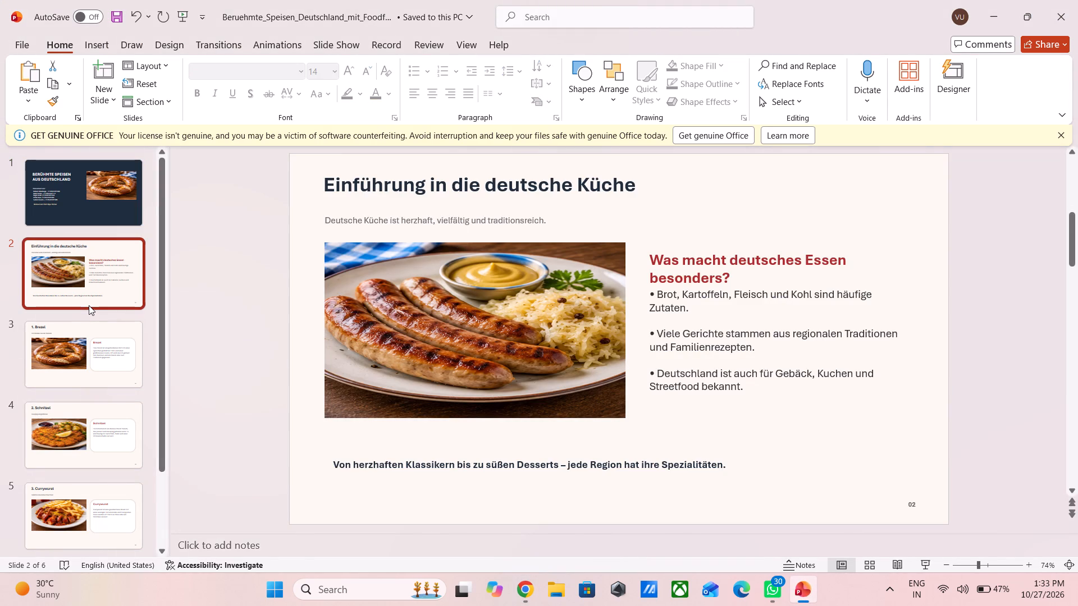
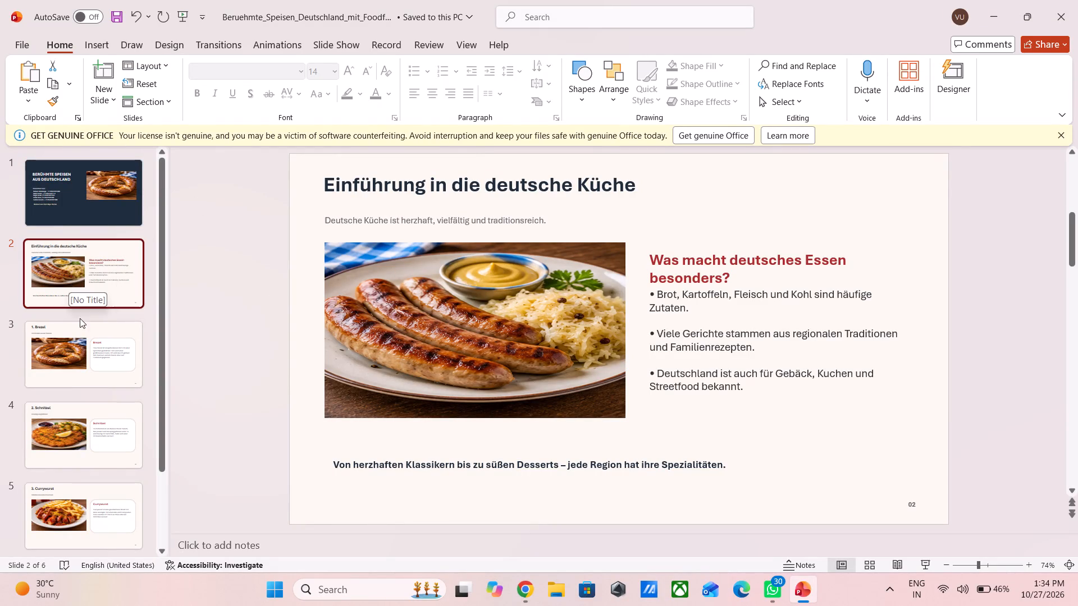
{"action": "left_click", "coordinate": [88, 347]}
{"action": "left_click", "coordinate": [48, 350]}
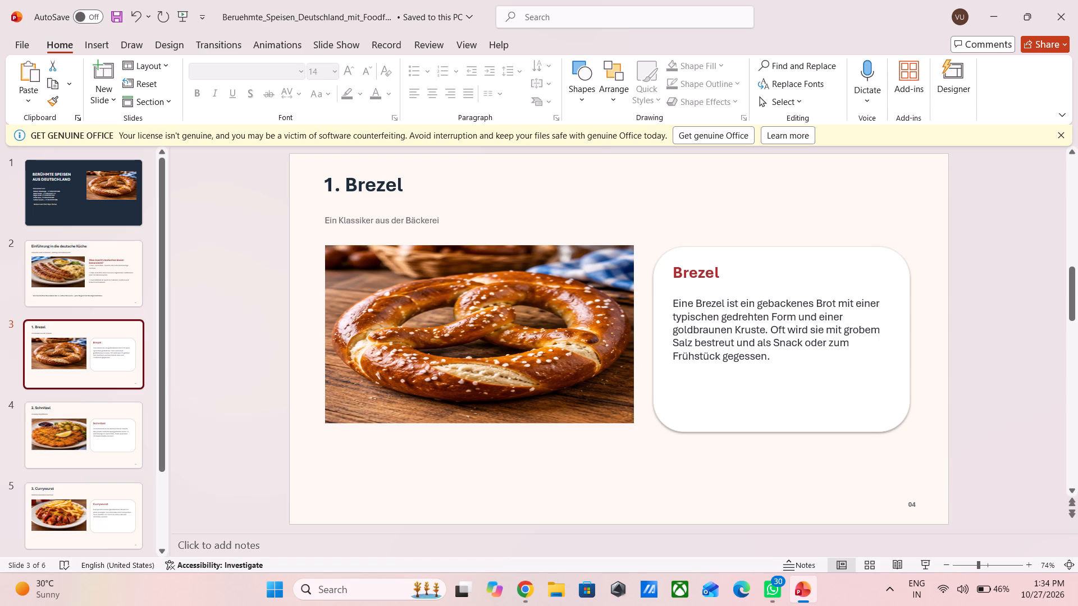
{"action": "left_click_drag", "start_coordinate": [325, 220], "coordinate": [438, 211]}
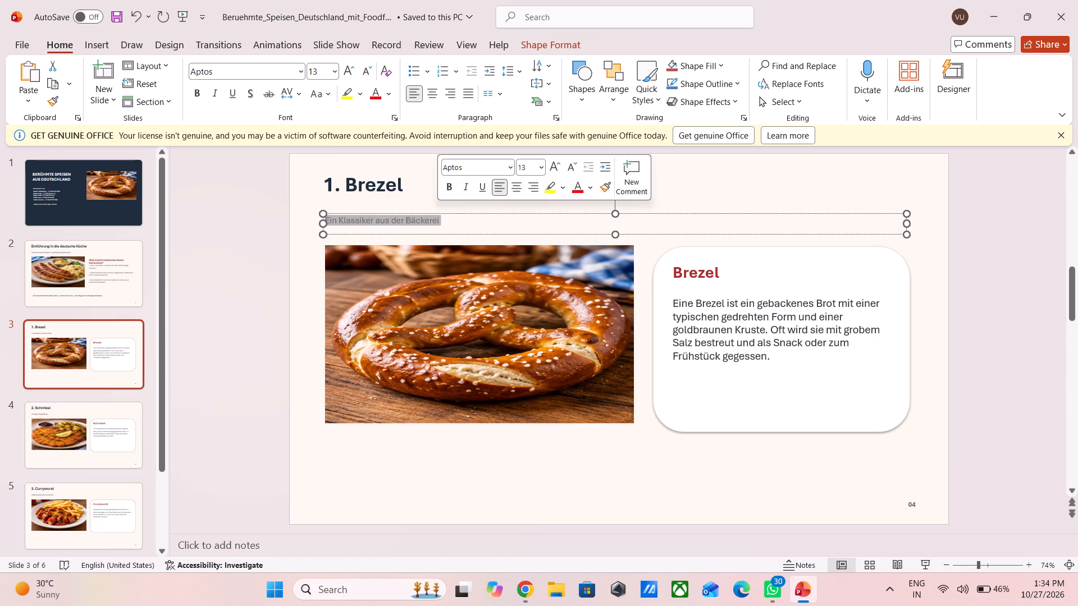
{"action": "key", "text": "ctrl+c"}
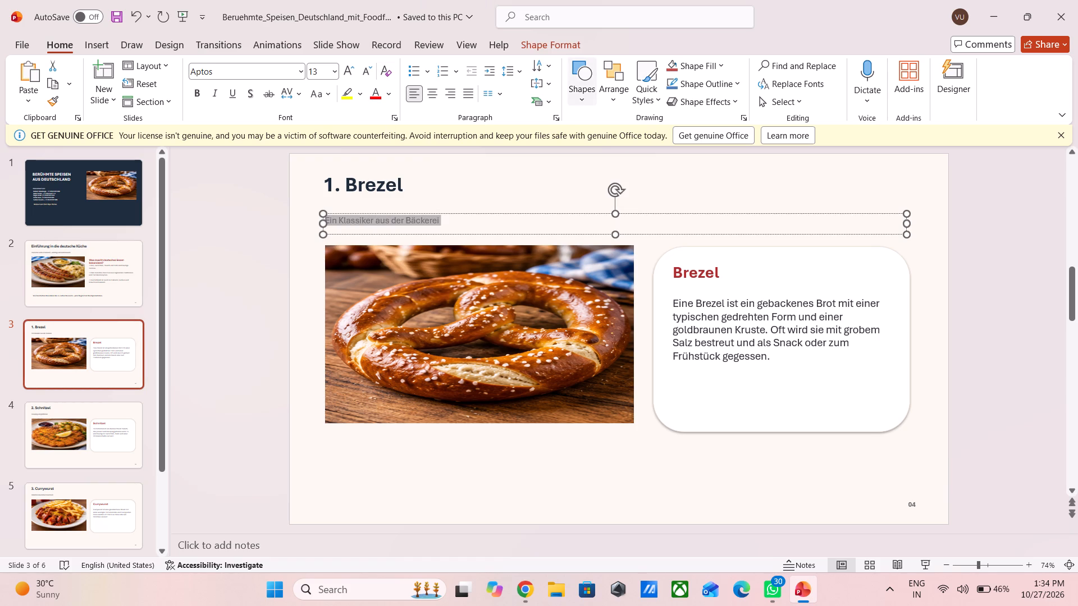
{"action": "left_click", "coordinate": [523, 590]}
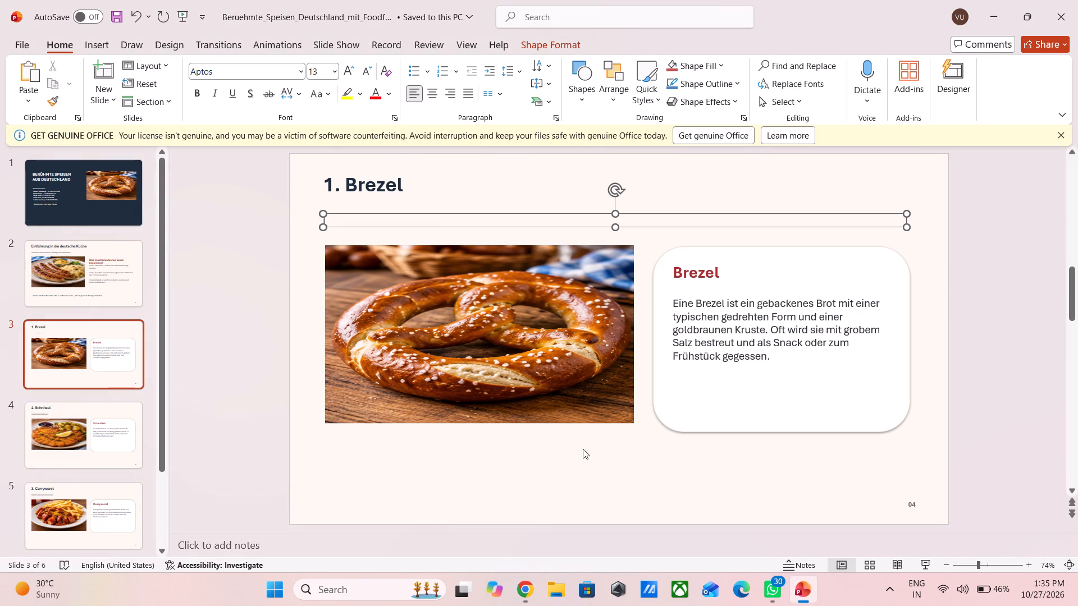
{"action": "left_click", "coordinate": [407, 469]}
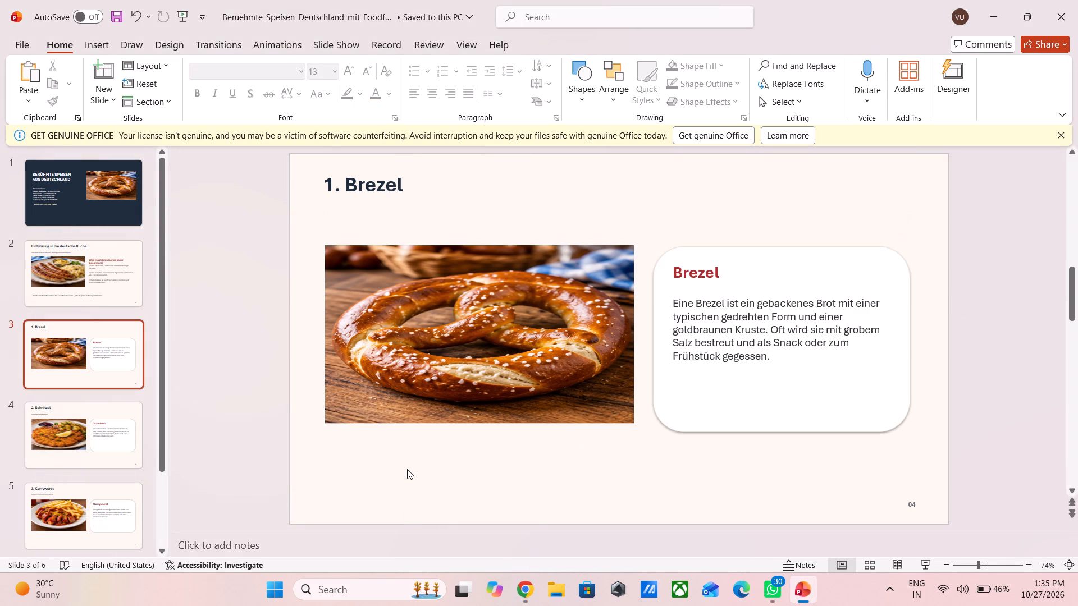
Delete the subtitle "Knusprig und goldbraun" under the heading on the Schnitzel slide.
{"action": "left_click", "coordinate": [109, 431]}
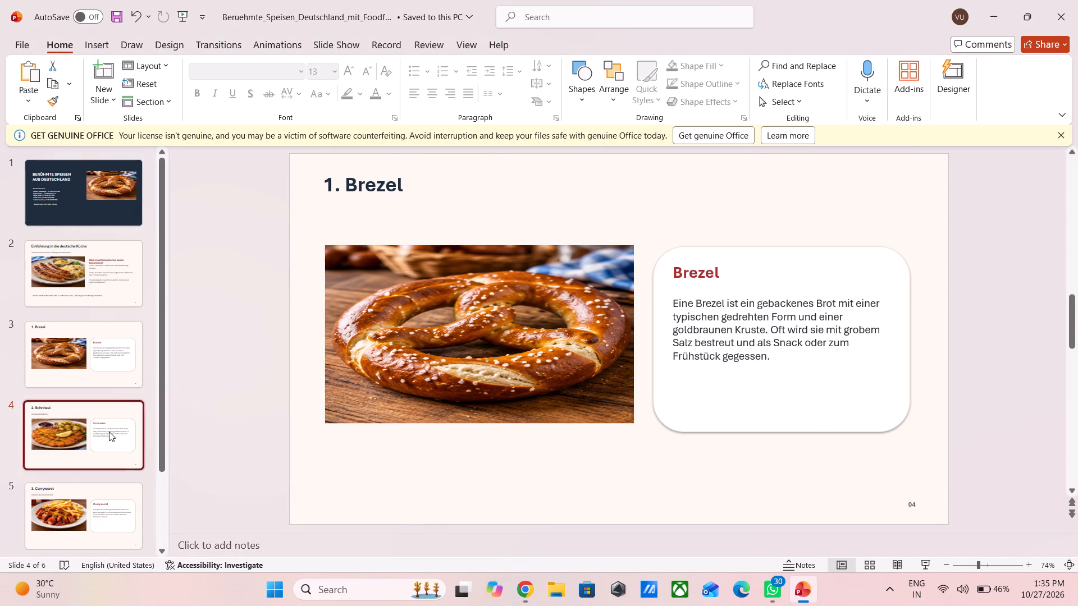
{"action": "left_click", "coordinate": [348, 224]}
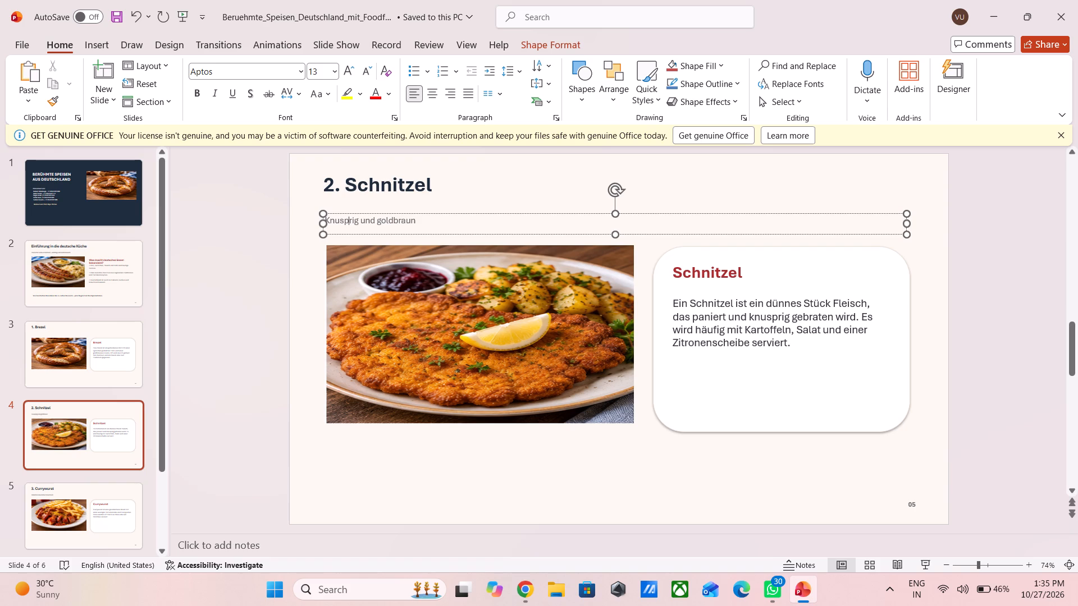
{"action": "key", "text": "BackSpace"}
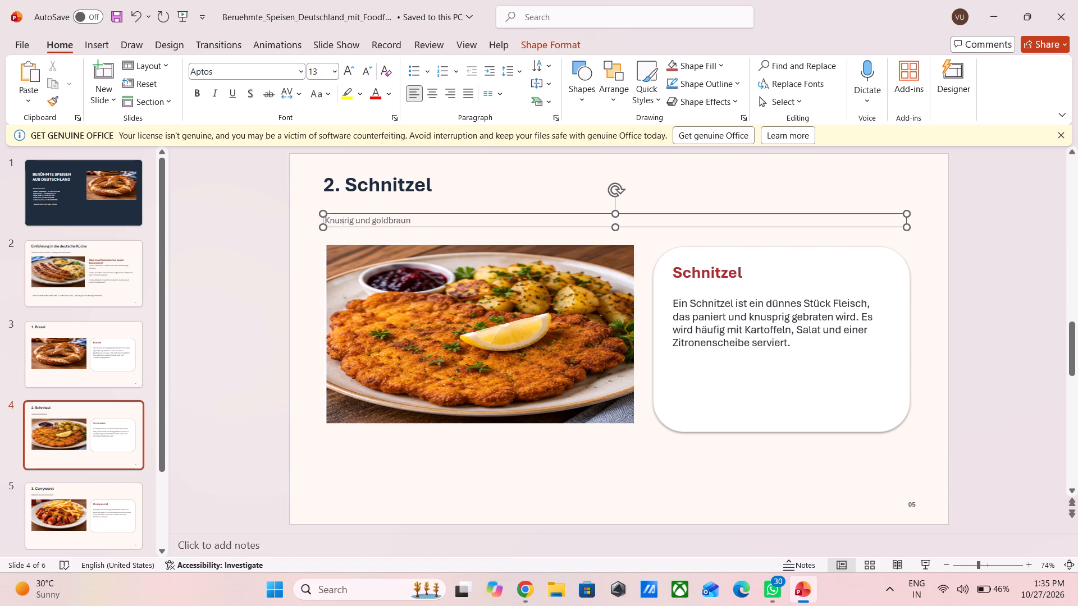
{"action": "left_click_drag", "start_coordinate": [328, 221], "coordinate": [355, 222]}
{"action": "left_click_drag", "start_coordinate": [355, 222], "coordinate": [415, 218]}
{"action": "key", "text": "BackSpace"}
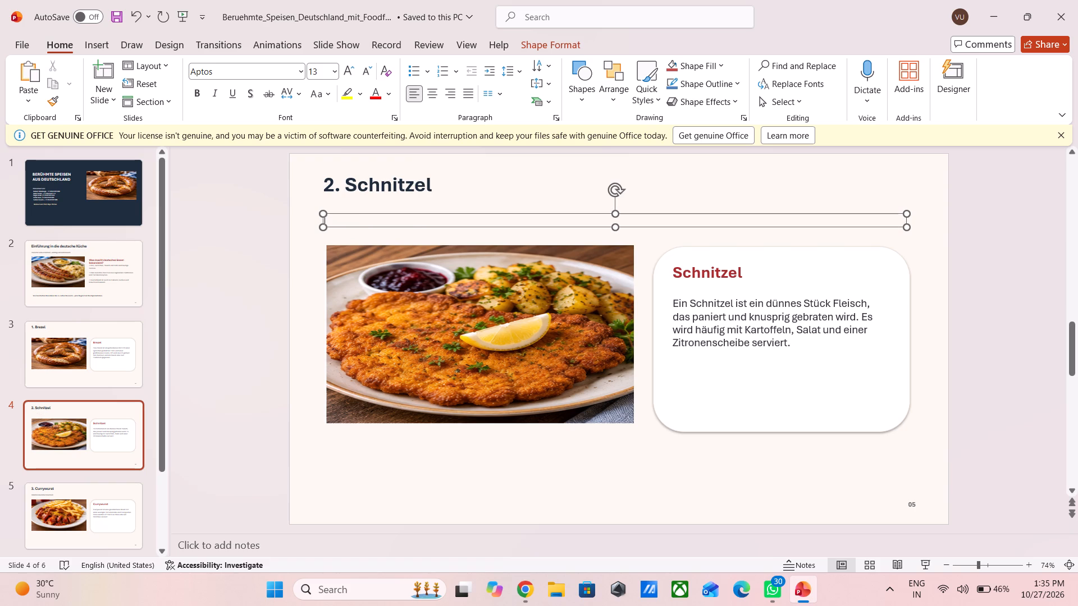
Delete the subtitle "Beliebtes deutsches Streetfood" under the heading on the Currywurst slide.
{"action": "left_click", "coordinate": [124, 479]}
{"action": "left_click", "coordinate": [121, 498]}
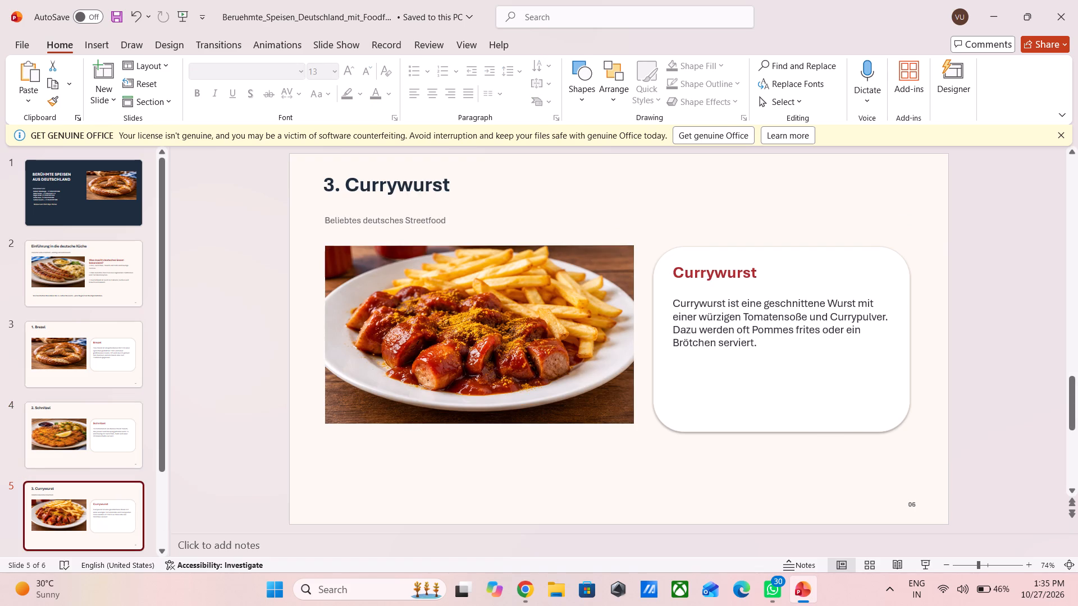
{"action": "left_click", "coordinate": [454, 220]}
{"action": "key", "text": "BackSpace"}
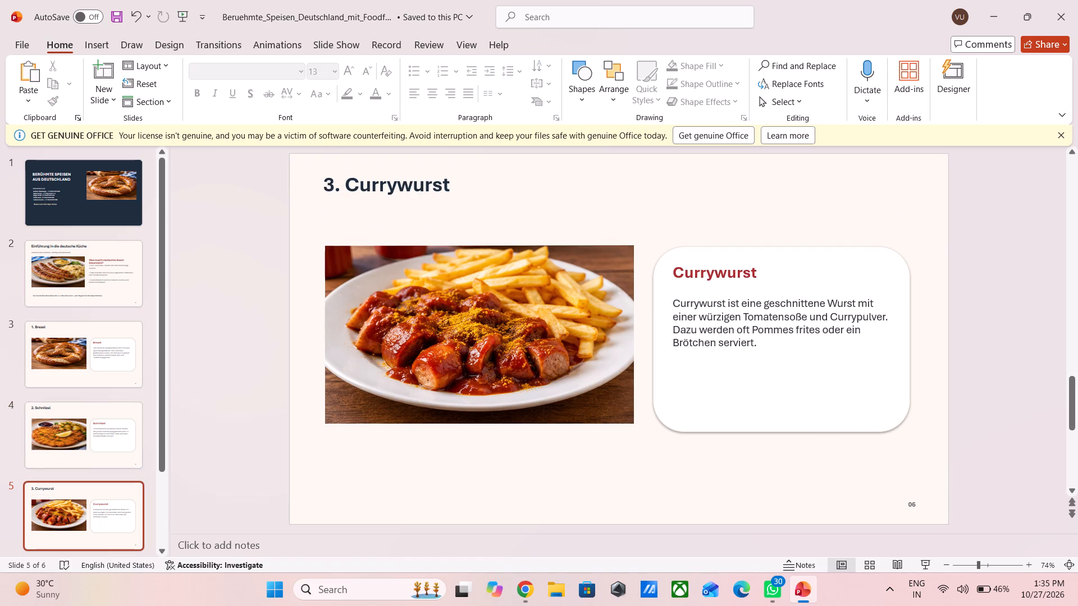
Delete the subtitle "Ein berühmtes deutsches Dessert" under the heading on the Schwarzwälder Kirschtorte slide.
{"action": "scroll", "coordinate": [112, 444], "scroll_direction": "down", "scroll_amount": 1}
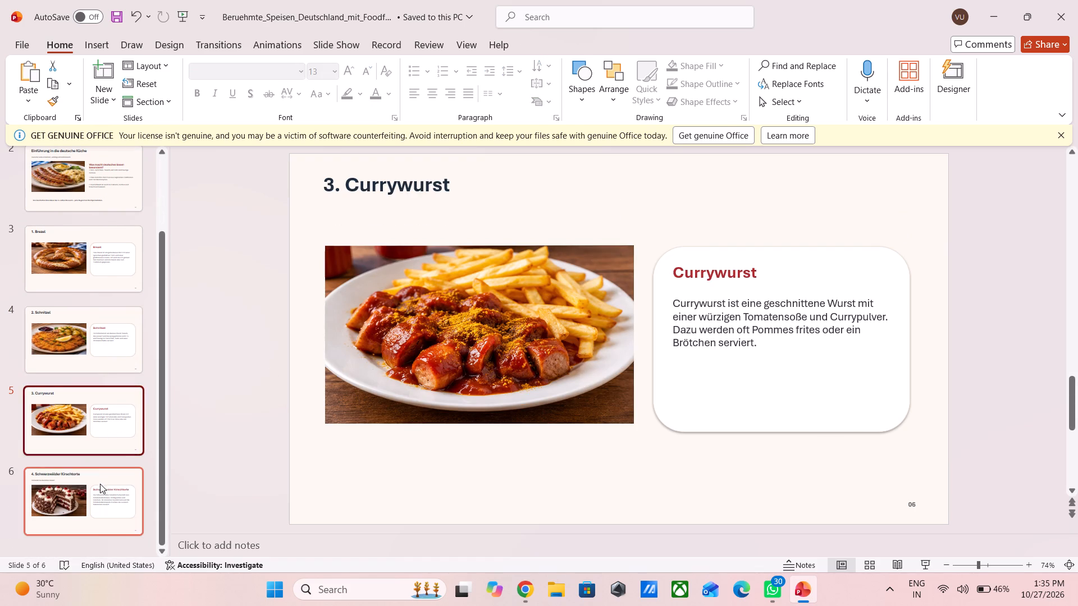
{"action": "left_click", "coordinate": [100, 486]}
{"action": "left_click", "coordinate": [487, 218]}
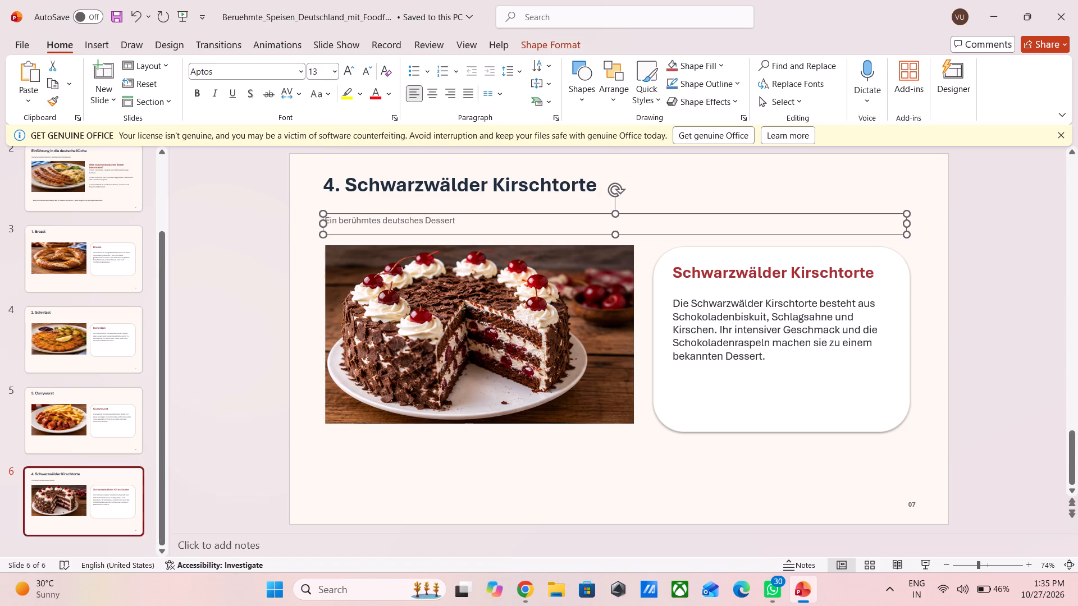
{"action": "key", "text": "BackSpace"}
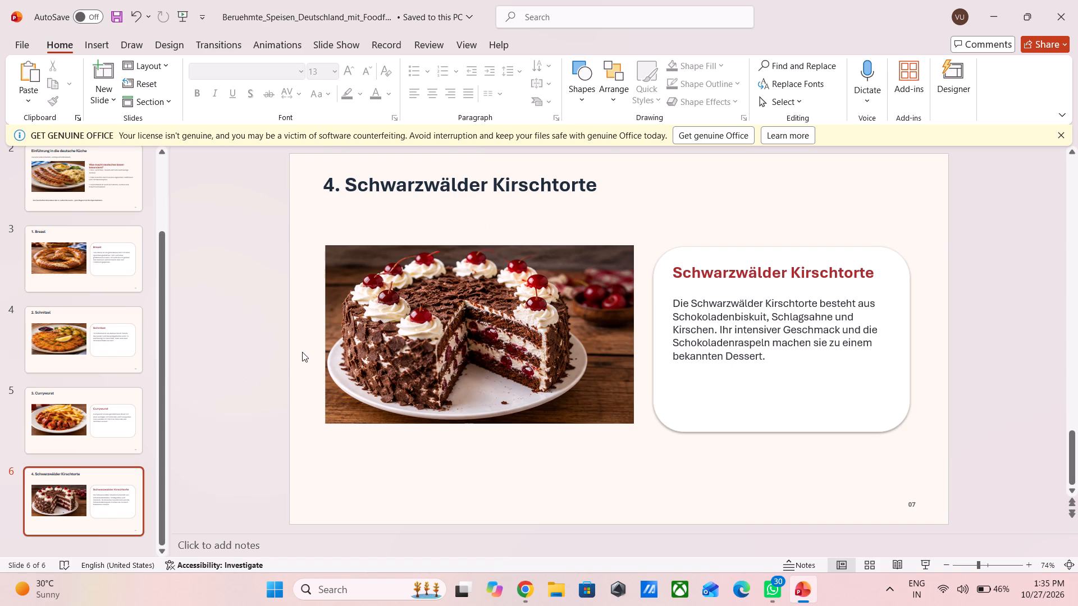
Review all six slides back and forth, checking the title slide, the introduction and the four dish slides without their subtitles.
{"action": "left_click", "coordinate": [106, 420]}
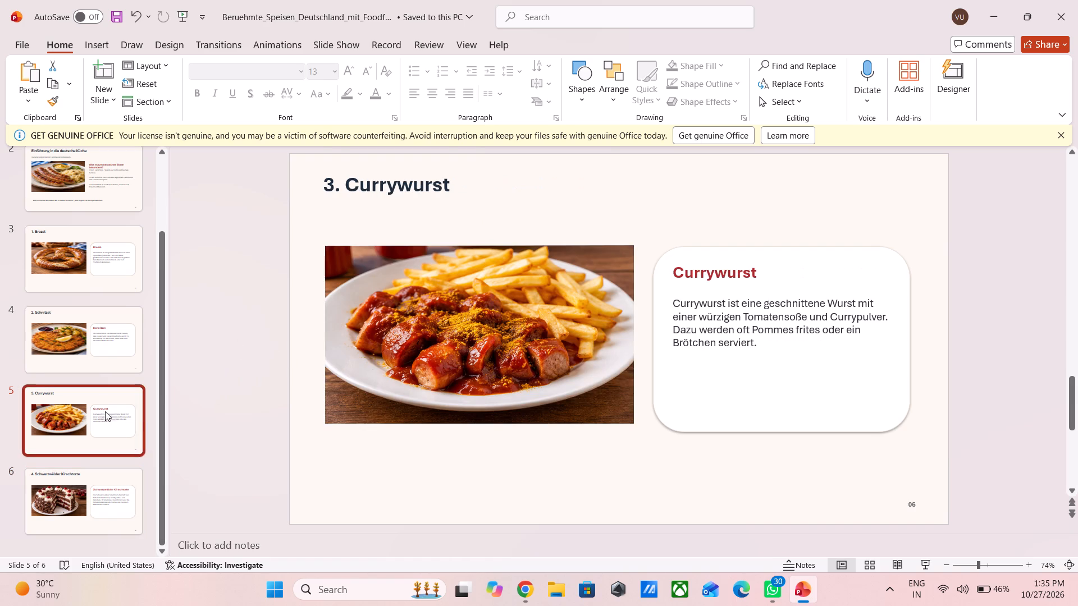
{"action": "left_click_drag", "start_coordinate": [85, 342], "coordinate": [107, 361]}
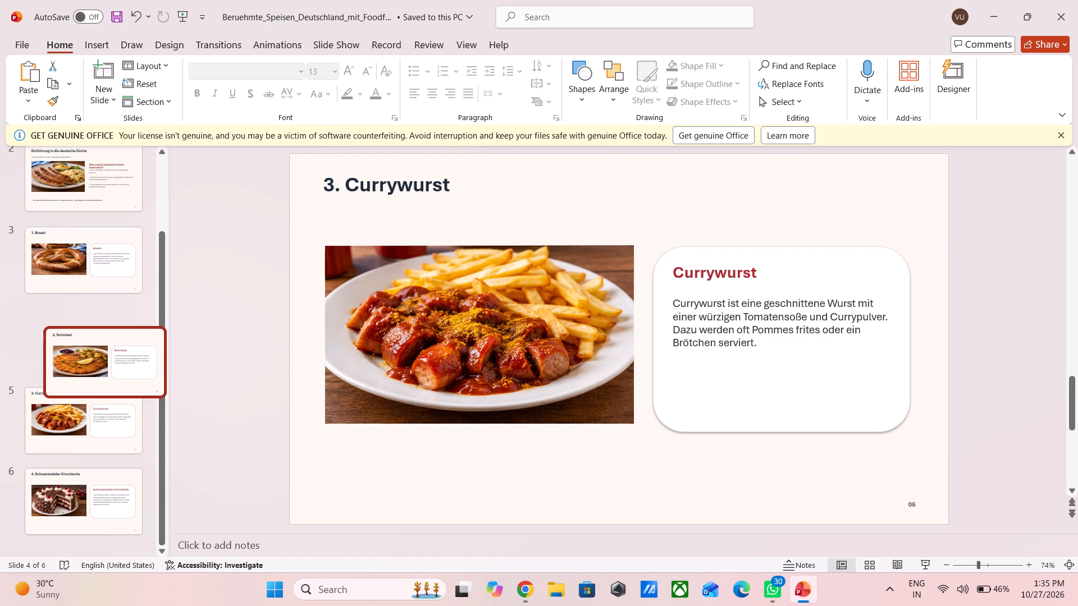
{"action": "left_click_drag", "start_coordinate": [107, 361], "coordinate": [98, 350]}
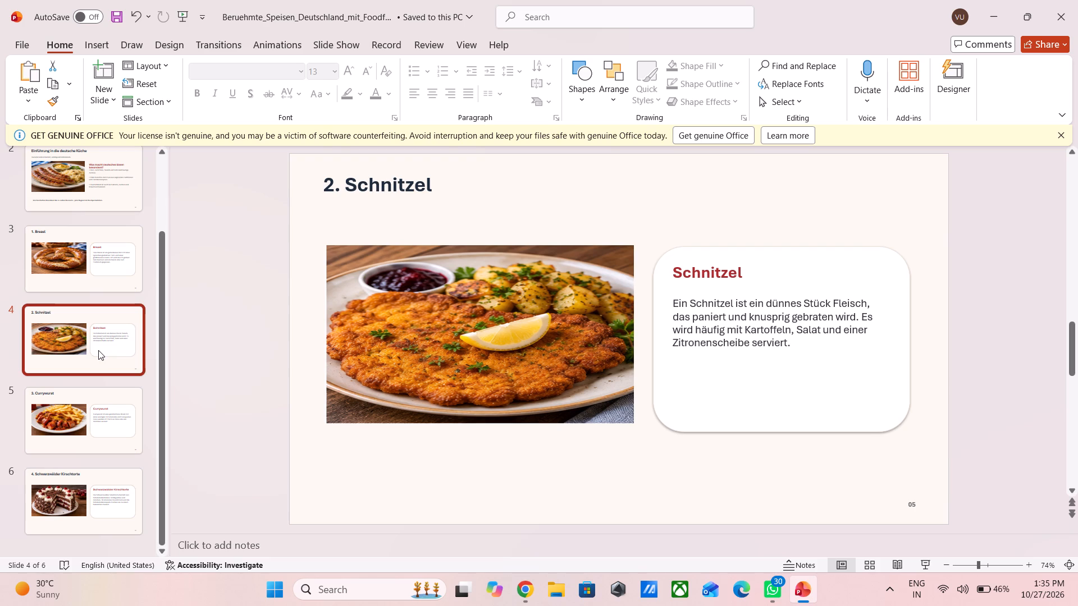
{"action": "left_click", "coordinate": [80, 273]}
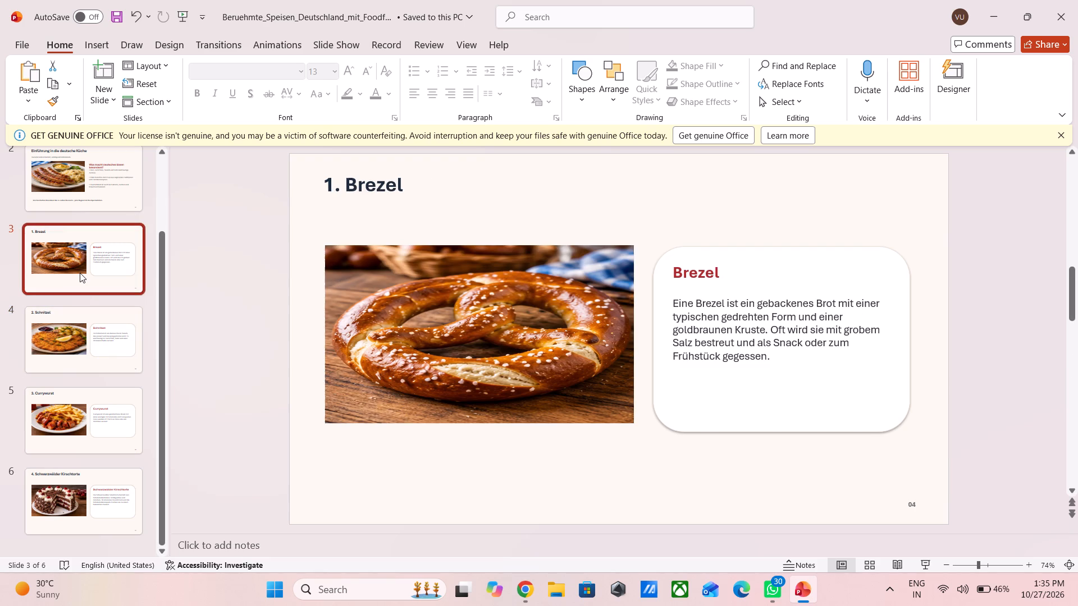
{"action": "key", "text": "Up"}
{"action": "key", "text": "Up"}
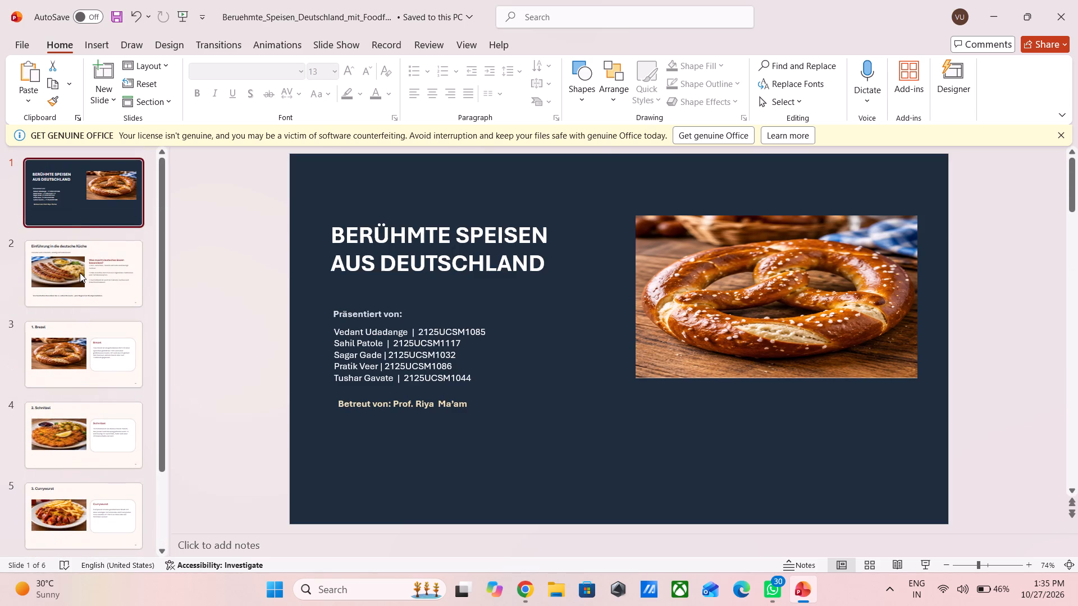
{"action": "key", "text": "Down"}
{"action": "key", "text": "Down"}
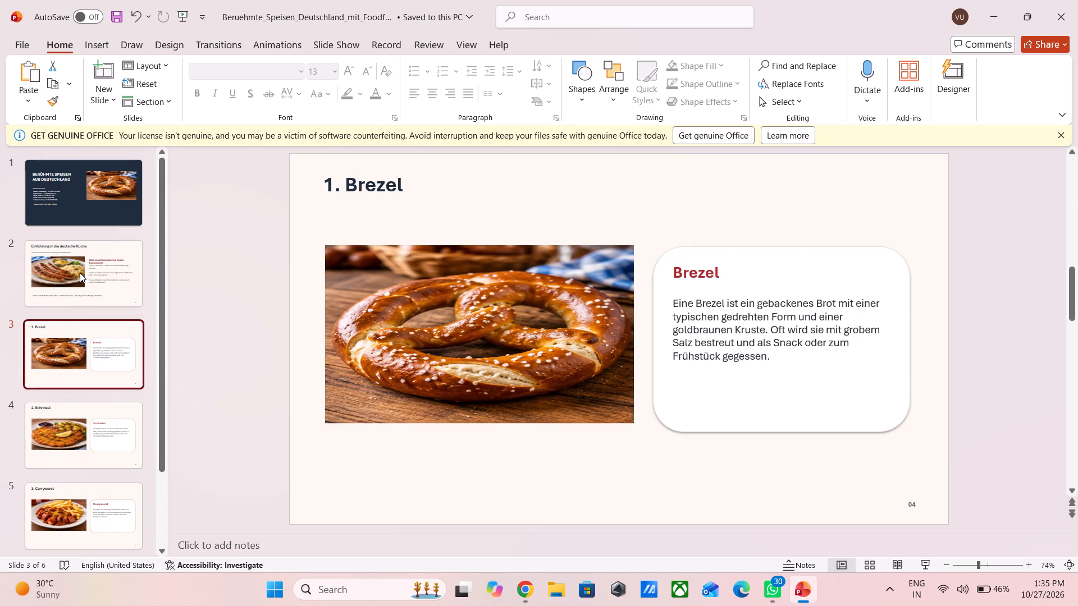
{"action": "key", "text": "Down"}
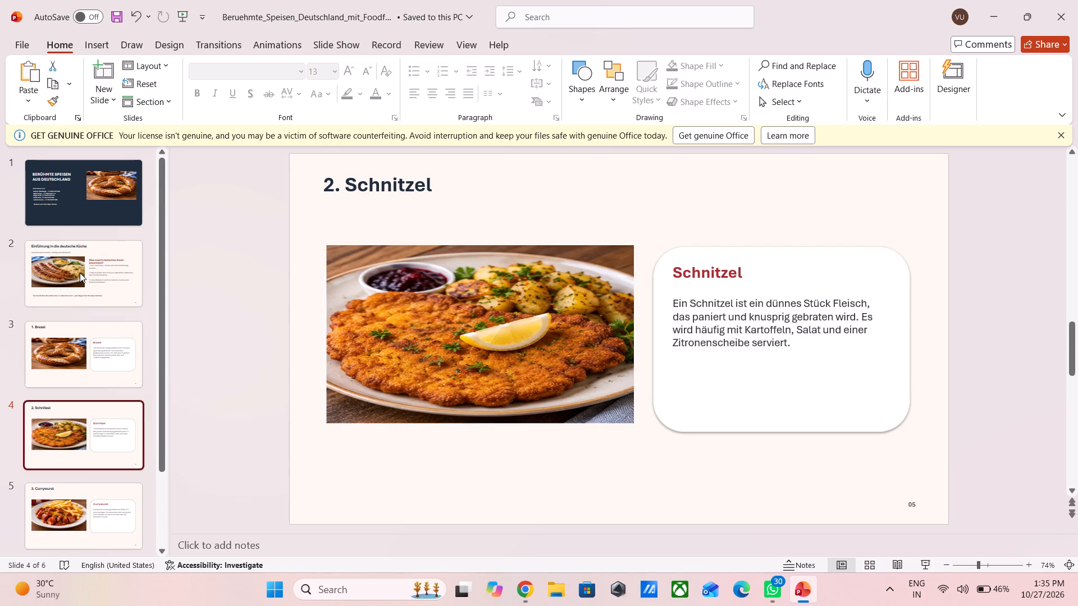
{"action": "key", "text": "Down"}
{"action": "key", "text": "Down"}
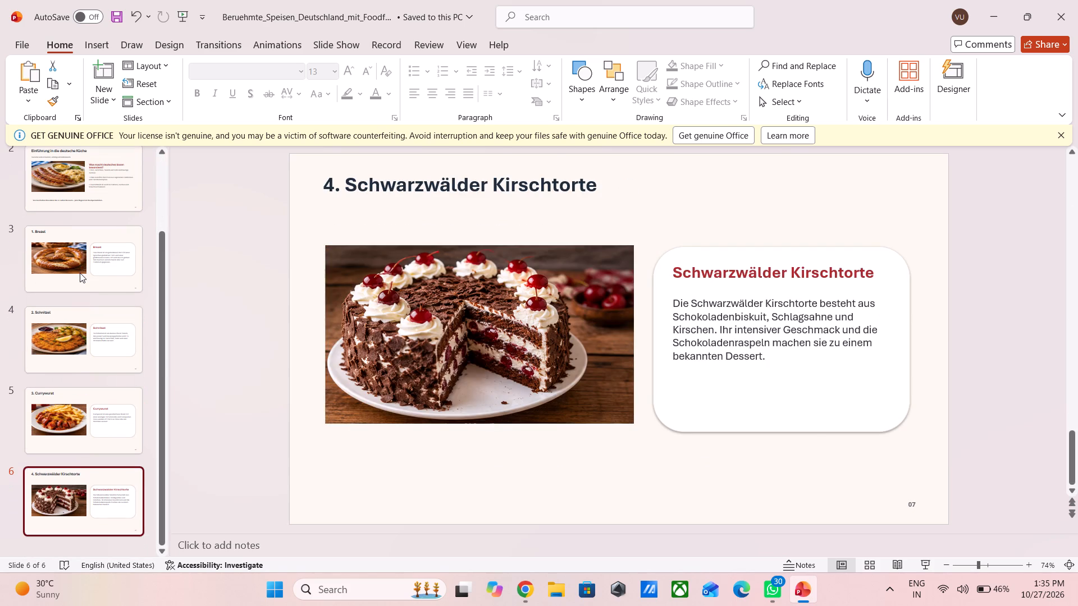
{"action": "key", "text": "Up"}
{"action": "key", "text": "Up"}
{"action": "key", "text": "Up"}
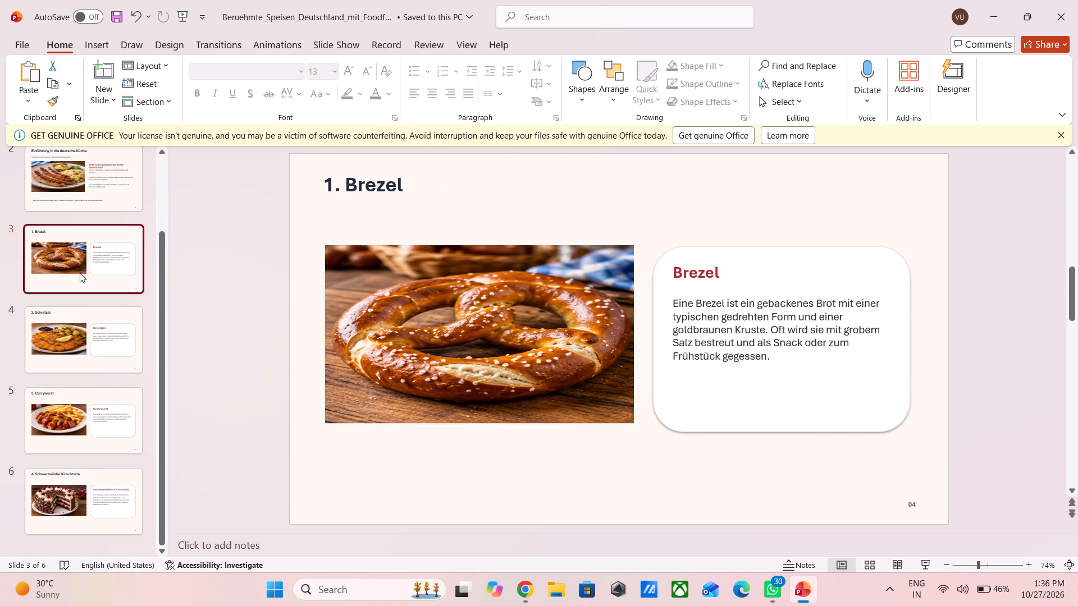
{"action": "key", "text": "Down"}
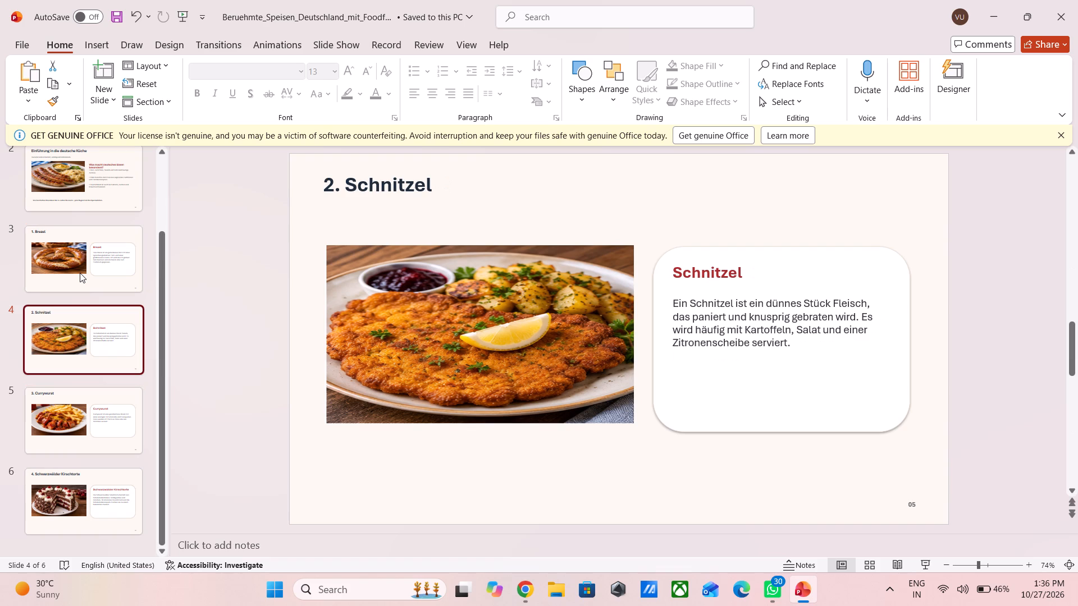
{"action": "key", "text": "Up"}
{"action": "key", "text": "Up"}
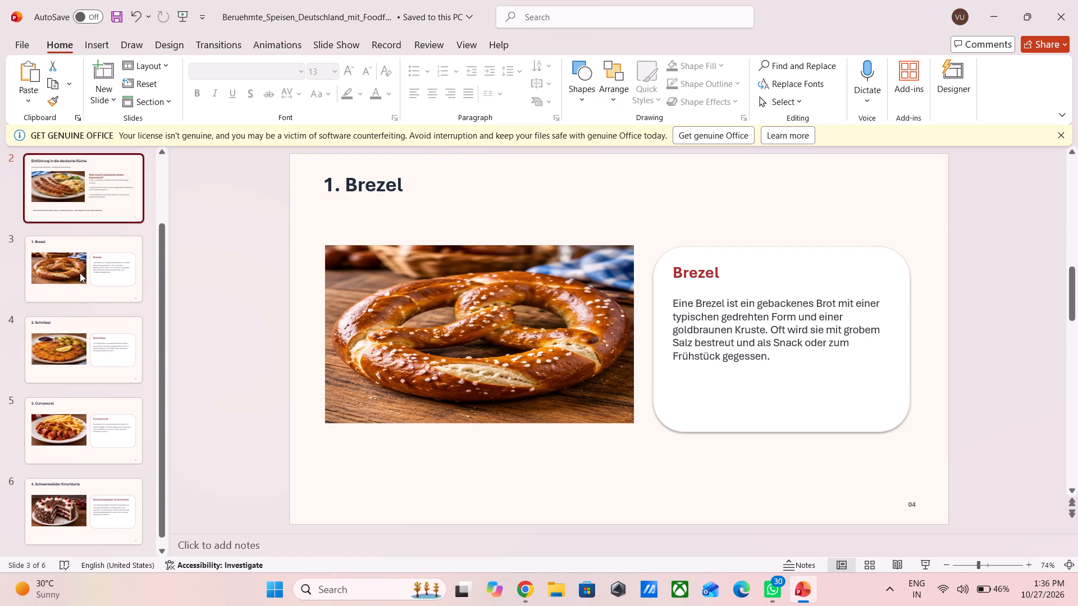
{"action": "key", "text": "Up"}
{"action": "key", "text": "Down"}
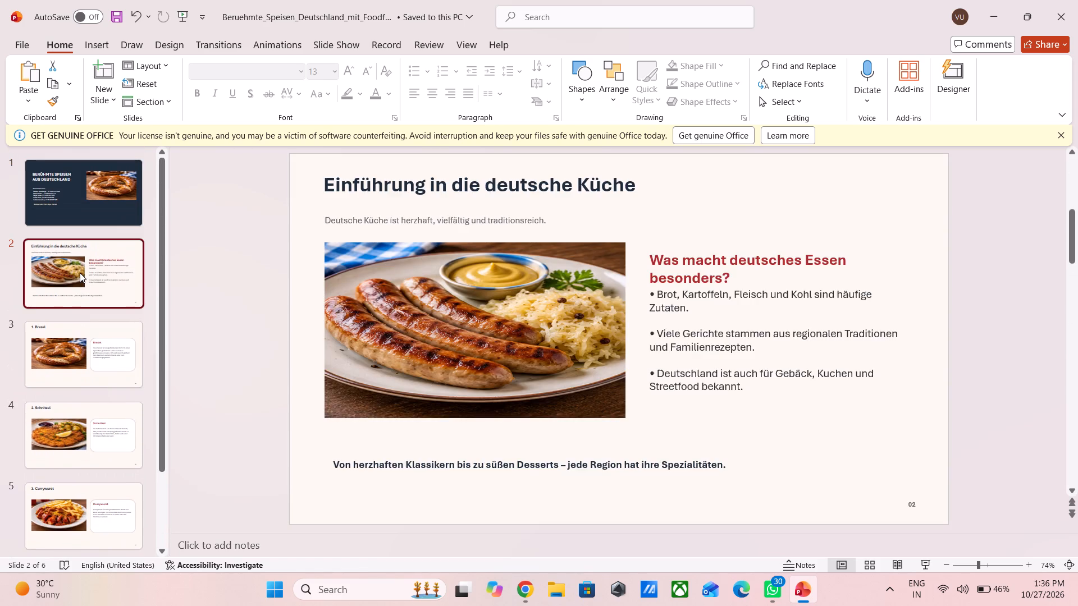
{"action": "key", "text": "Down"}
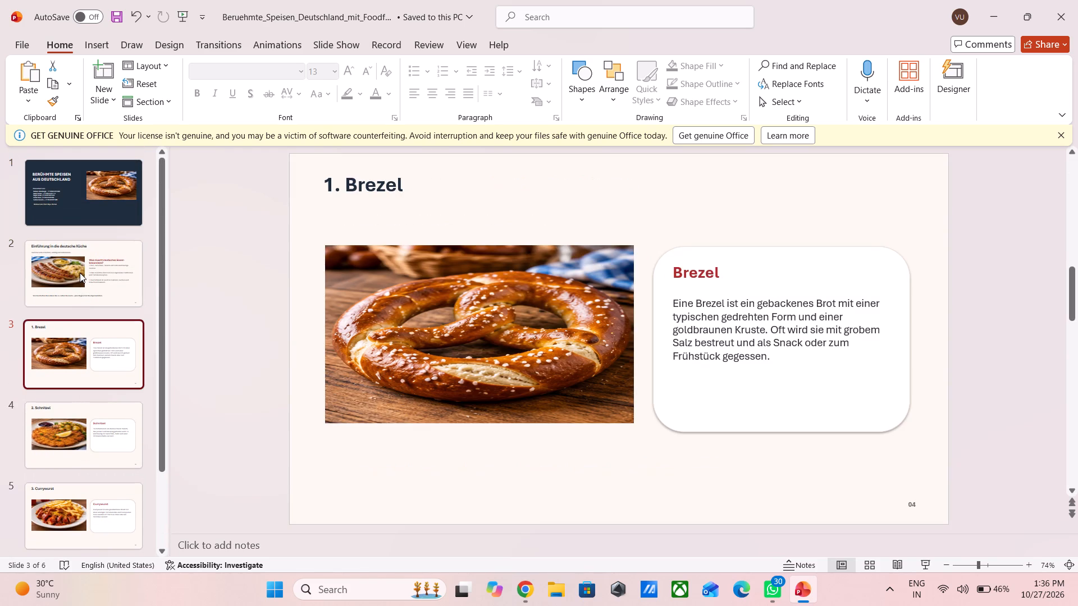
{"action": "key", "text": "Down"}
{"action": "key", "text": "Down"}
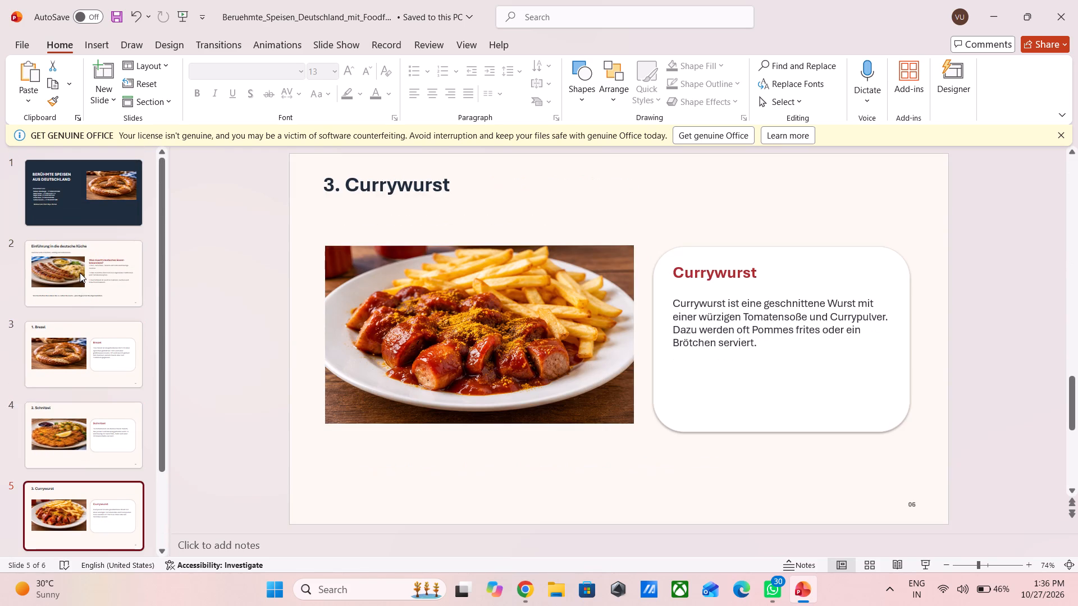
{"action": "key", "text": "Up"}
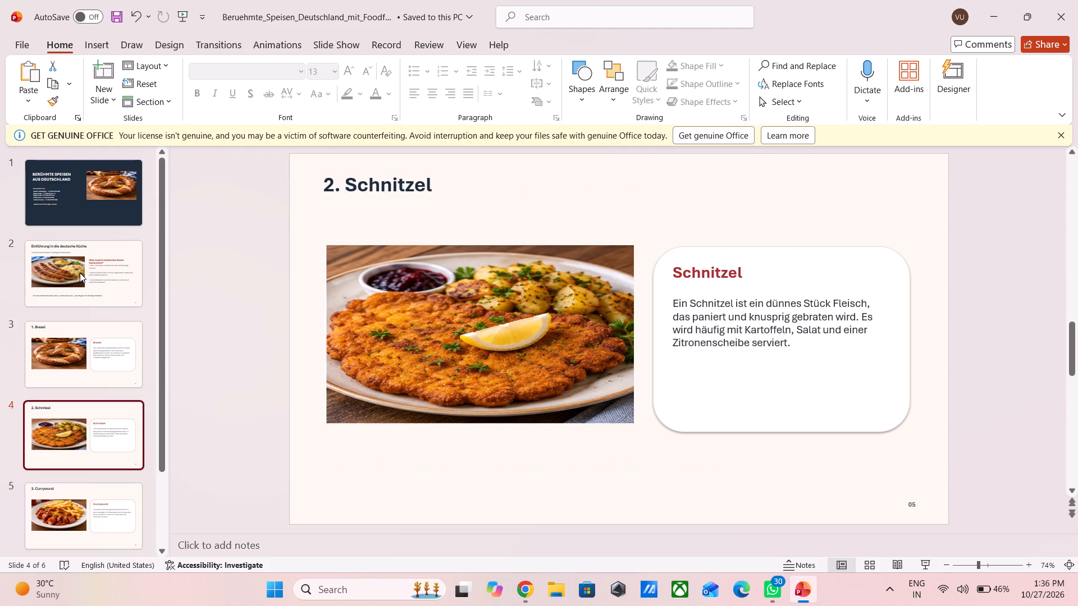
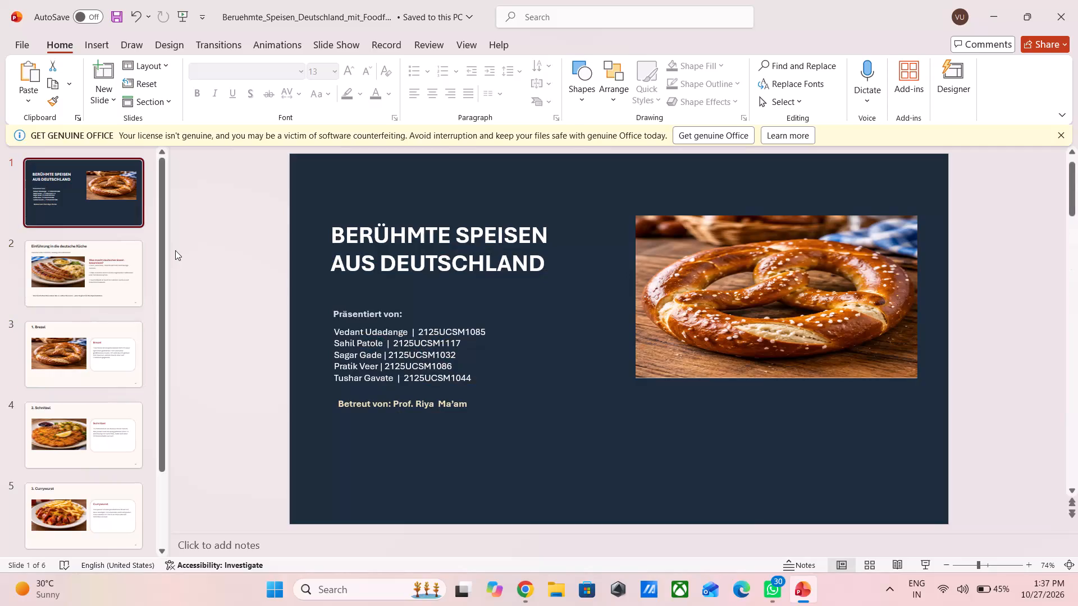
Look through the slides from the title slide to the Schwarzwälder Kirschtorte slide and back, checking the headings, pictures and German descriptions.
{"action": "key", "text": "Up"}
{"action": "key", "text": "Down"}
{"action": "key", "text": "Down"}
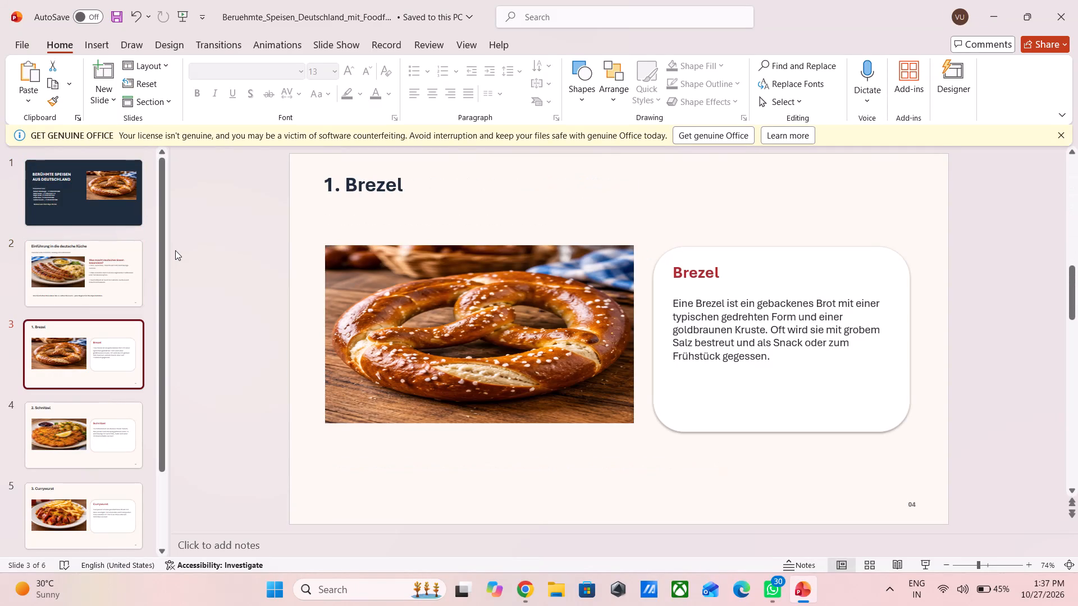
{"action": "key", "text": "Down"}
{"action": "key", "text": "Down"}
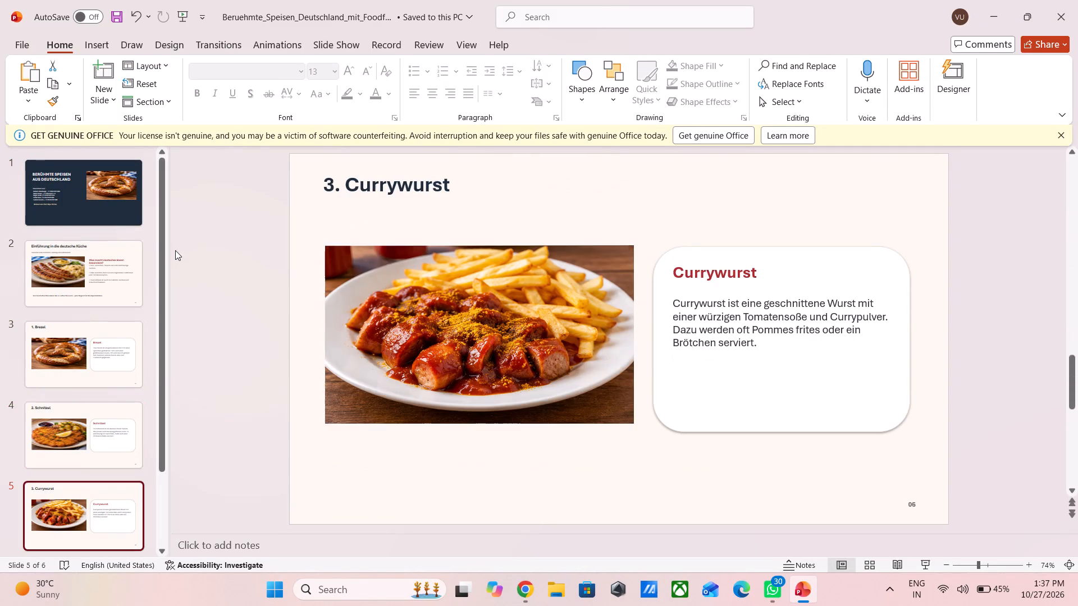
{"action": "key", "text": "Down"}
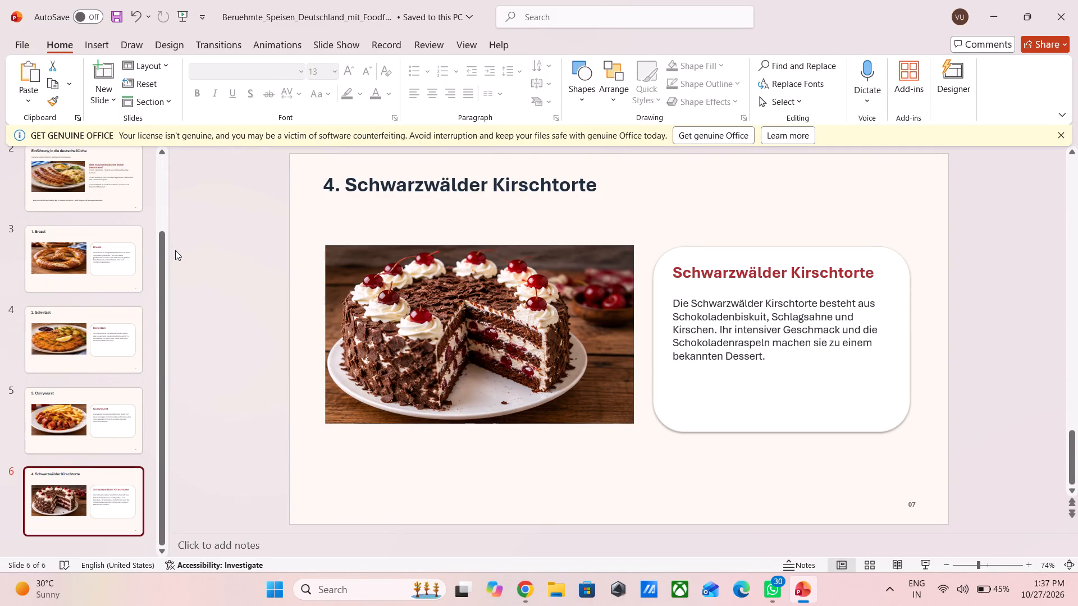
{"action": "key", "text": "Down"}
{"action": "key", "text": "Up"}
{"action": "key", "text": "Up"}
{"action": "key", "text": "Up"}
{"action": "key", "text": "Up"}
{"action": "key", "text": "Up"}
{"action": "key", "text": "Up"}
{"action": "key", "text": "Up"}
{"action": "key", "text": "Up"}
{"action": "key", "text": "Up"}
{"action": "key", "text": "Up"}
{"action": "key", "text": "Up"}
{"action": "key", "text": "Up"}
{"action": "key", "text": "Up"}
{"action": "key", "text": "Up"}
{"action": "key", "text": "Up"}
{"action": "key", "text": "Up"}
{"action": "key", "text": "Up"}
{"action": "key", "text": "Up"}
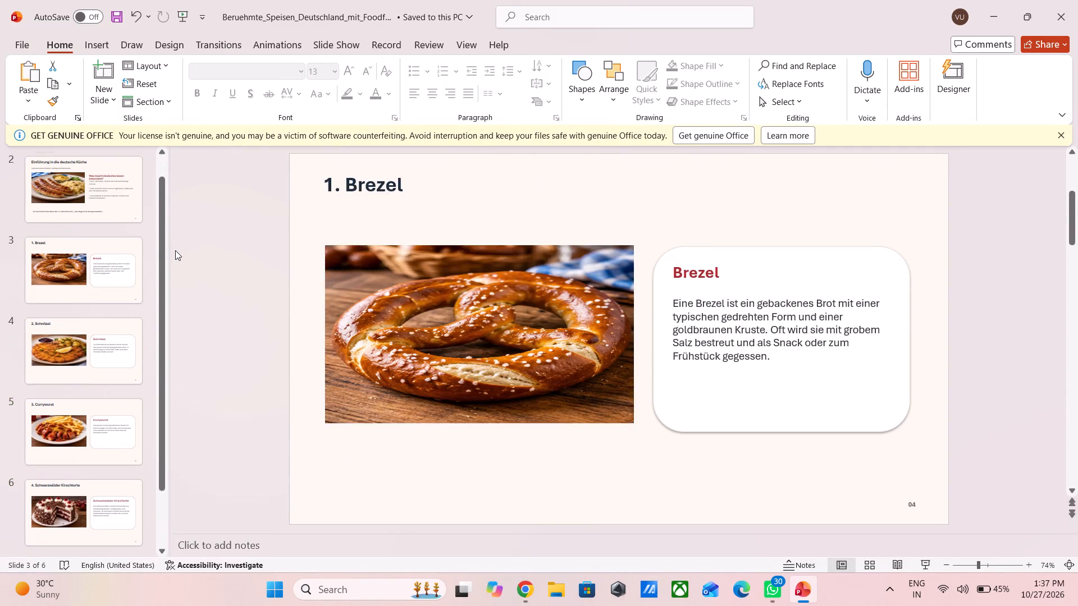
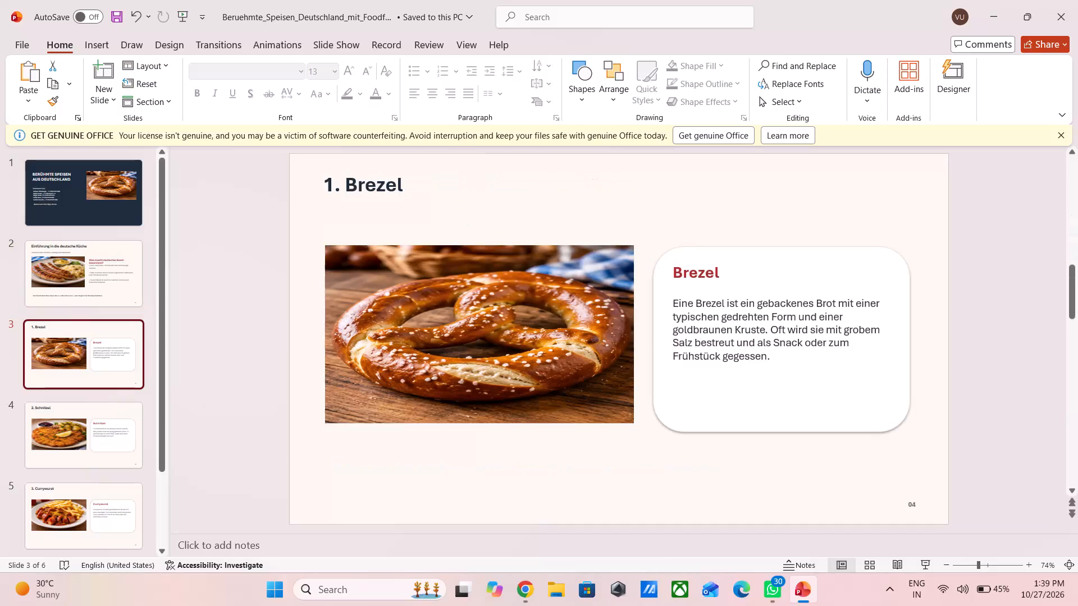
Look over the Schnitzel, Brezel and introduction slides again, ending on the Currywurst slide.
{"action": "key", "text": "Down"}
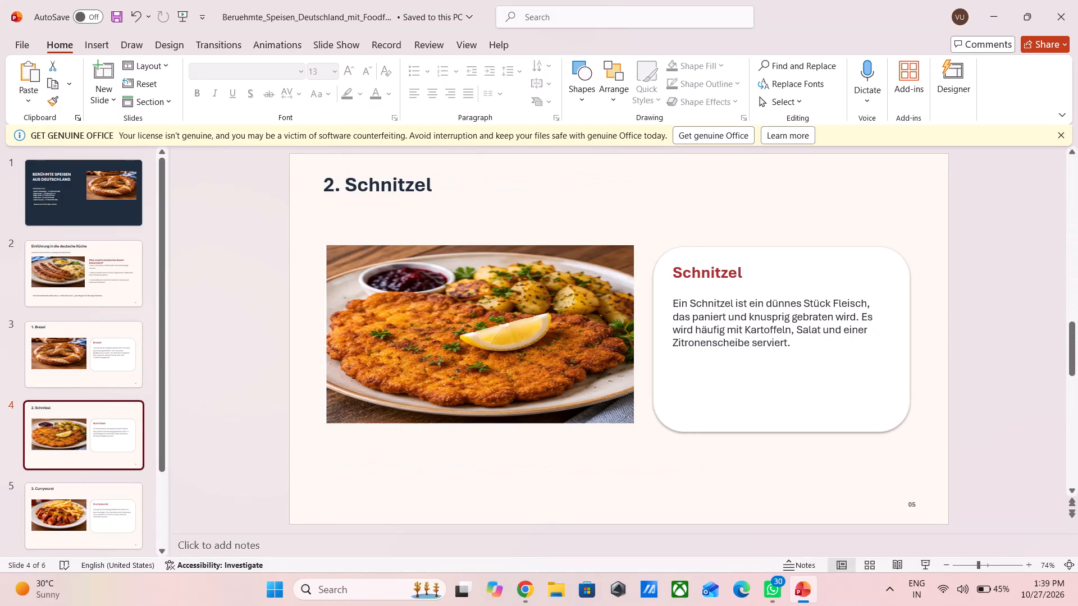
{"action": "key", "text": "Up"}
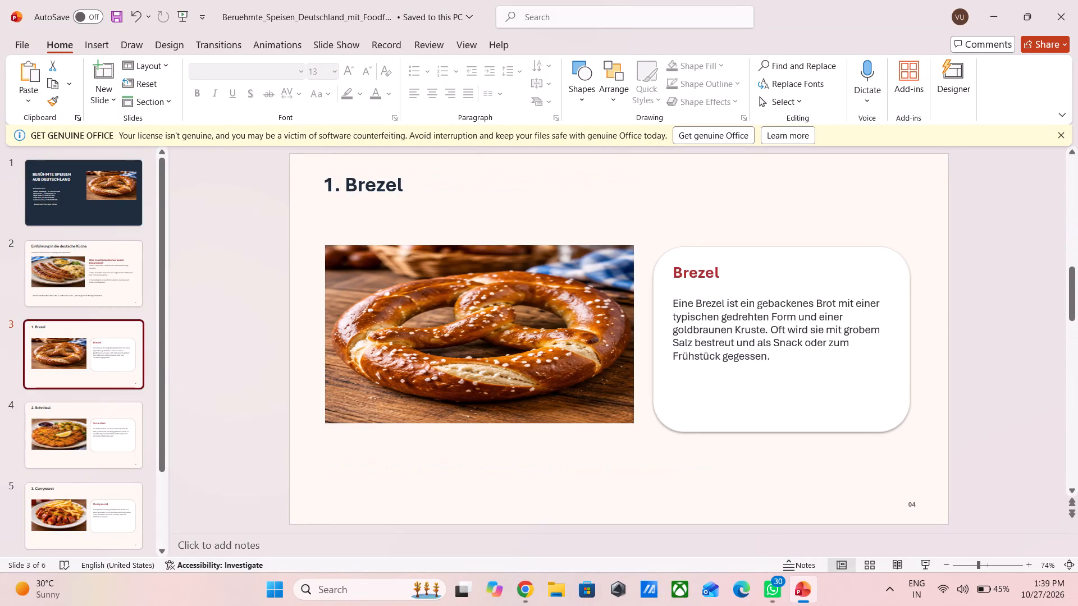
{"action": "key", "text": "Up"}
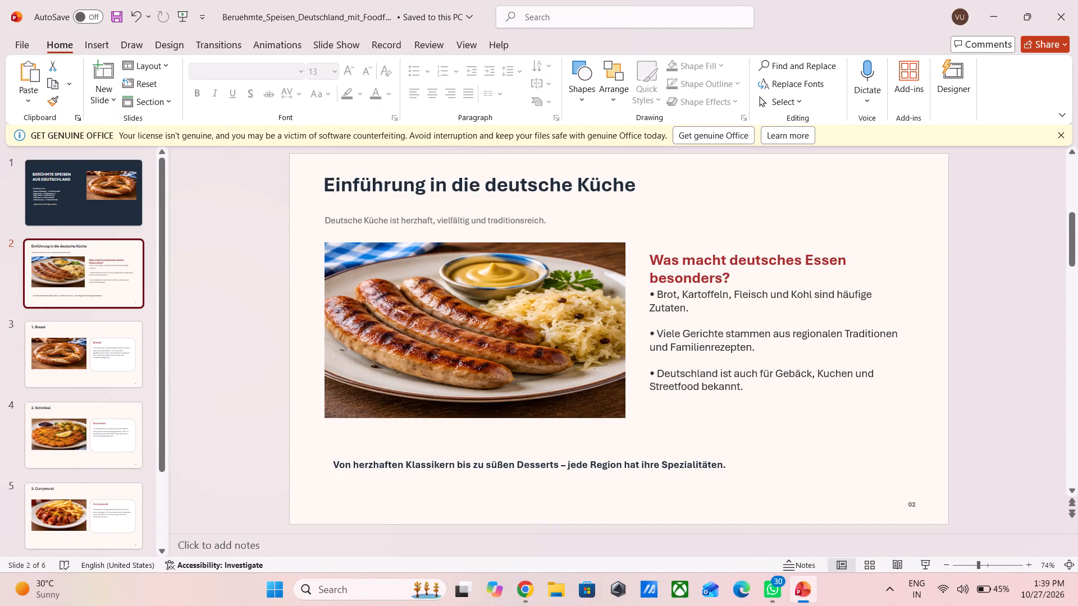
{"action": "key", "text": "Down"}
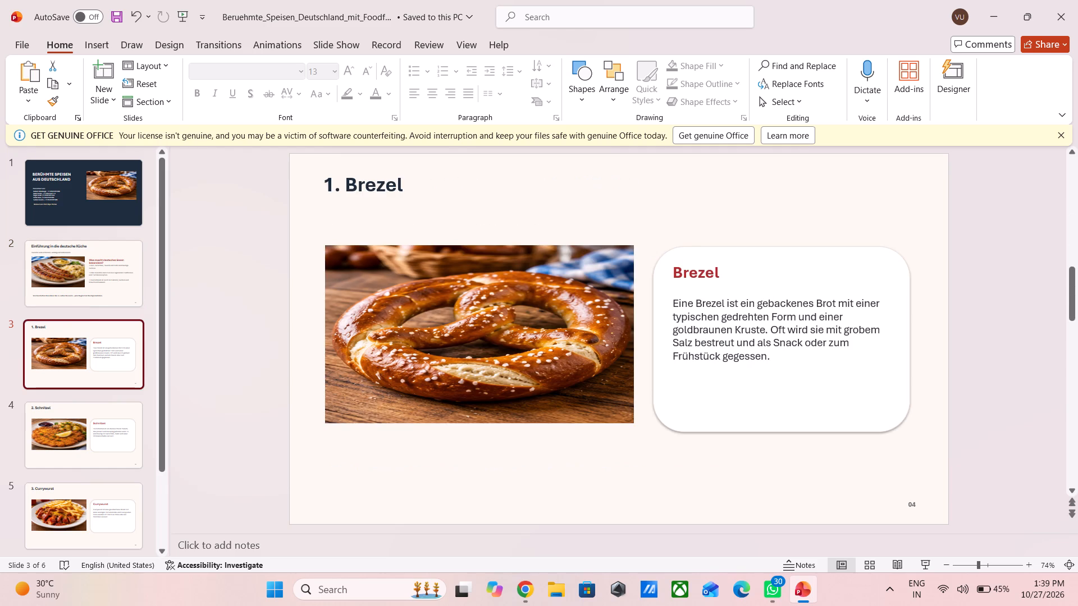
{"action": "key", "text": "Down"}
{"action": "key", "text": "Down"}
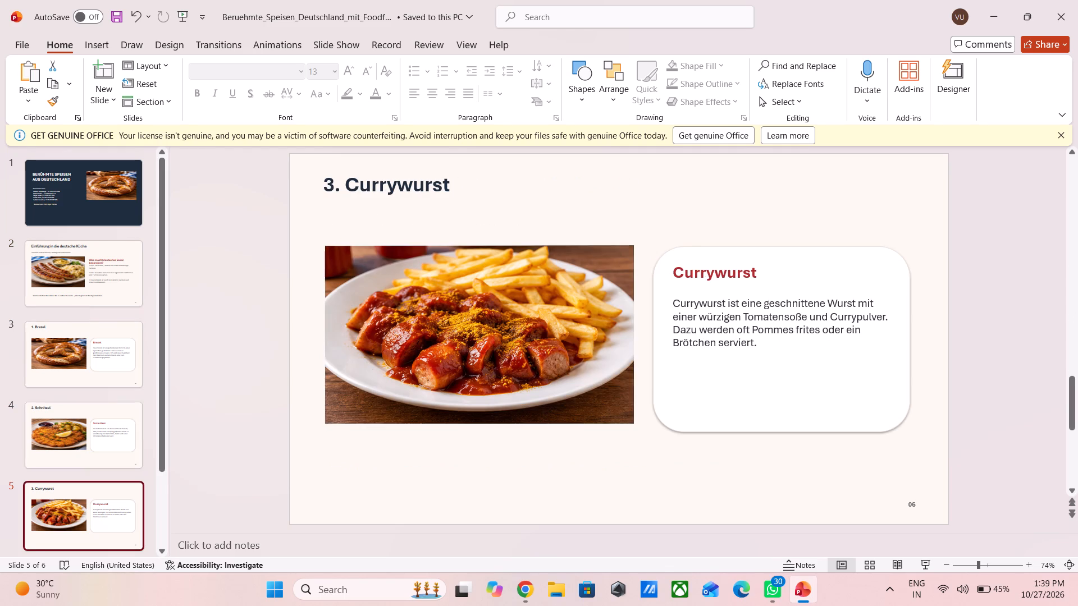
Nudge the picture on the Currywurst slide slightly down, to about the level of the description card's bottom edge.
{"action": "double_click", "coordinate": [432, 295]}
{"action": "key", "text": "Down"}
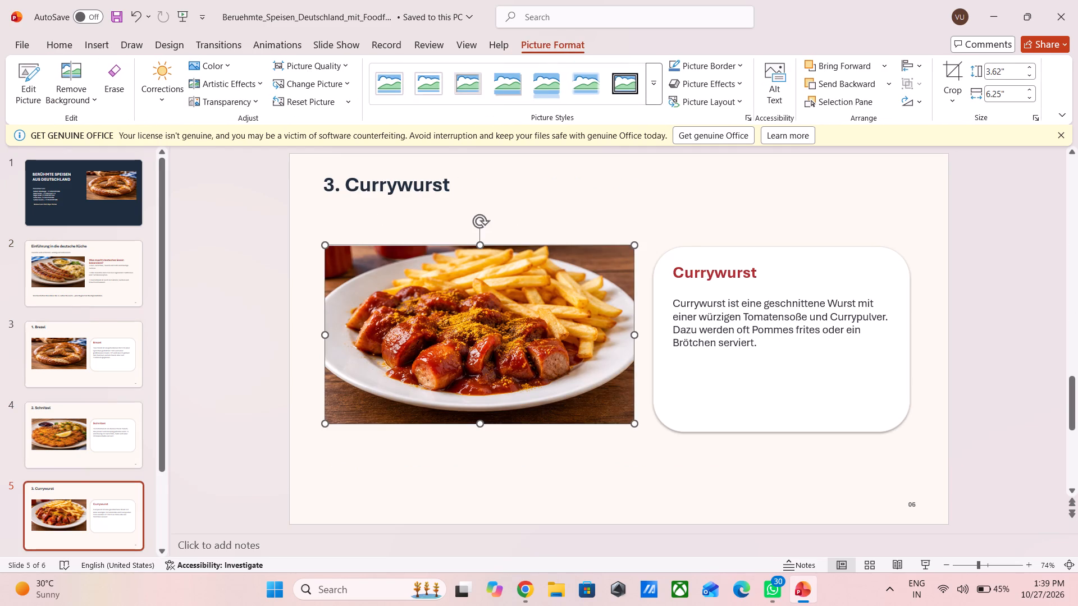
{"action": "key", "text": "Down"}
{"action": "key", "text": "Down"}
{"action": "key", "text": "Down"}
{"action": "key", "text": "Down"}
{"action": "key", "text": "Down"}
{"action": "key", "text": "Down"}
{"action": "key", "text": "Down"}
{"action": "key", "text": "Down"}
{"action": "key", "text": "Down"}
{"action": "key", "text": "Down"}
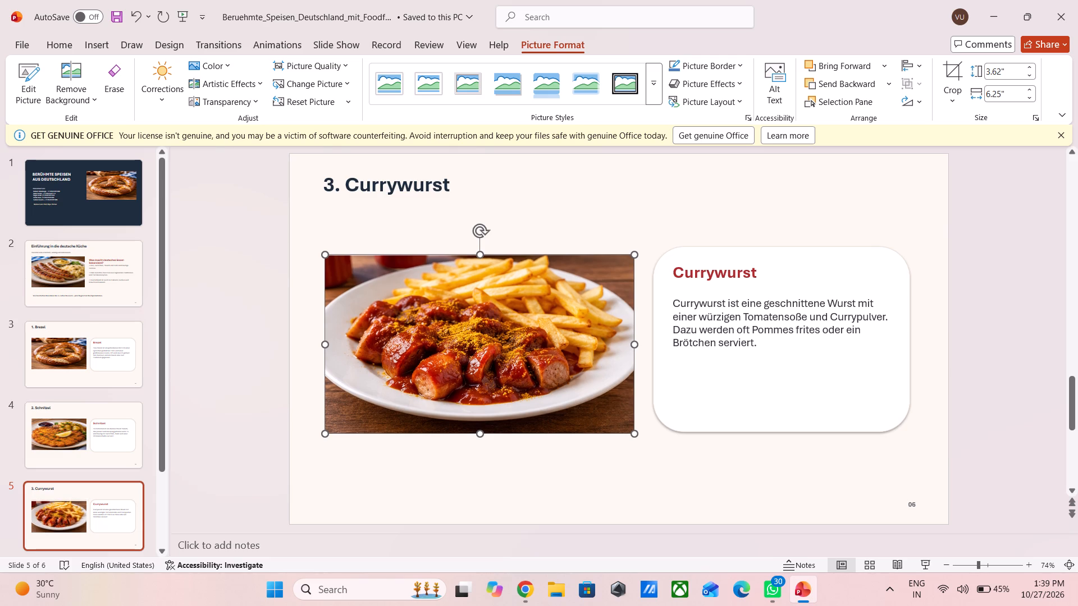
Save the presentation from the Schwarzwälder Kirschtorte slide, and save it again after returning to the title slide.
{"action": "scroll", "coordinate": [91, 486], "scroll_direction": "down", "scroll_amount": 1}
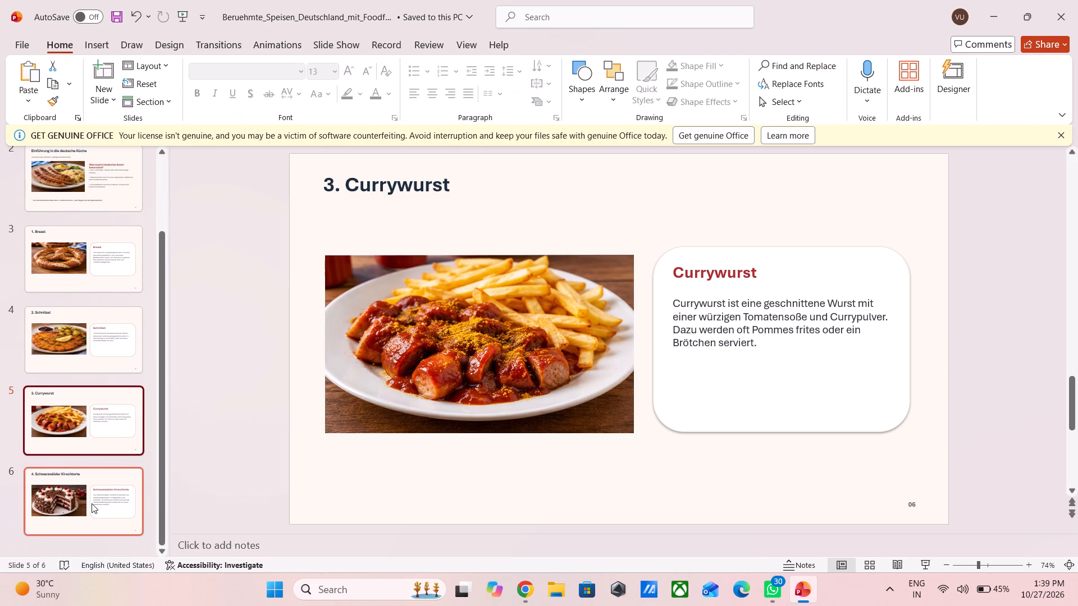
{"action": "left_click", "coordinate": [92, 503]}
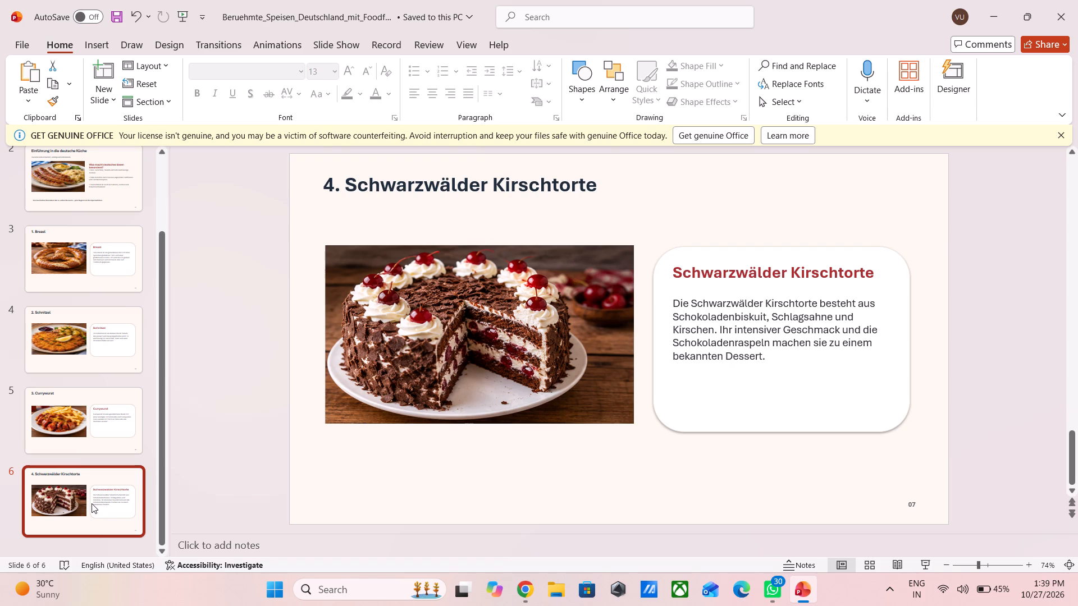
{"action": "key", "text": "ctrl+s"}
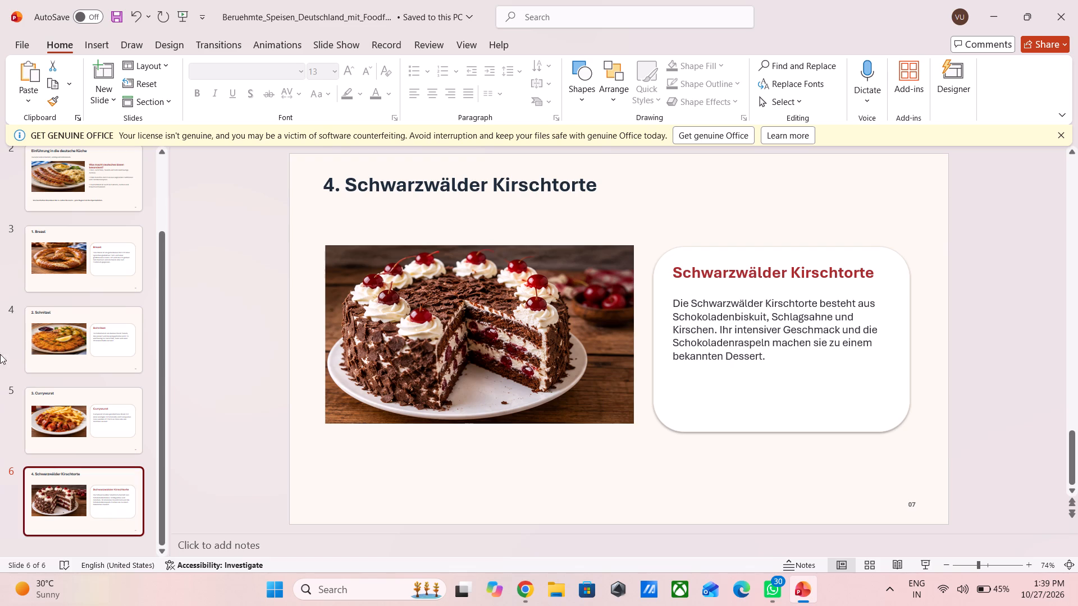
{"action": "left_click", "coordinate": [95, 207]}
{"action": "scroll", "coordinate": [327, 252], "scroll_direction": "up", "scroll_amount": 3}
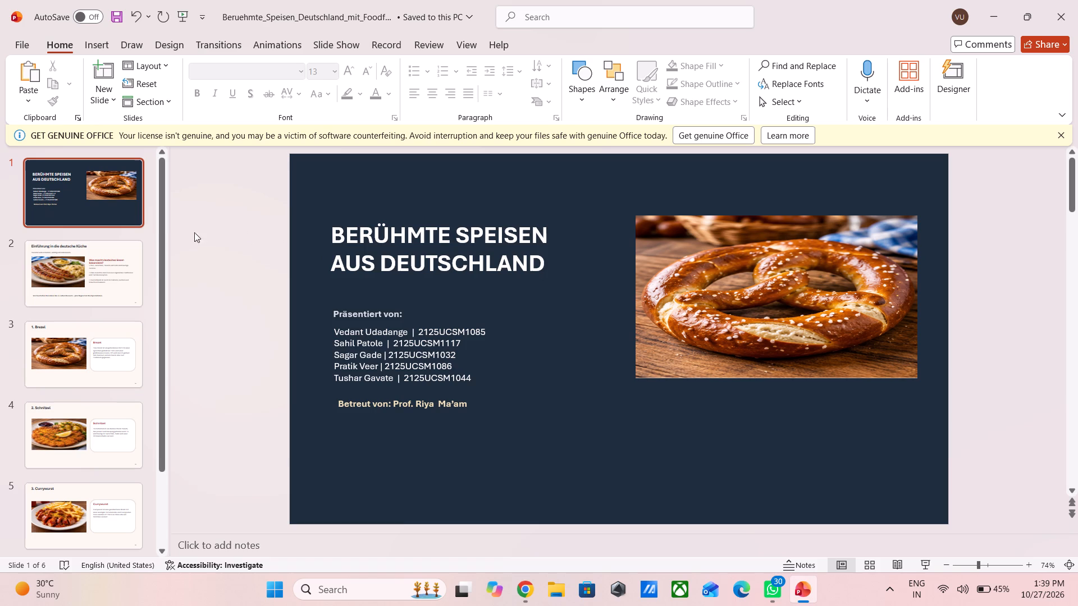
{"action": "key", "text": "ctrl+s"}
{"action": "left_click", "coordinate": [124, 12]}
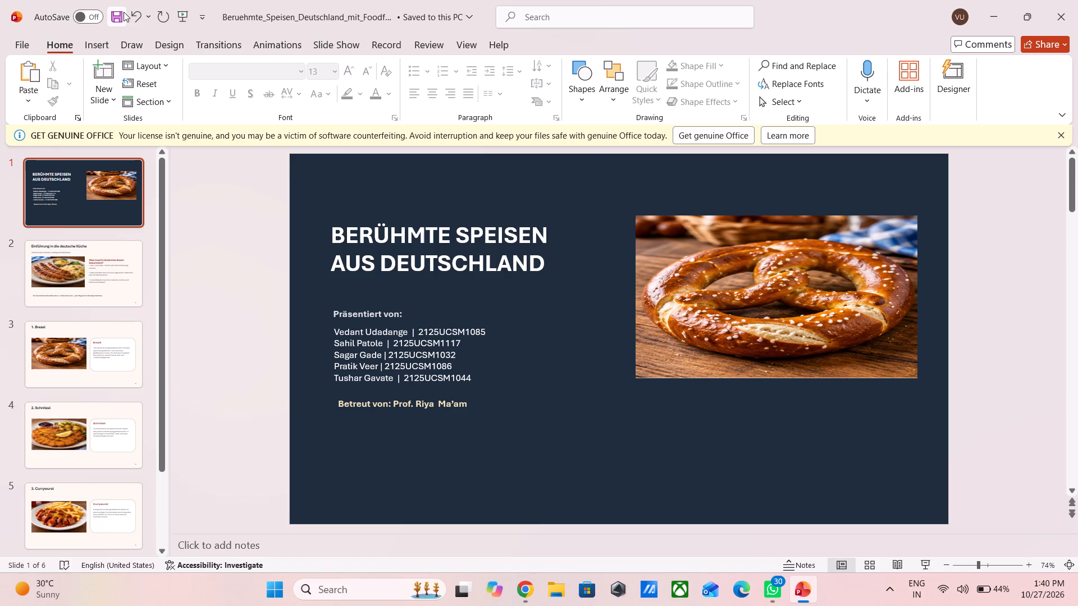
{"action": "left_click", "coordinate": [124, 12]}
{"action": "left_click", "coordinate": [124, 12]}
Run the slide show from the title slide through to the end and back to the title slide, checking the full-screen slides.
{"action": "left_click", "coordinate": [179, 17]}
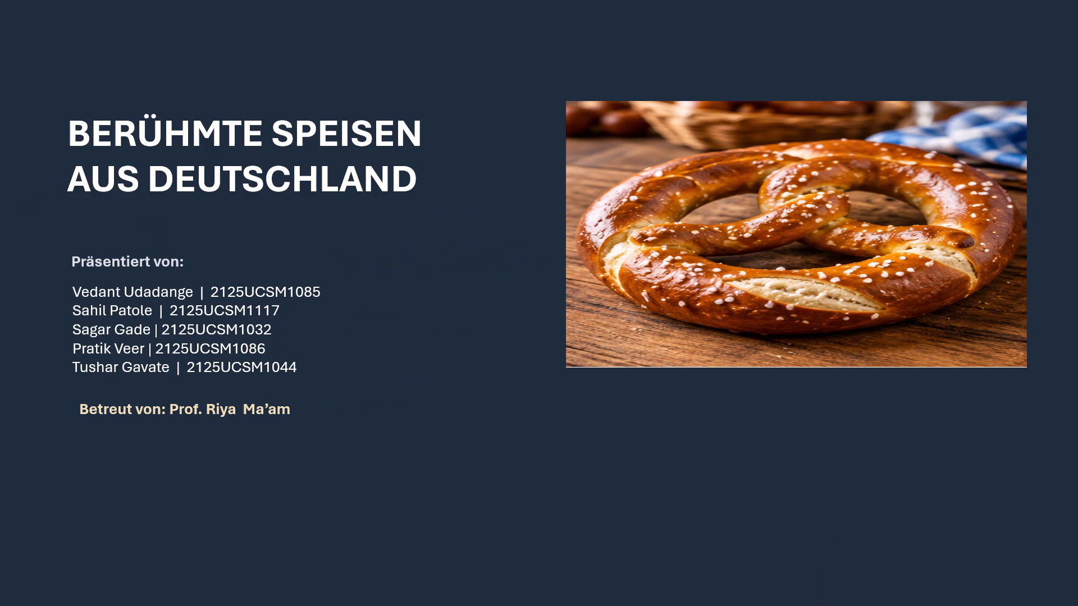
{"action": "key", "text": "Down"}
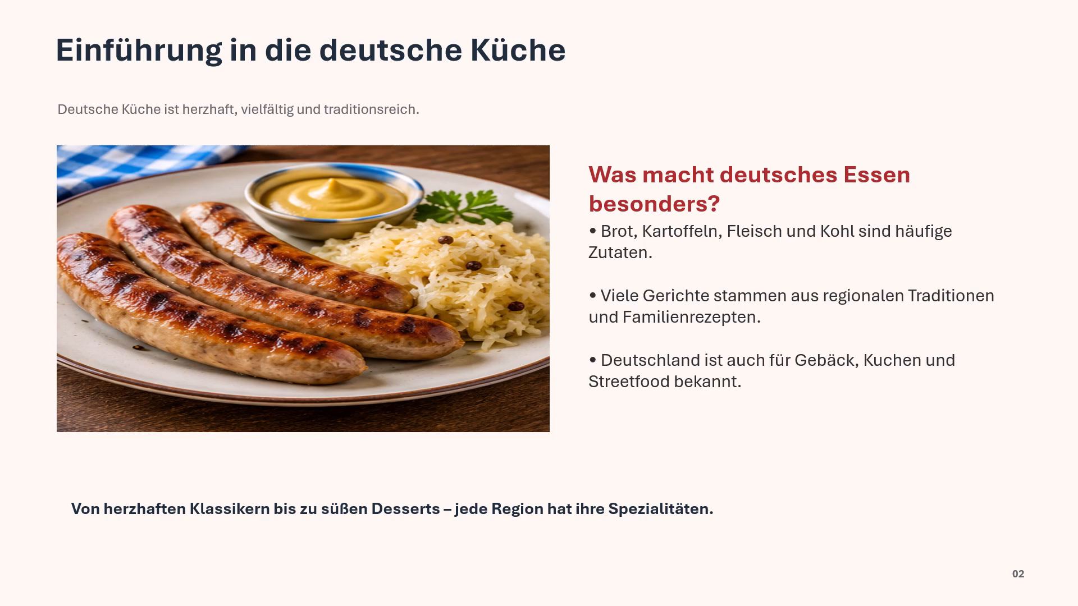
{"action": "key", "text": "Down"}
{"action": "key", "text": "Down"}
{"action": "key", "text": "Down"}
{"action": "key", "text": "Down"}
{"action": "key", "text": "Down"}
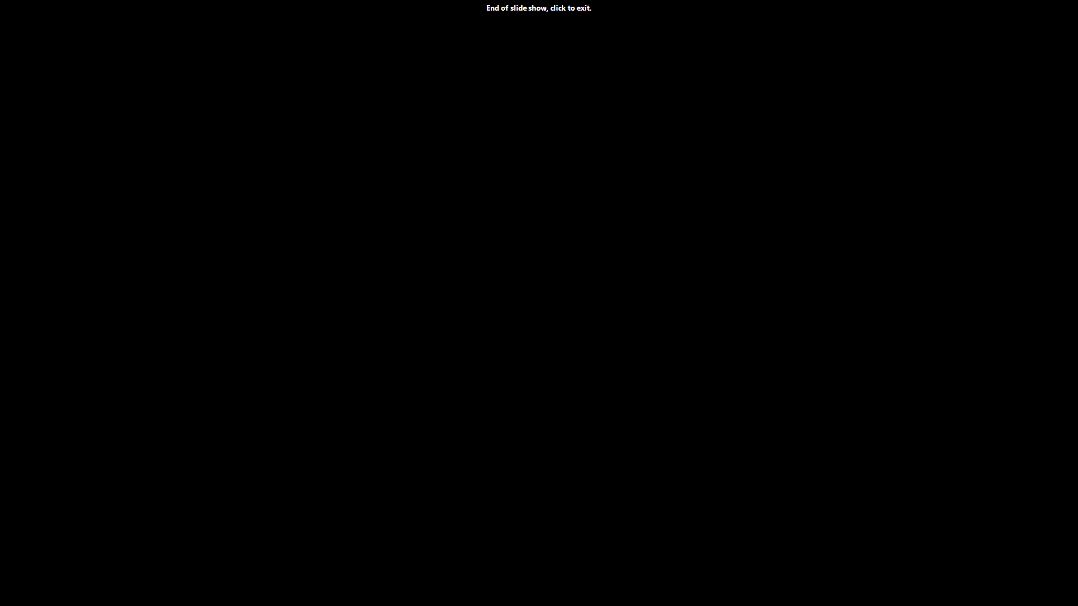
{"action": "key", "text": "Up"}
{"action": "key", "text": "Up"}
{"action": "key", "text": "Up"}
{"action": "key", "text": "Up"}
{"action": "key", "text": "Up"}
{"action": "key", "text": "Up"}
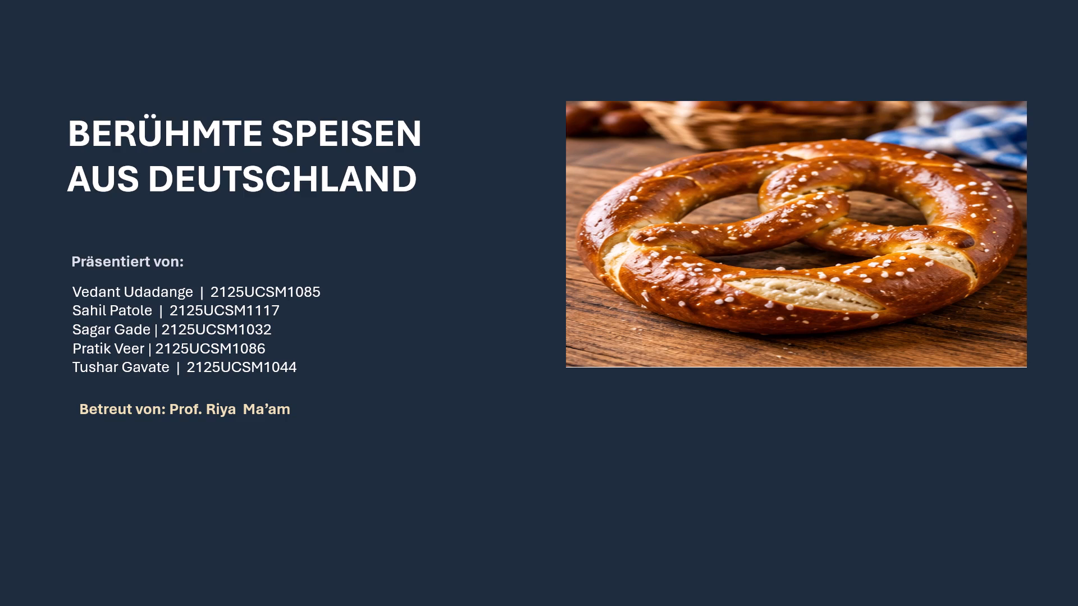
{"action": "key", "text": "Down"}
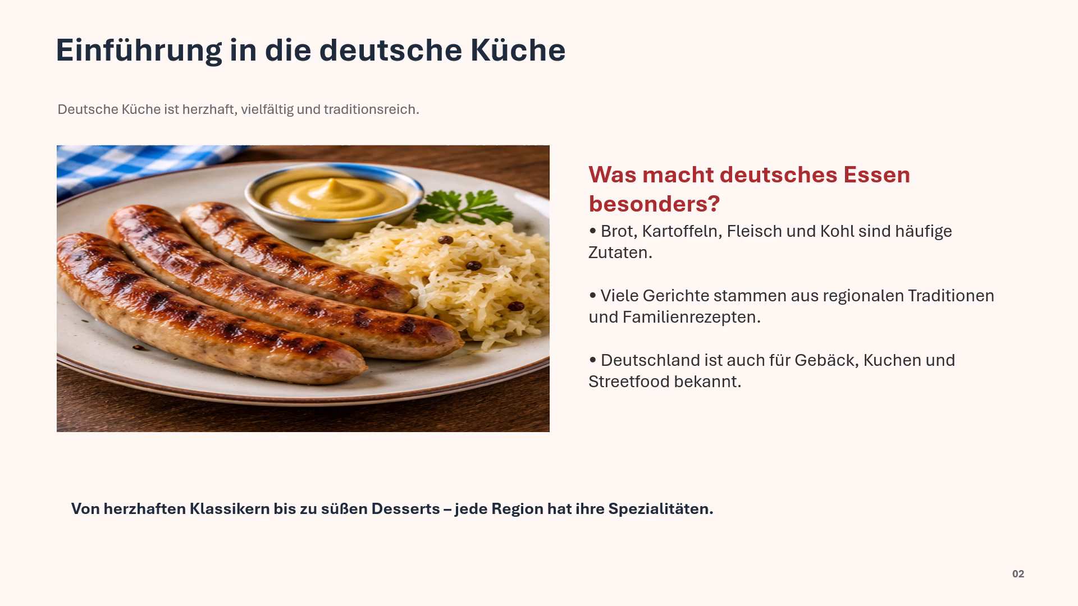
{"action": "key", "text": "Up"}
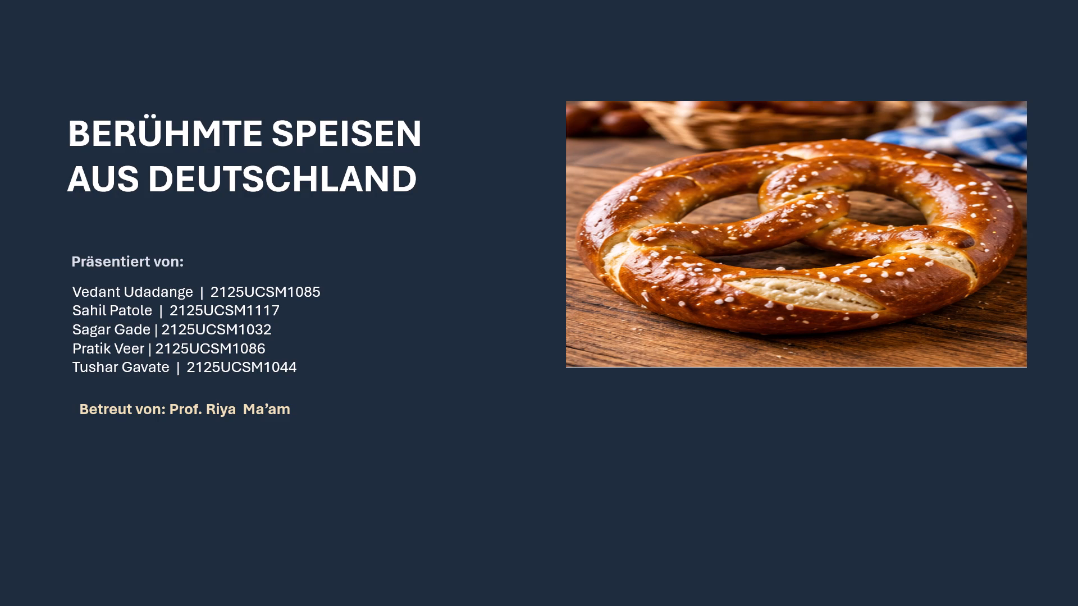
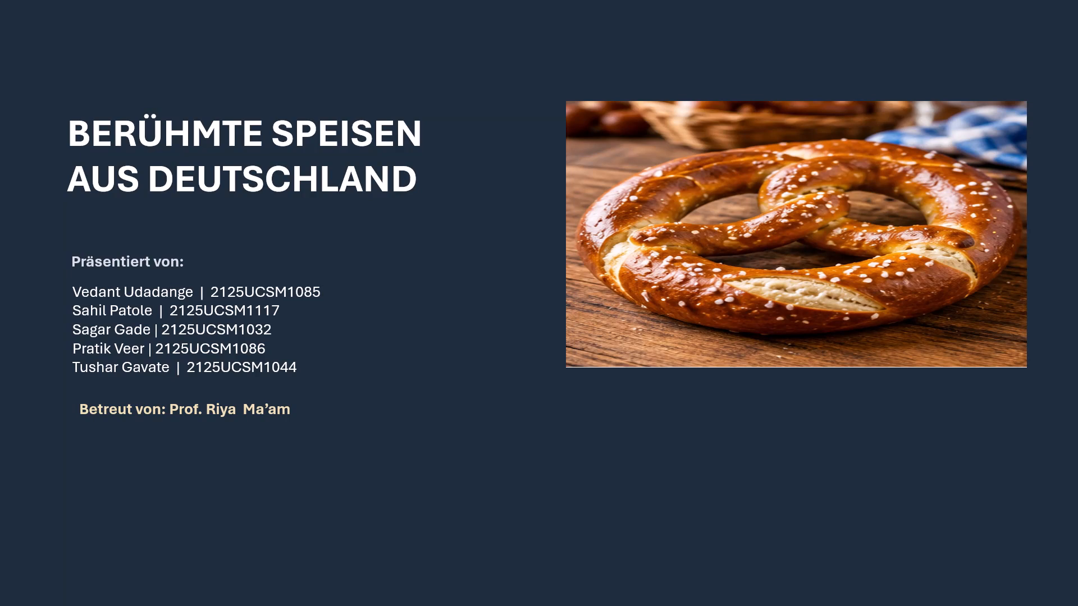
Review the full-screen slides again from the title through the introduction and Brezel to Schnitzel, stepping back to the Brezel slide.
{"action": "key", "text": "Down"}
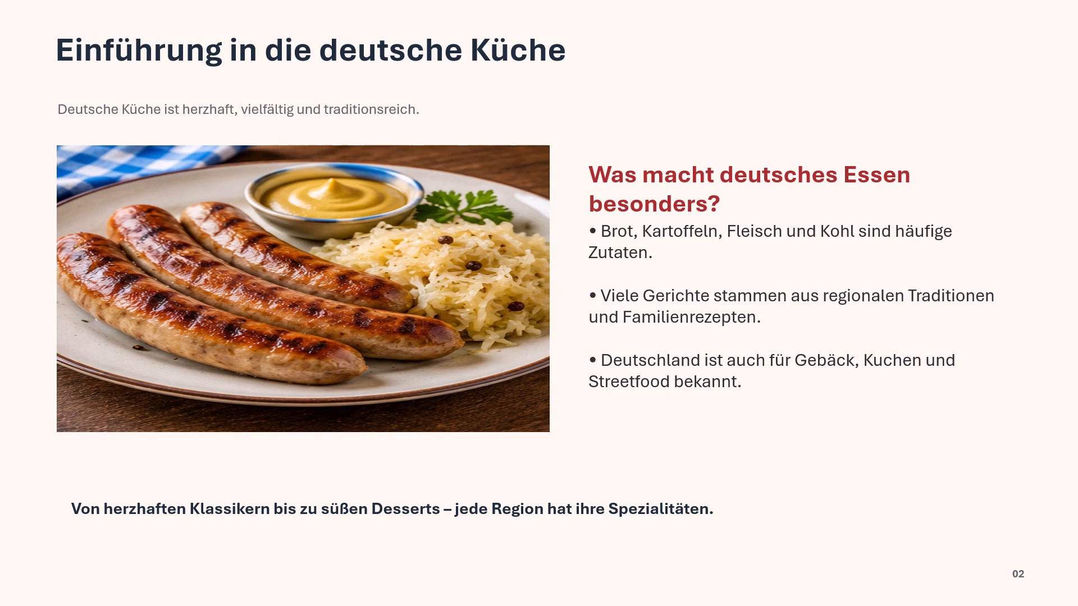
{"action": "type", "text": "`"}
{"action": "key", "text": "space"}
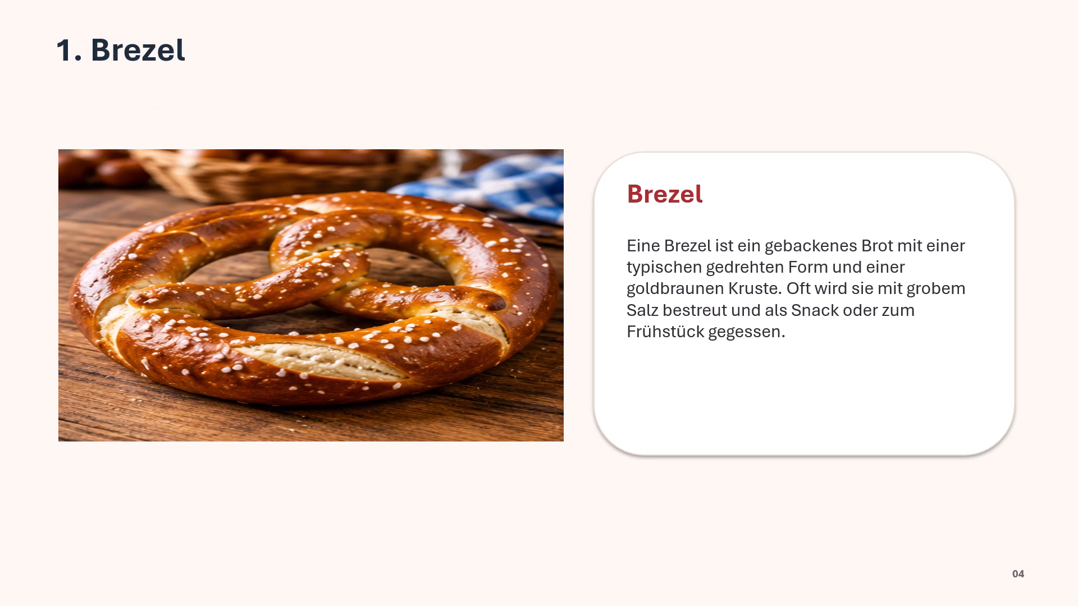
{"action": "key", "text": "Down"}
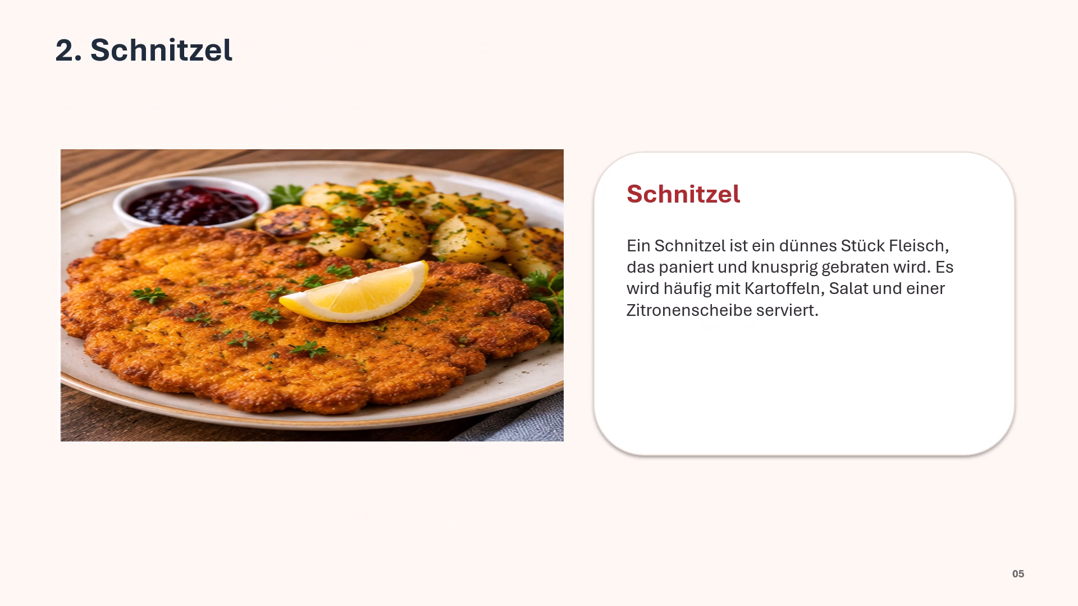
{"action": "key", "text": "Down"}
{"action": "key", "text": "Up"}
{"action": "key", "text": "Up"}
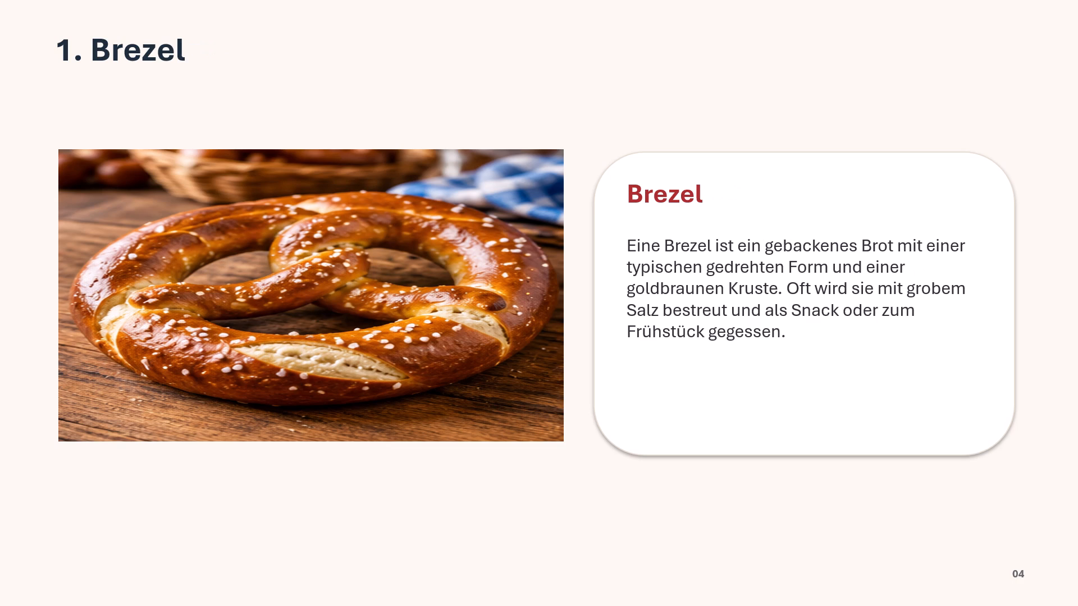
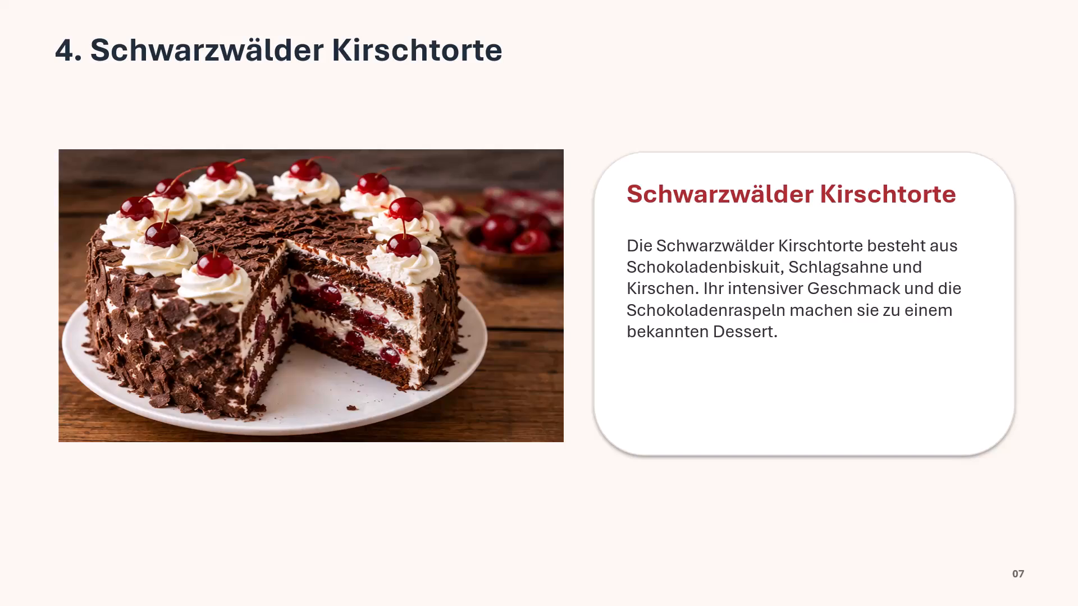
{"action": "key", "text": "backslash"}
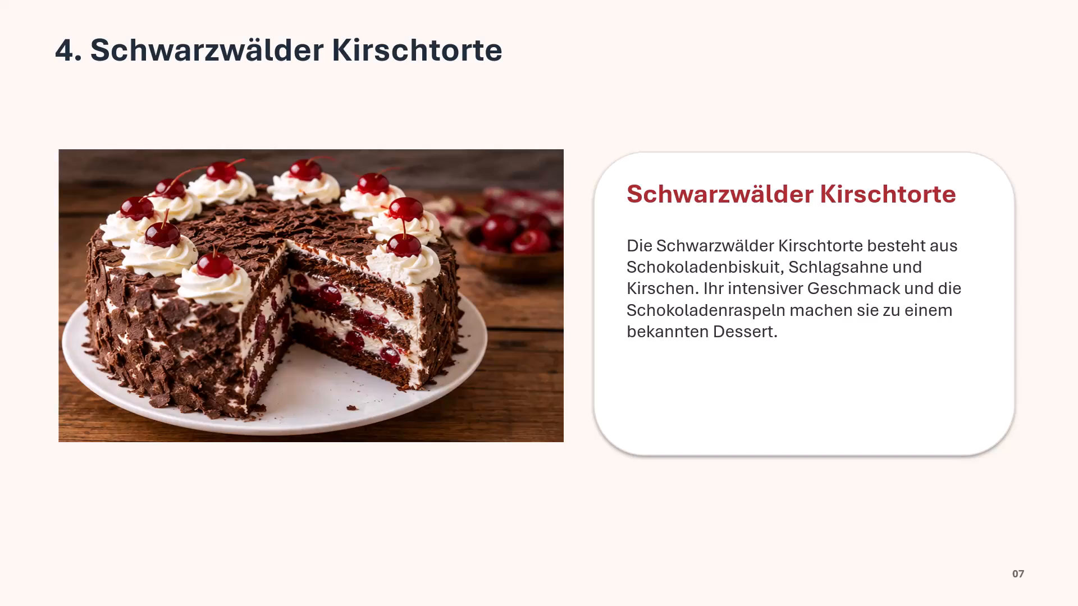